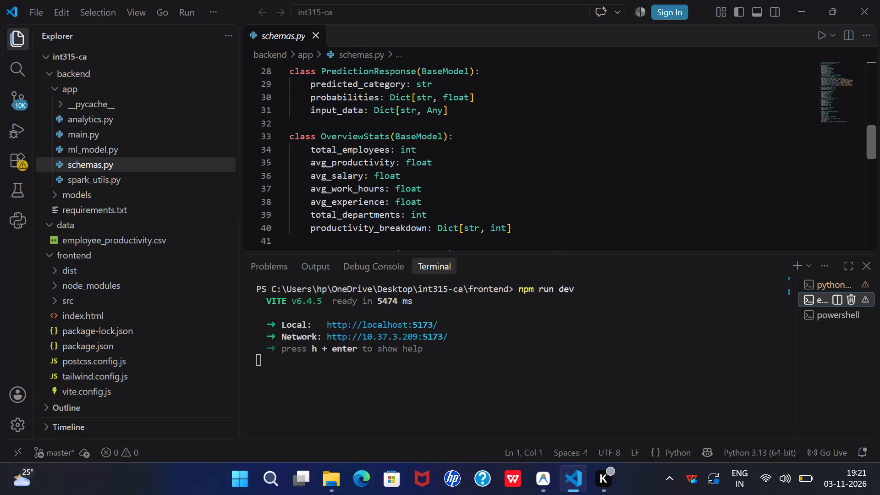
Open the first Complaint_Management_System_Report_Revised document listed under Today in the Downloads folder and dismiss the template suggestion.
click(345, 469)
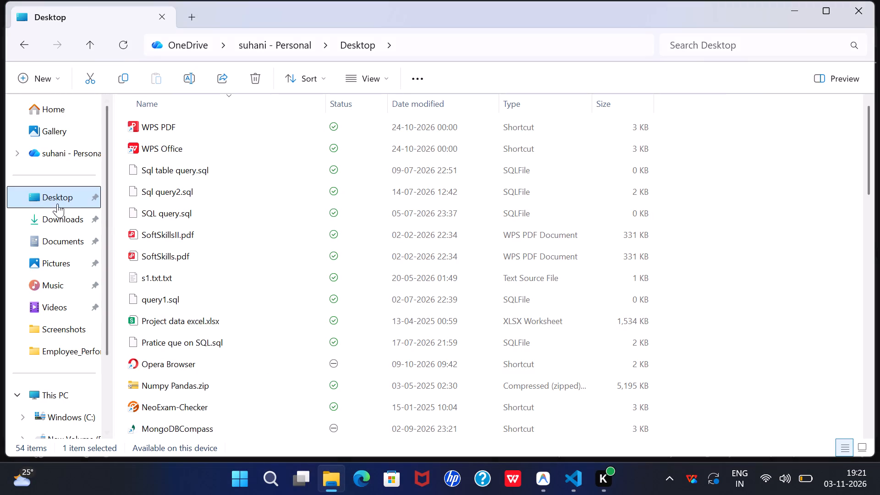
click(63, 218)
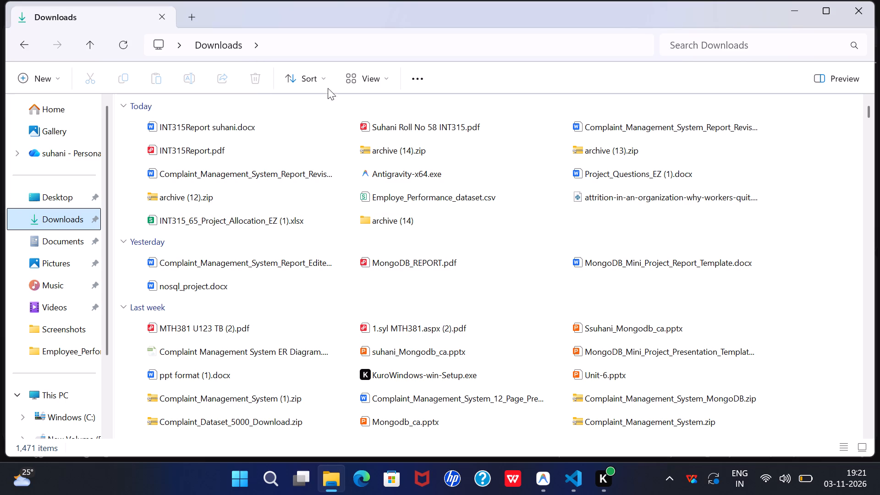
double_click(608, 130)
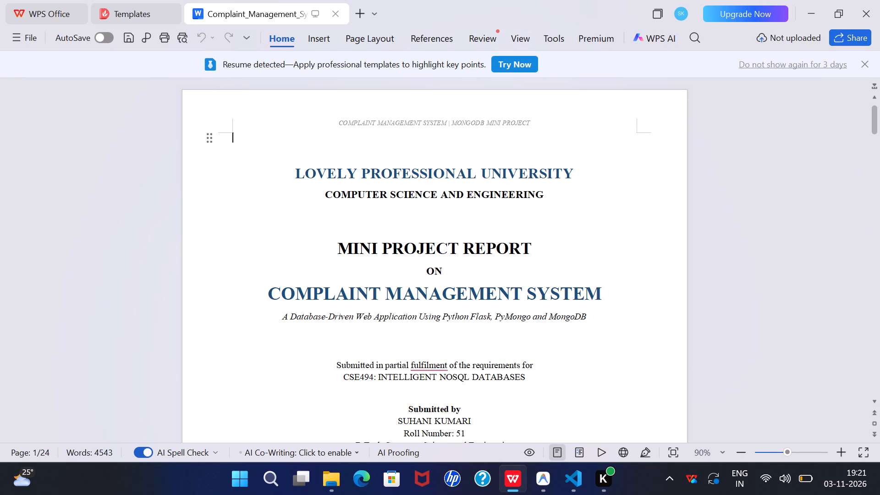
click(863, 60)
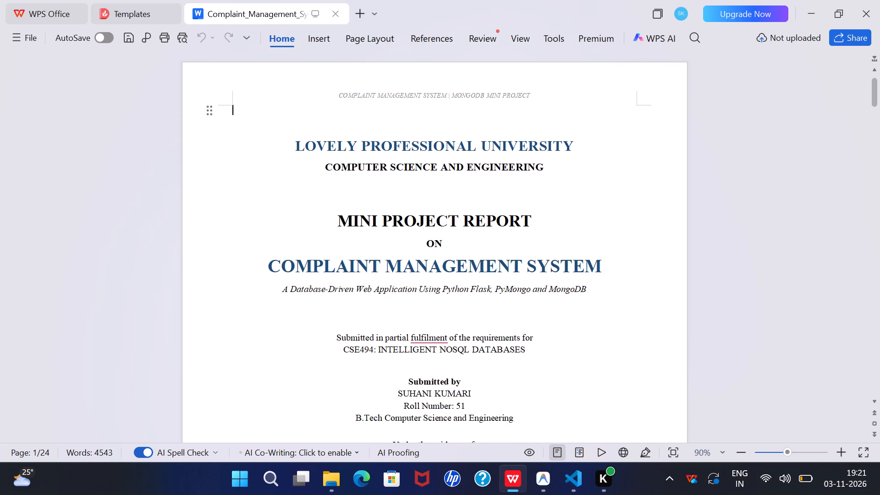
Read through the report from the cover page to Chapter 1: Introduction, checking its front matter and layout.
scroll(514, 342, down, 1)
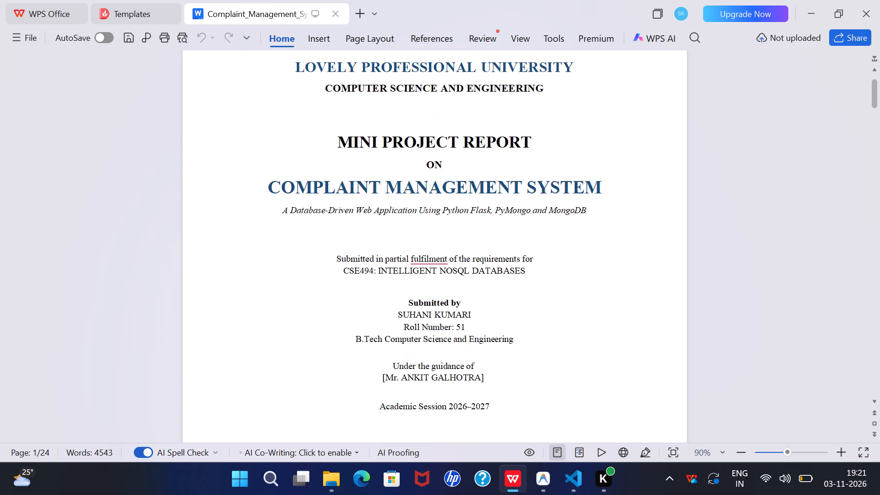
scroll(514, 342, down, 4)
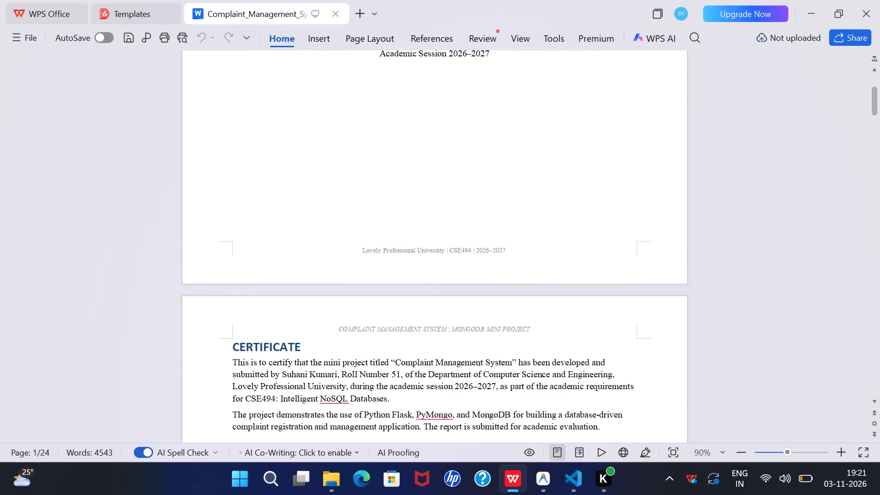
scroll(514, 342, down, 2)
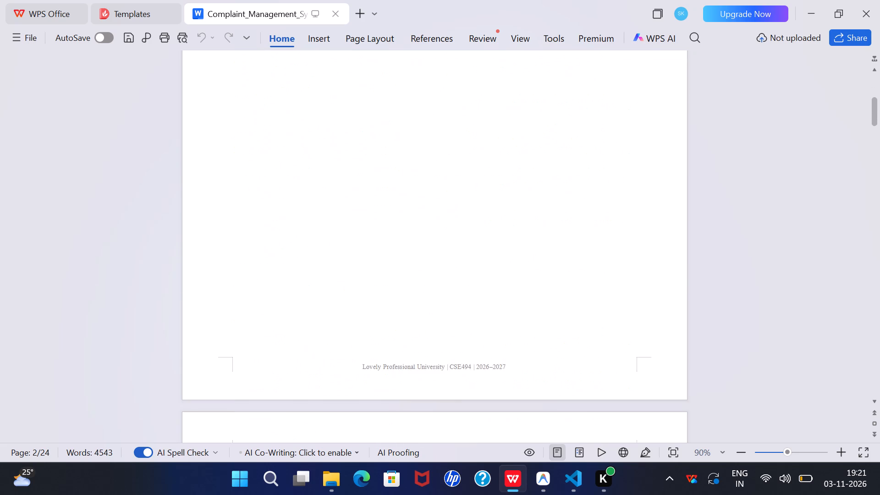
scroll(514, 342, down, 2)
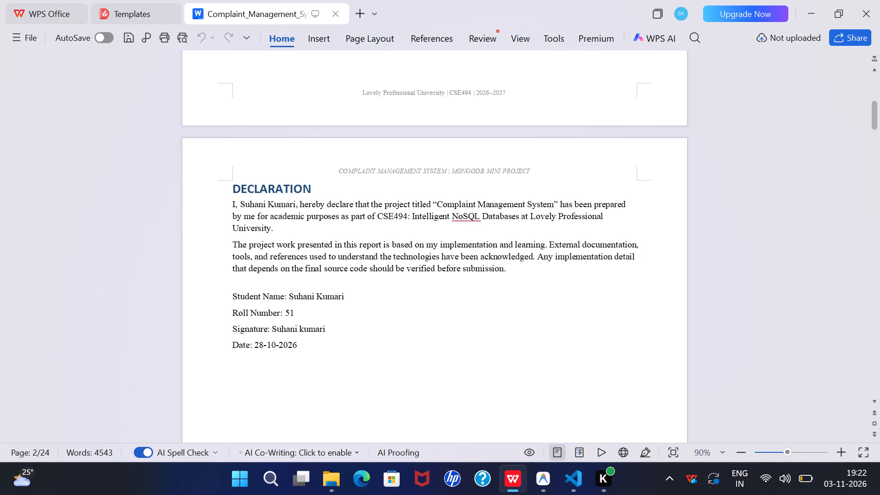
scroll(514, 342, down, 1)
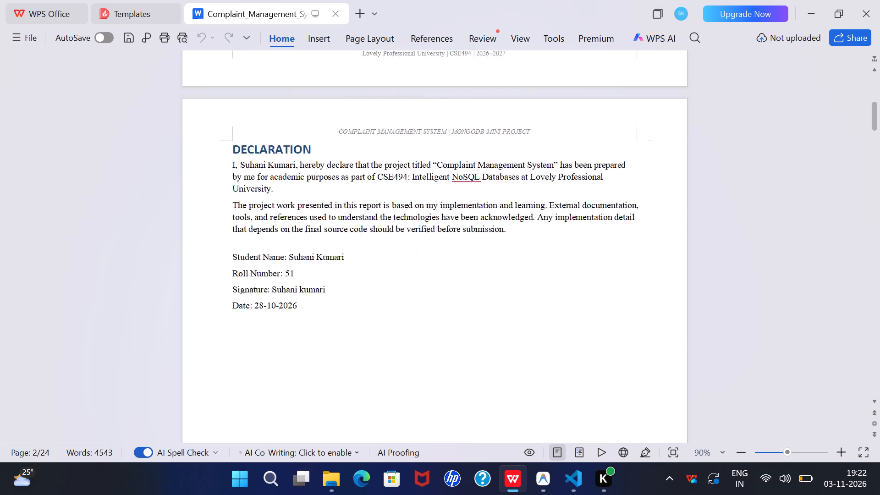
scroll(514, 342, down, 3)
scroll(514, 342, up, 1)
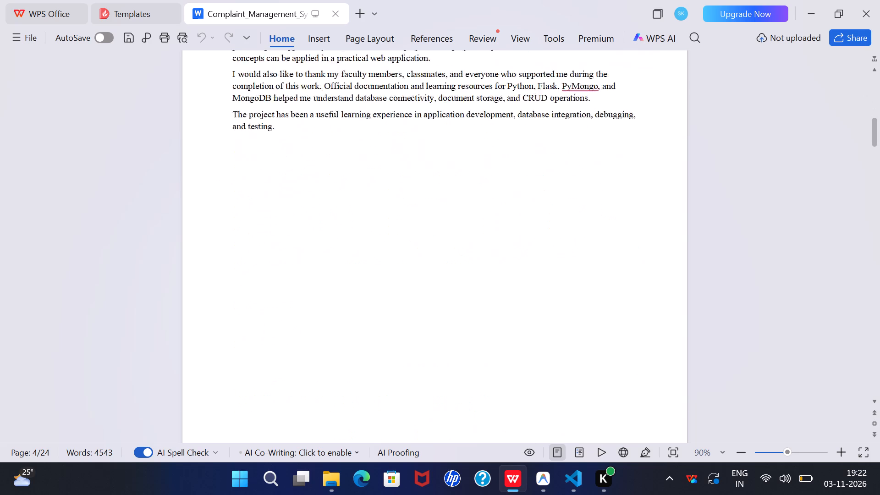
scroll(514, 342, up, 1)
scroll(514, 342, down, 3)
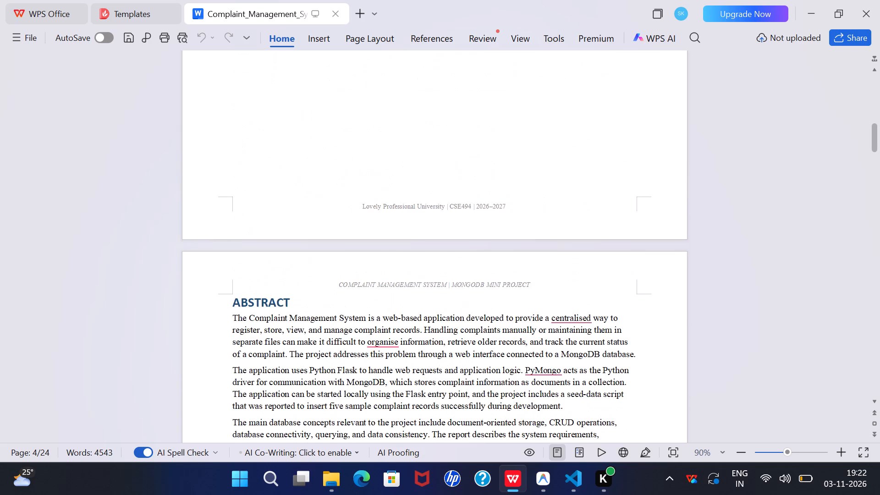
scroll(514, 342, down, 2)
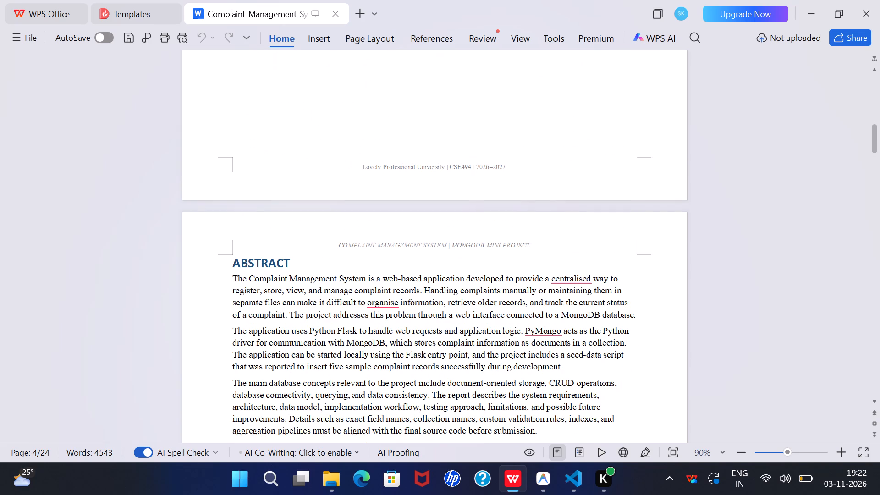
scroll(495, 338, down, 3)
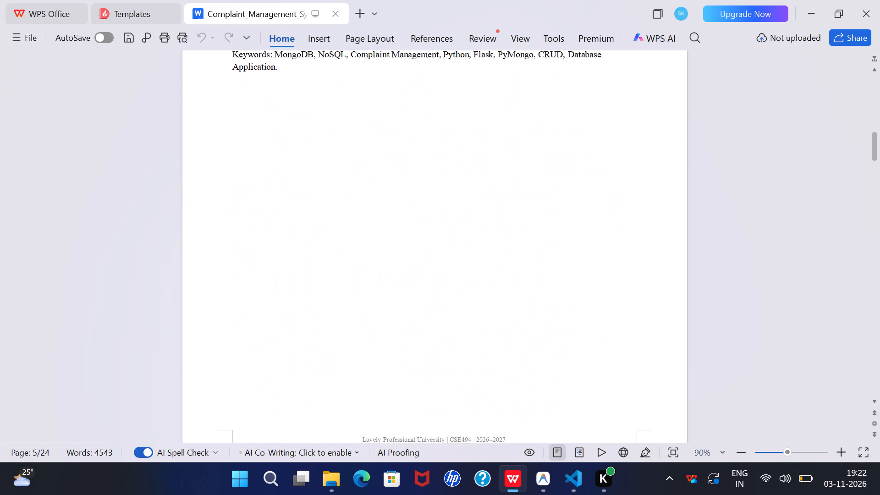
scroll(495, 338, down, 4)
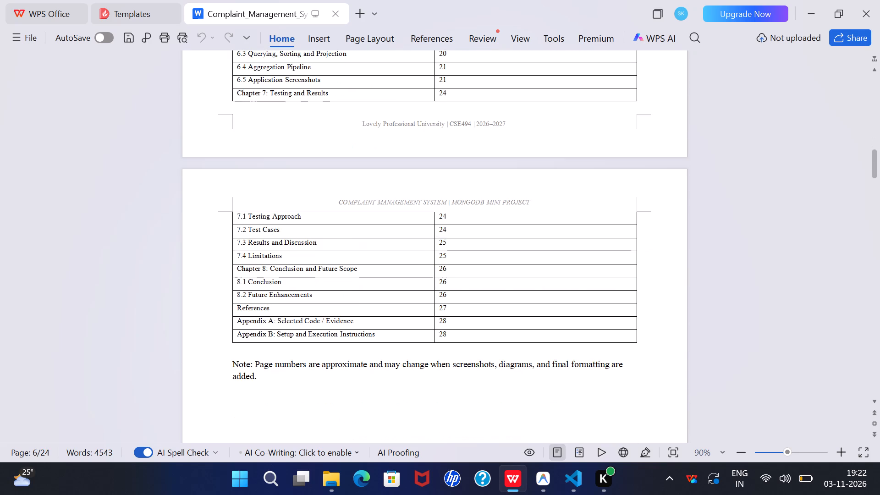
scroll(495, 338, down, 3)
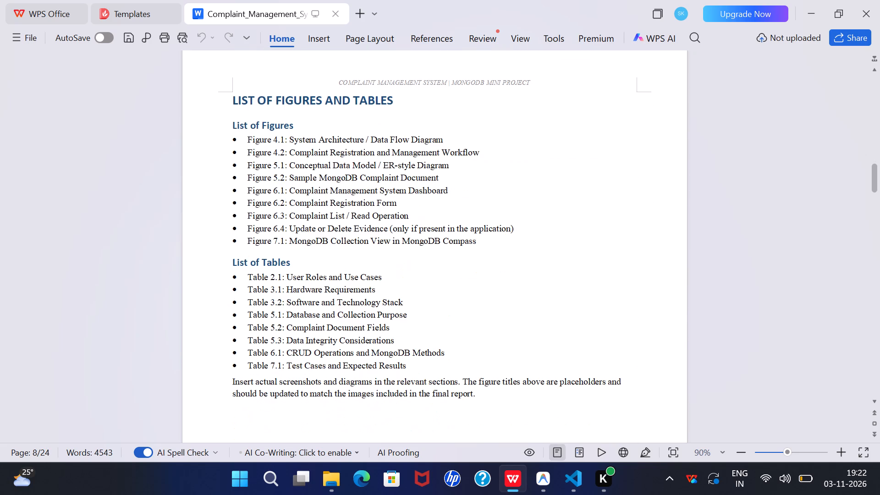
scroll(495, 338, down, 3)
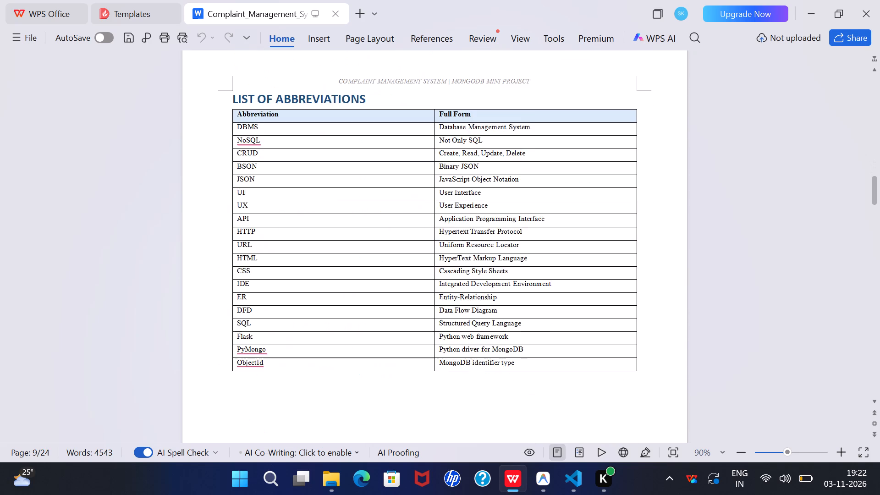
scroll(495, 338, down, 3)
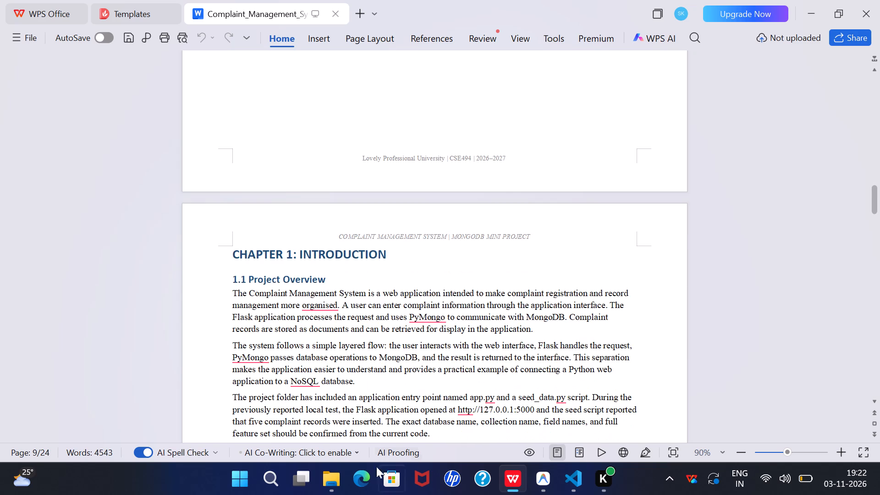
Open the same report from Downloads in Microsoft Word, choosing to create a local copy and merge changes later.
click(332, 483)
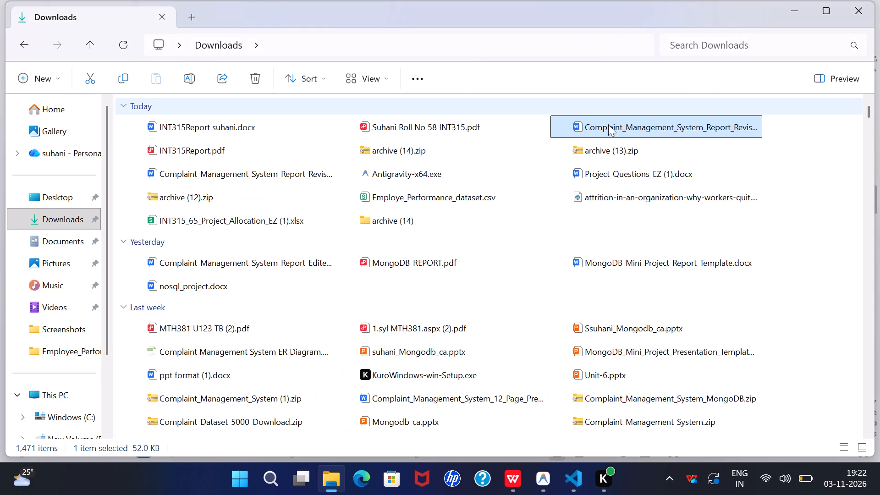
right_click(608, 125)
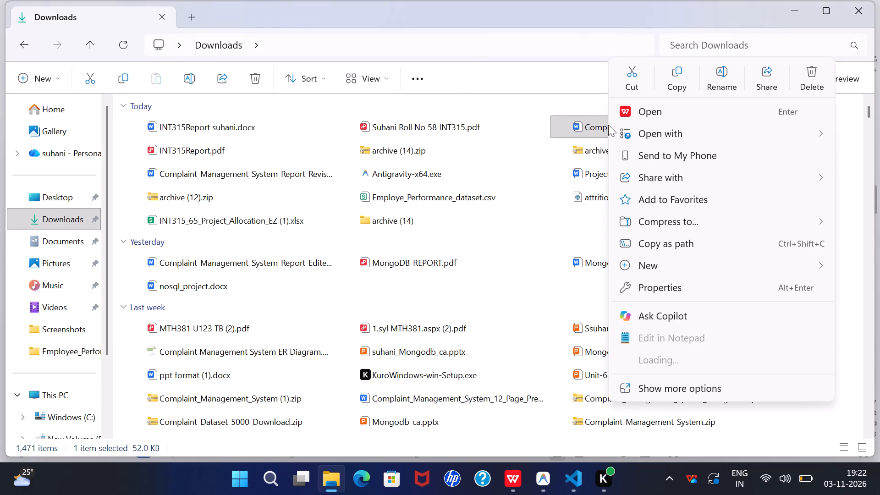
click(543, 131)
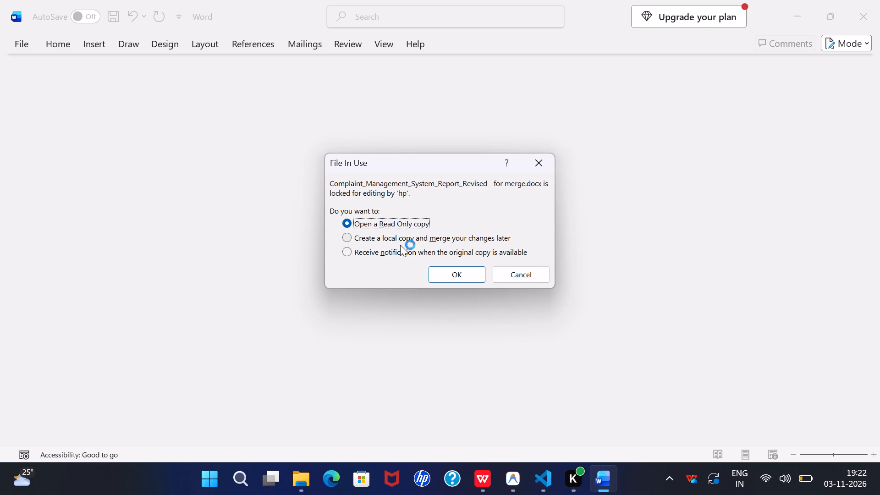
click(349, 236)
click(451, 274)
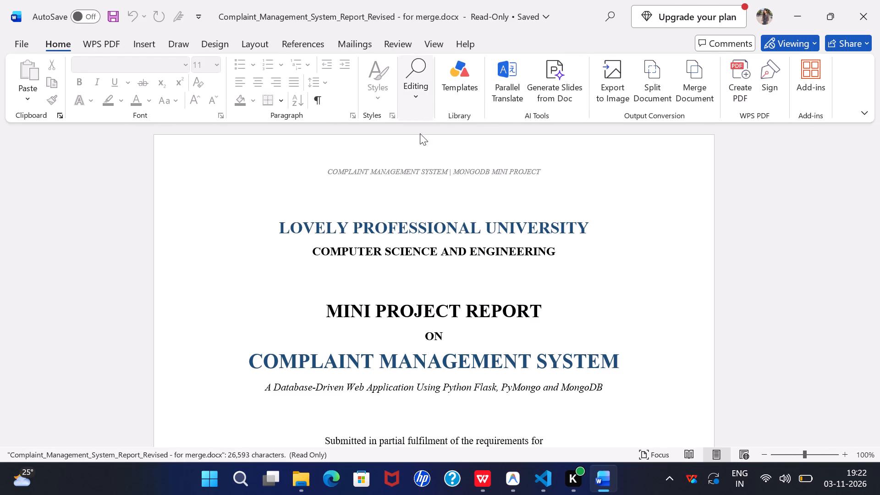
Switch the report from viewing to editing mode.
click(396, 216)
click(396, 222)
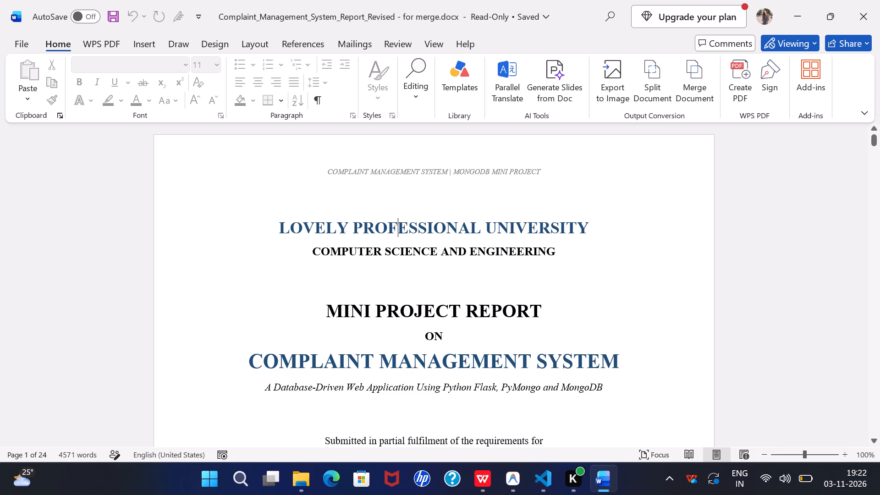
key(BackSpace)
click(448, 132)
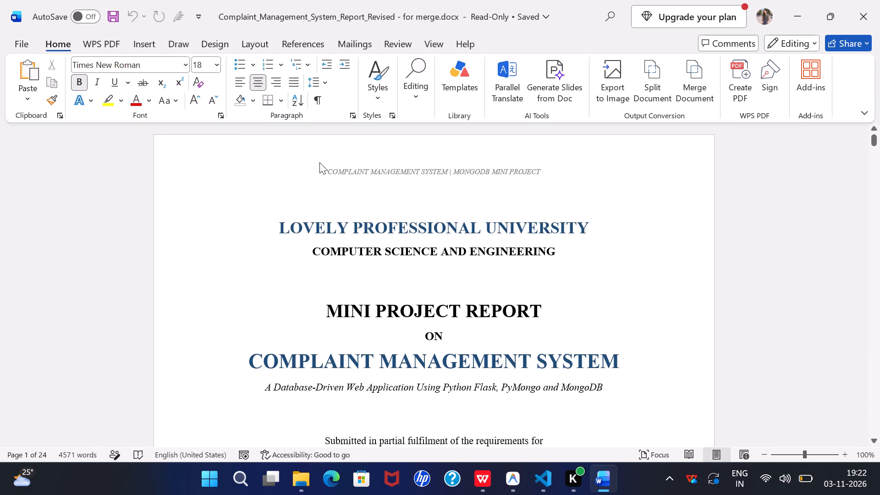
Delete the subtitle "A Database-Driven Web Application Using Python Flask, PyMongo and MongoDB" beneath the project title on the cover page.
scroll(337, 313, down, 1)
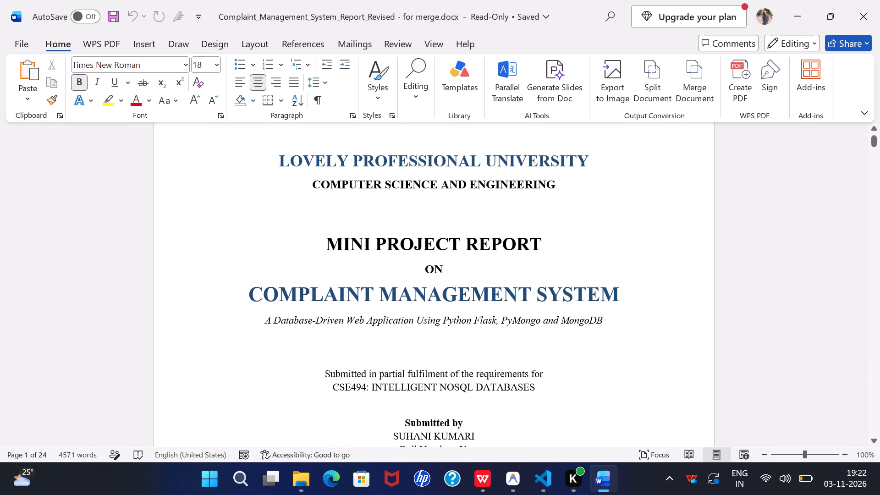
drag(264, 322, 544, 327)
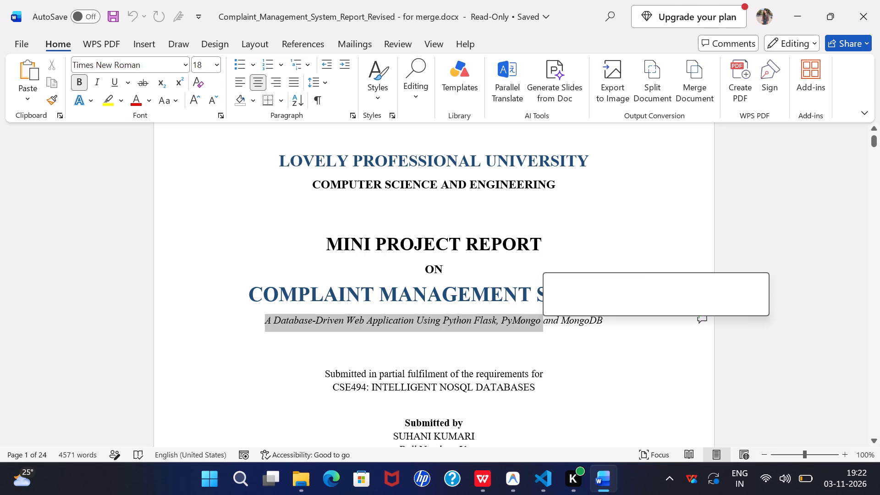
key(BackSpace)
key(Right)
key(Right)
key(Right)
key(Right)
key(Right)
key(Right)
key(Right)
key(Right)
key(Right)
key(Right)
key(Right)
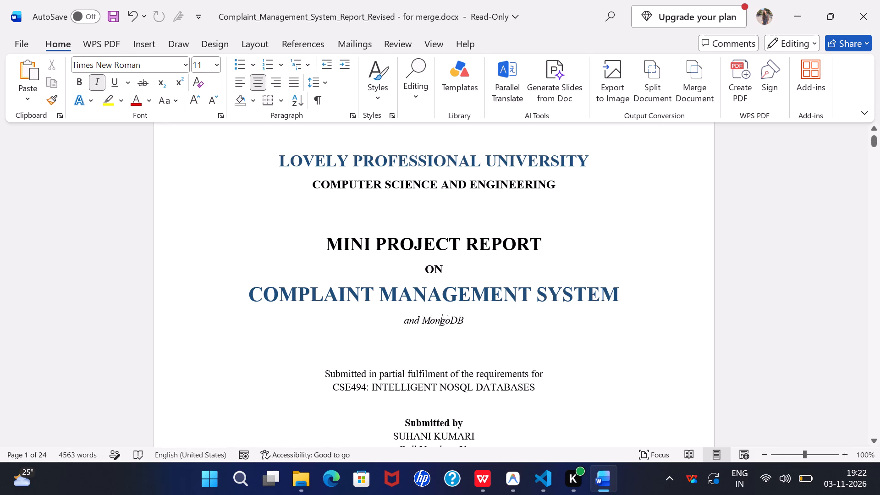
key(BackSpace)
key(BackSpace)
key(BackSpace)
key(BackSpace)
key(BackSpace)
key(BackSpace)
key(BackSpace)
key(BackSpace)
key(BackSpace)
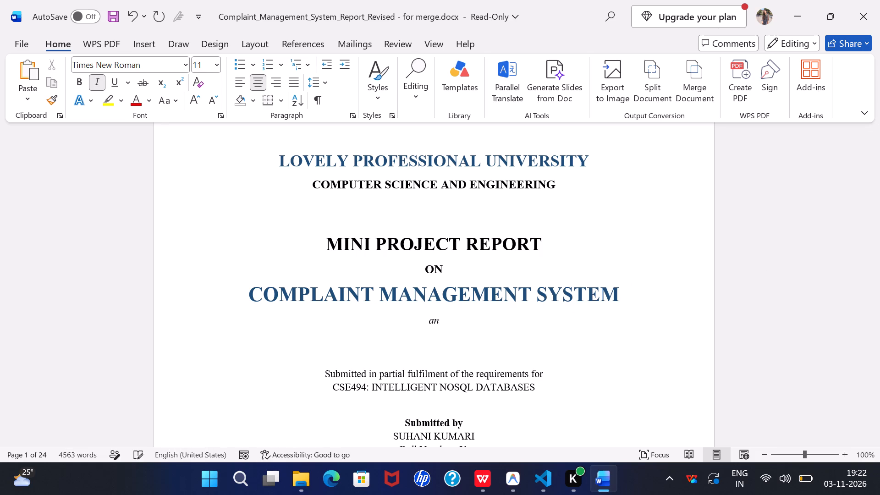
key(BackSpace)
key(BackSpace)
Turn off italic formatting on the emptied subtitle line of the cover page.
scroll(459, 361, down, 1)
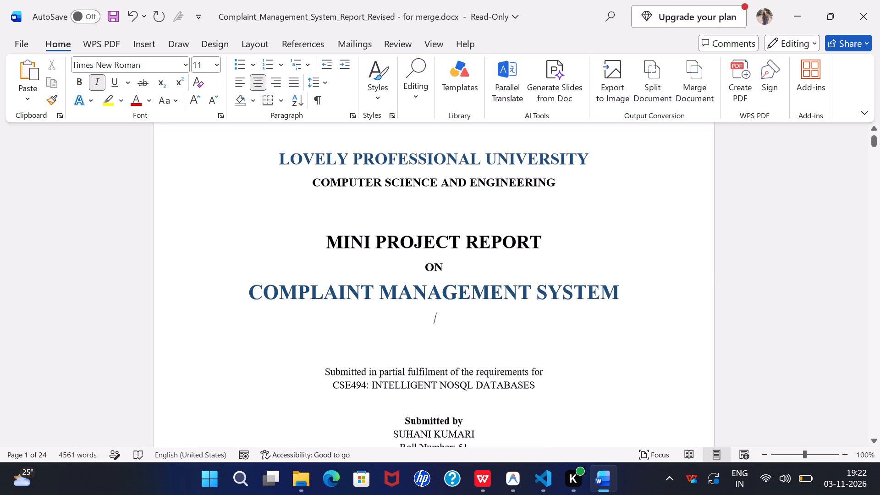
scroll(459, 361, down, 2)
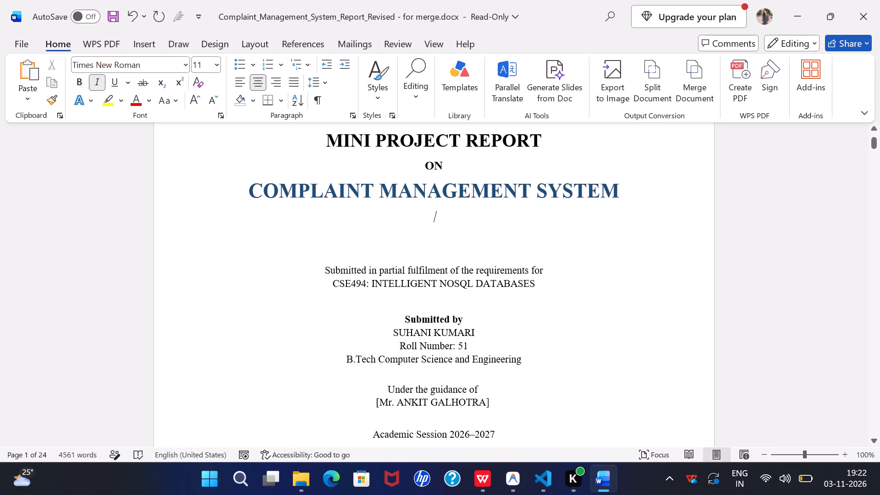
click(96, 83)
Review the report's opening pages, from the cover through the certificate, declaration and abstract to the table of contents.
scroll(356, 257, down, 2)
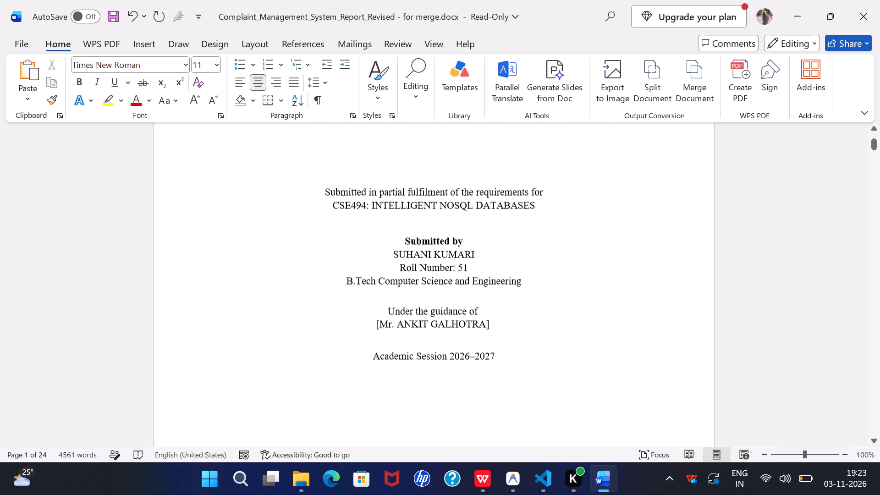
scroll(398, 329, up, 1)
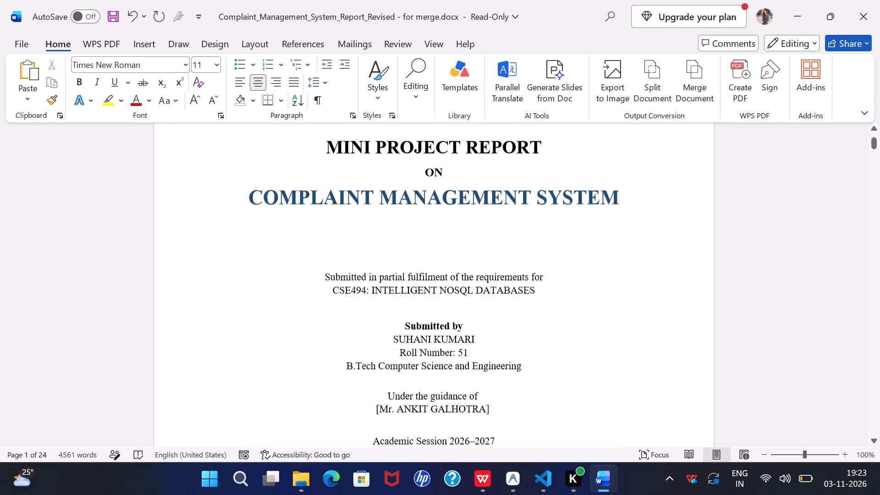
scroll(398, 329, up, 1)
scroll(398, 329, down, 1)
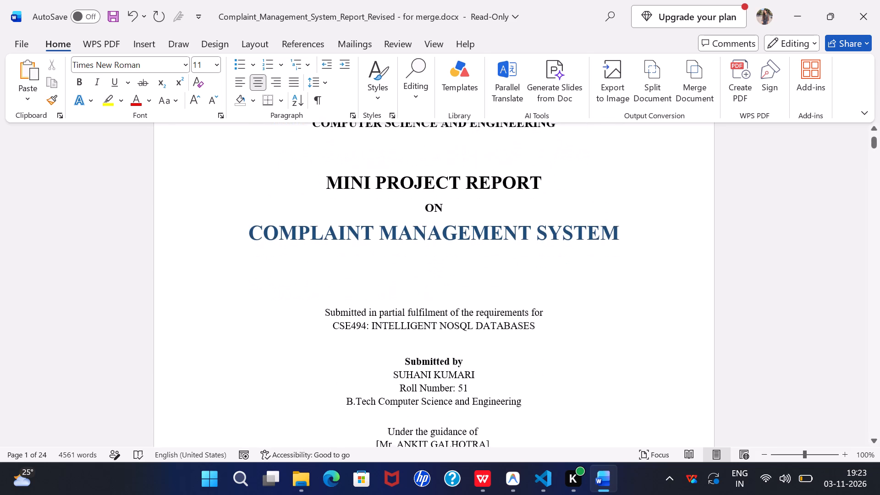
scroll(398, 329, down, 1)
scroll(380, 274, down, 1)
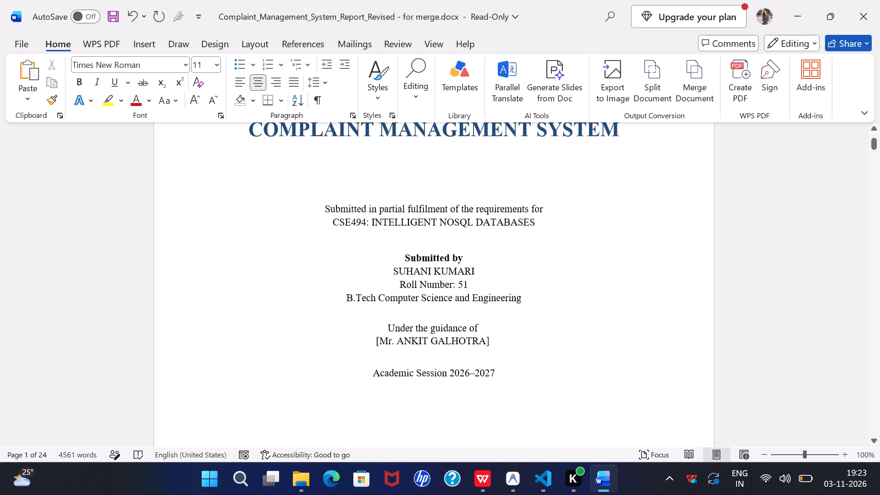
scroll(380, 274, down, 3)
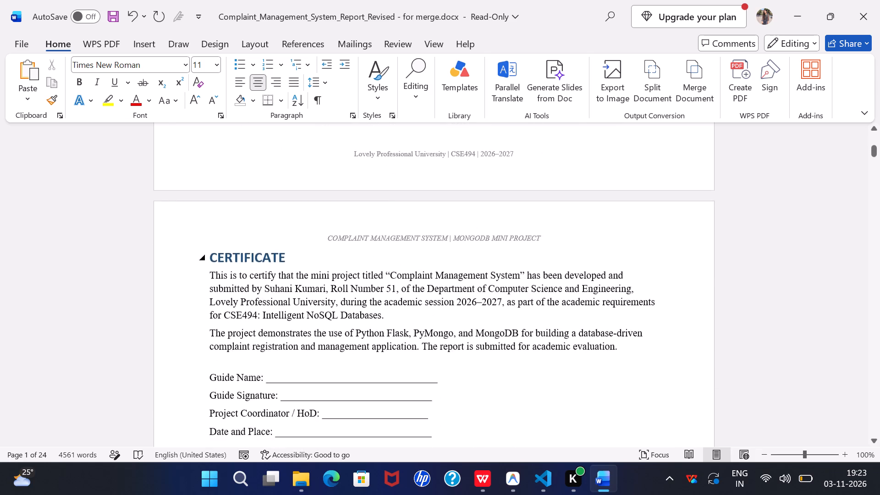
scroll(380, 274, down, 1)
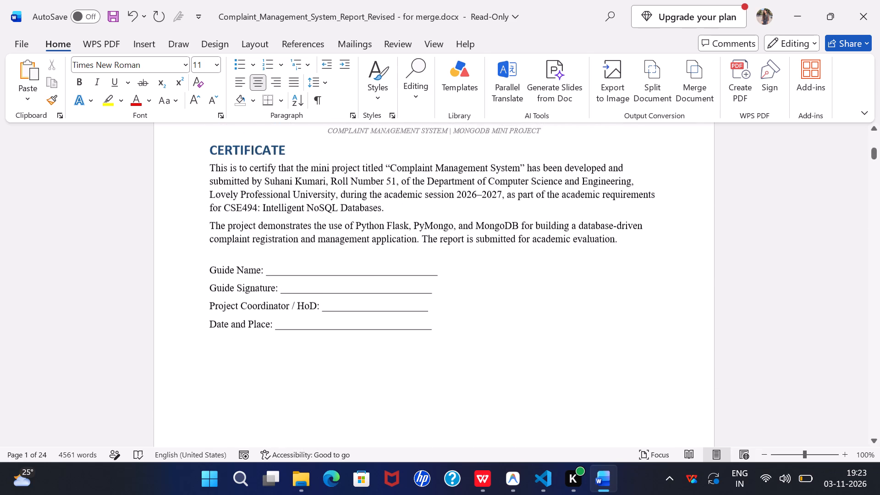
scroll(380, 274, down, 4)
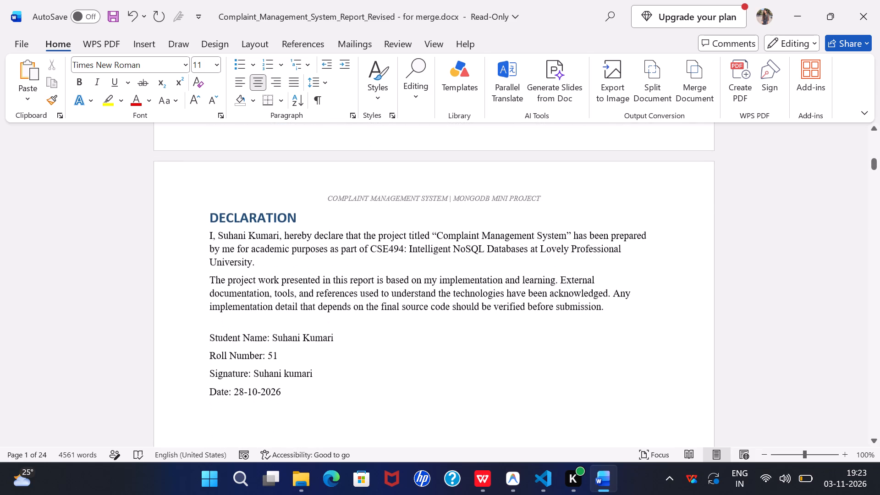
scroll(389, 250, down, 1)
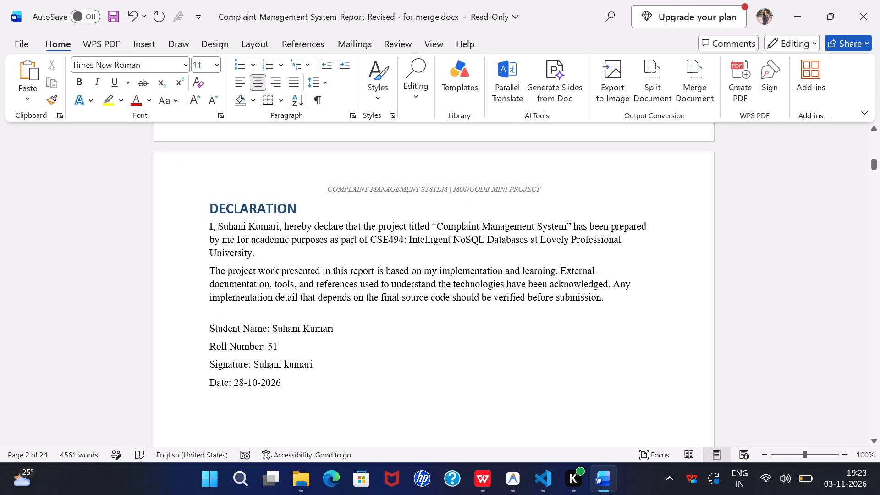
scroll(389, 250, down, 3)
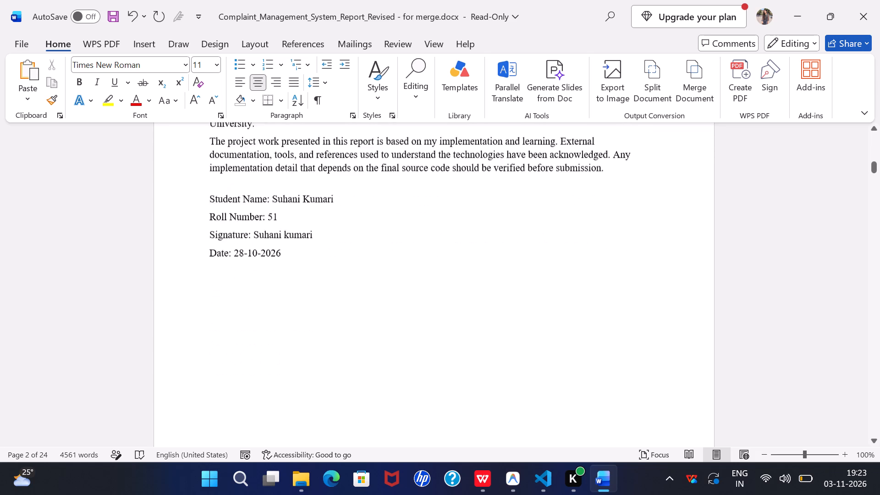
scroll(389, 250, down, 5)
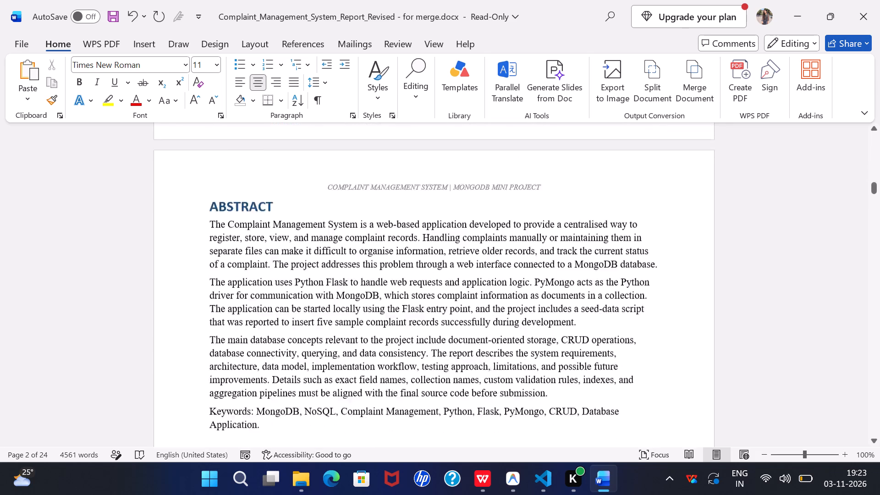
scroll(389, 250, down, 2)
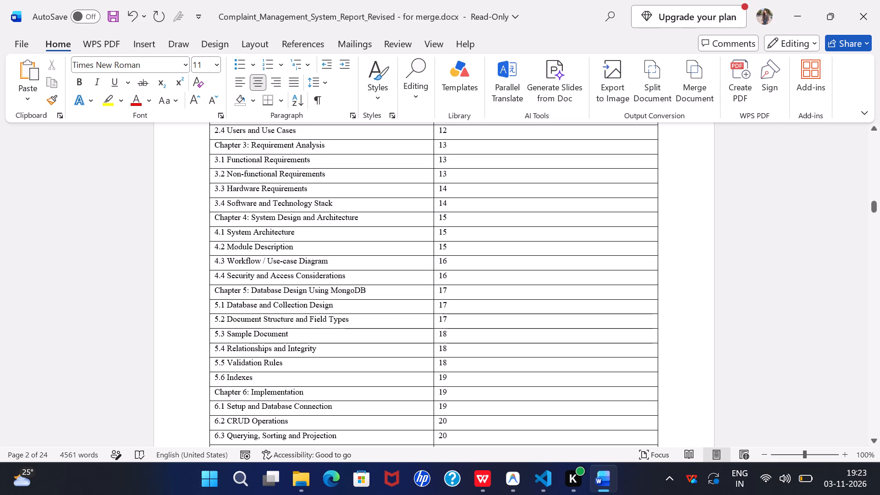
scroll(389, 250, down, 5)
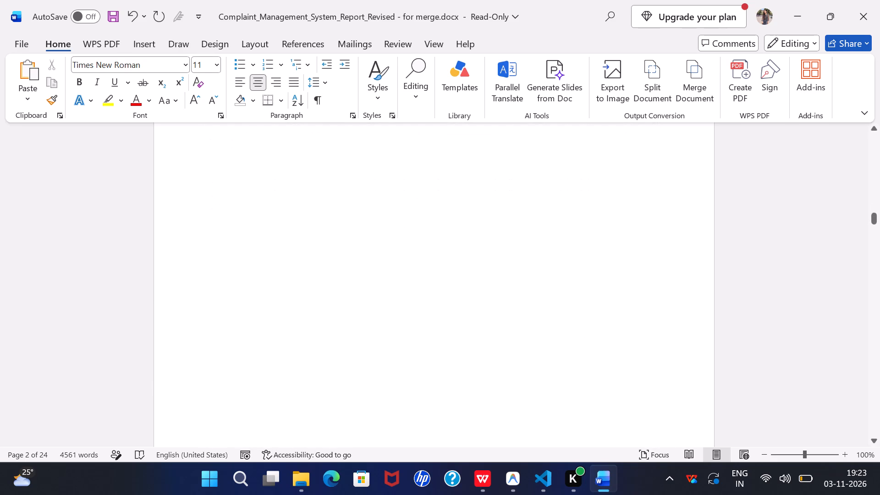
Open nosql_project.docx from Downloads and copy the Lovely Professional University logo at the top of its cover page.
click(293, 492)
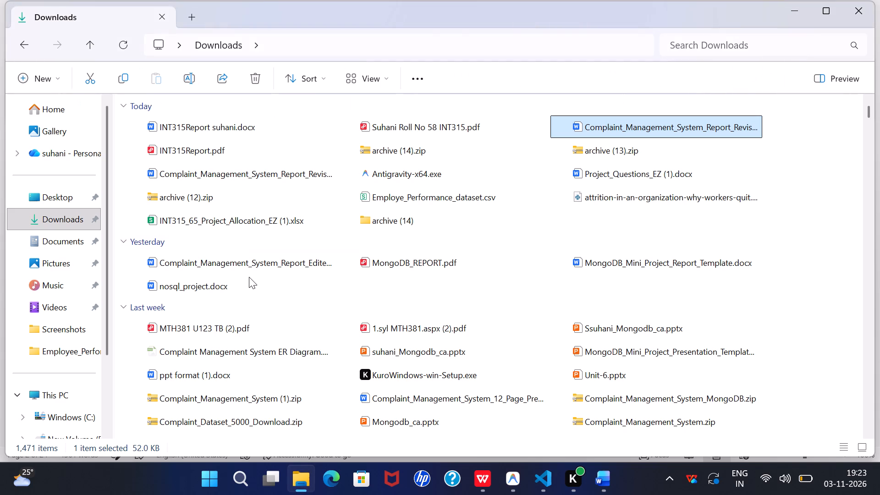
double_click(253, 288)
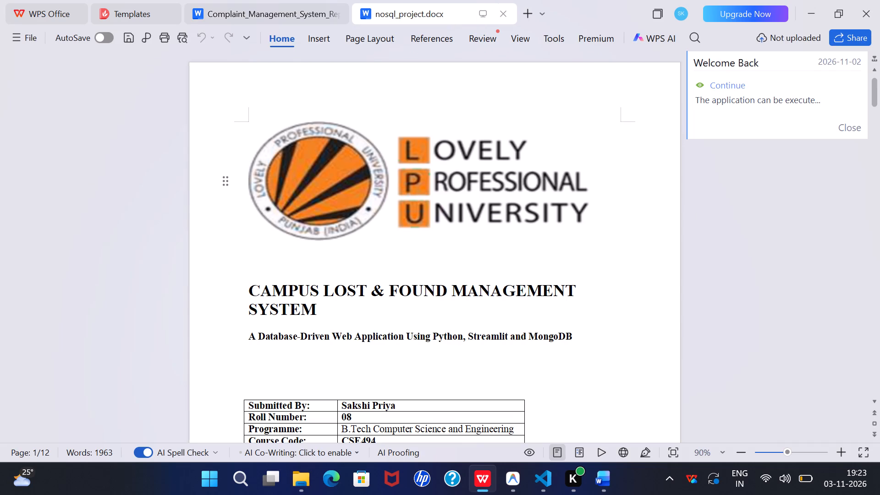
scroll(329, 324, down, 1)
click(282, 157)
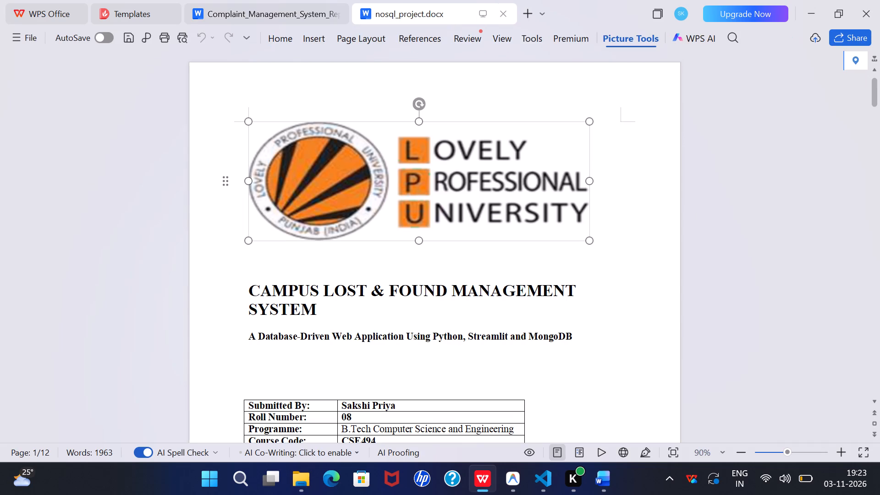
key(ctrl+c)
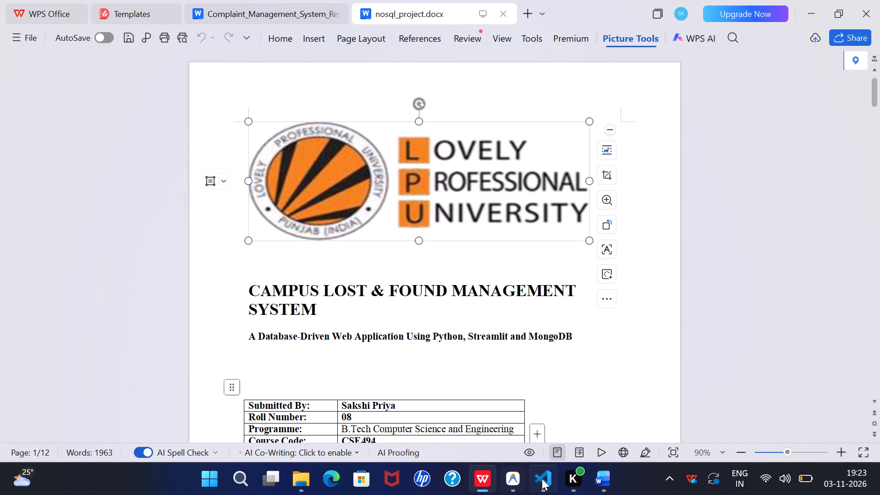
Switch back to the complaint report in Microsoft Word and paste the university logo just before the CERTIFICATE heading.
click(542, 478)
click(598, 486)
scroll(392, 278, up, 4)
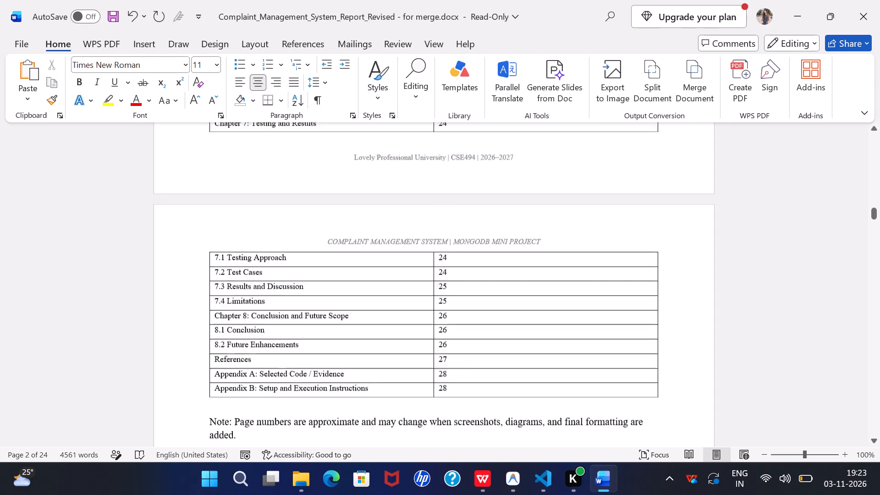
scroll(392, 278, up, 5)
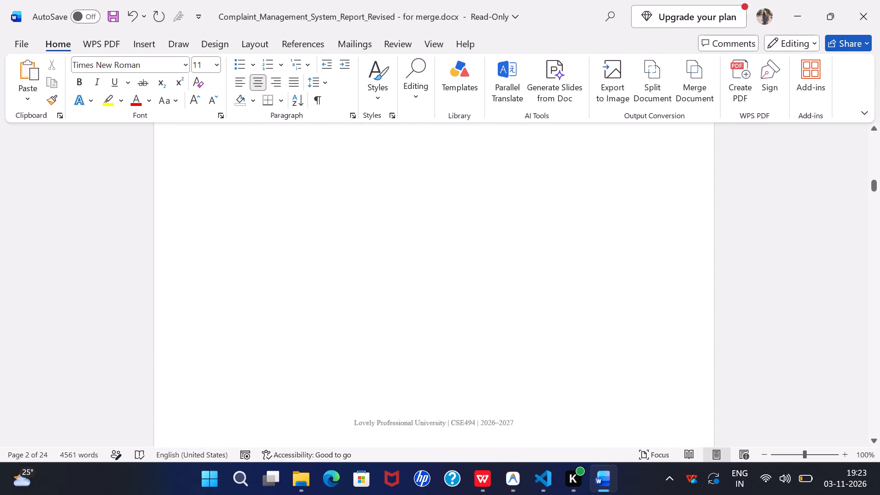
scroll(392, 278, up, 6)
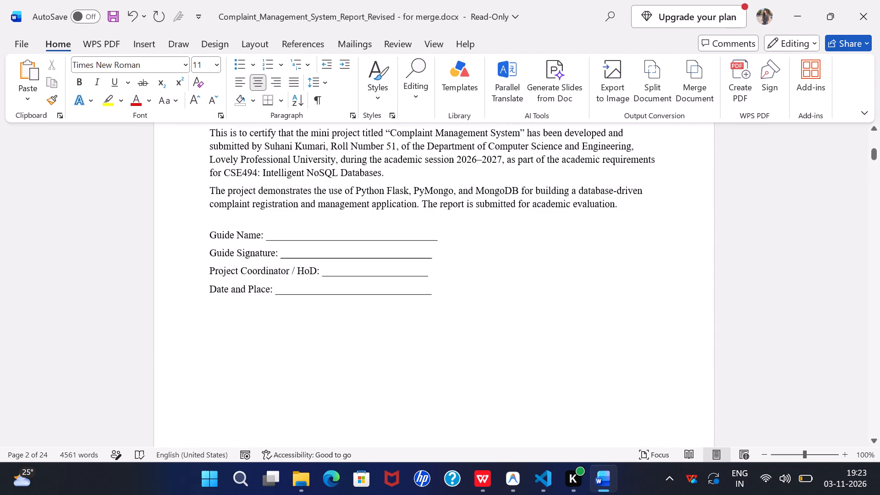
scroll(393, 284, up, 1)
click(350, 379)
scroll(350, 379, up, 6)
scroll(350, 379, down, 5)
scroll(350, 379, up, 1)
click(306, 263)
key(ctrl+v)
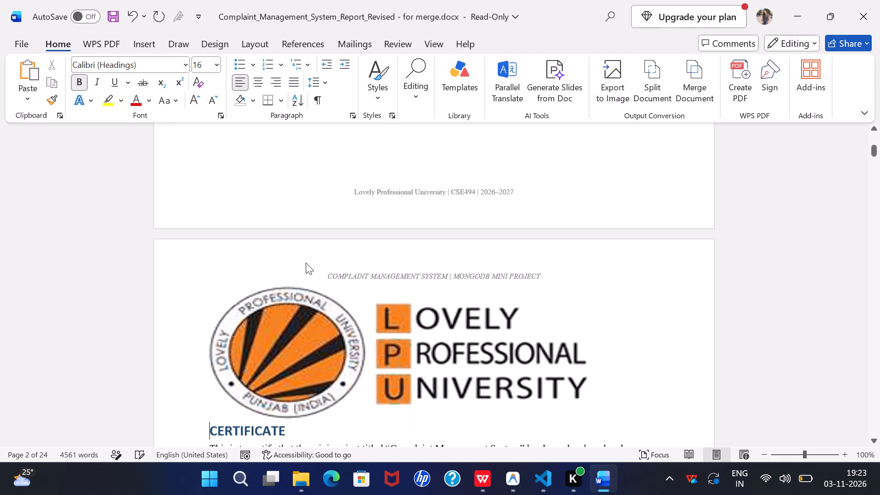
Shrink the pasted university logo slightly in width and height, keeping roughly its original proportions.
click(394, 286)
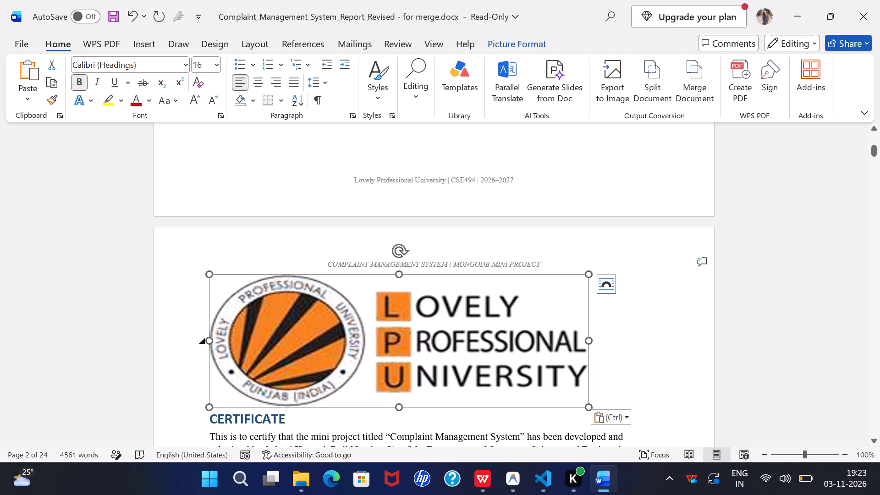
drag(591, 405, 545, 330)
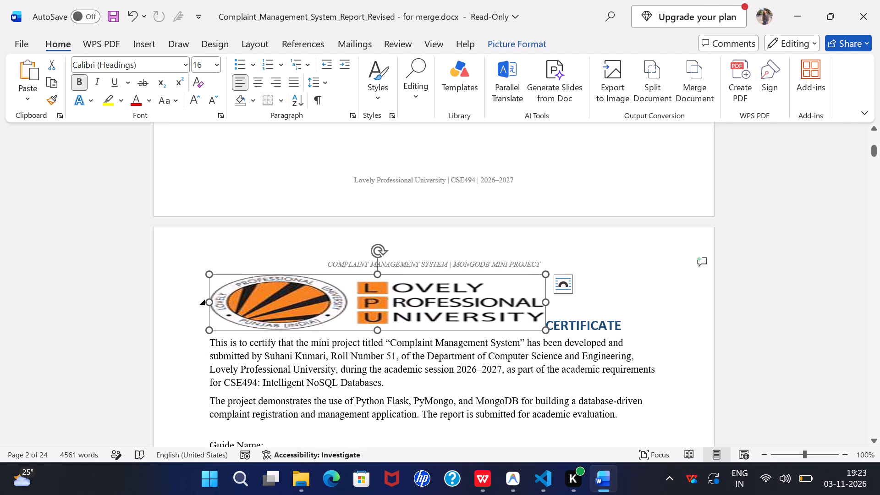
drag(380, 330, 388, 379)
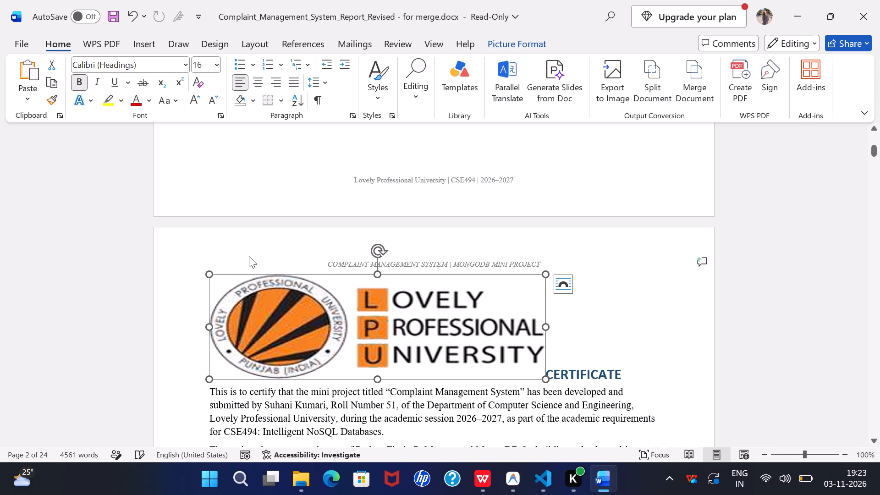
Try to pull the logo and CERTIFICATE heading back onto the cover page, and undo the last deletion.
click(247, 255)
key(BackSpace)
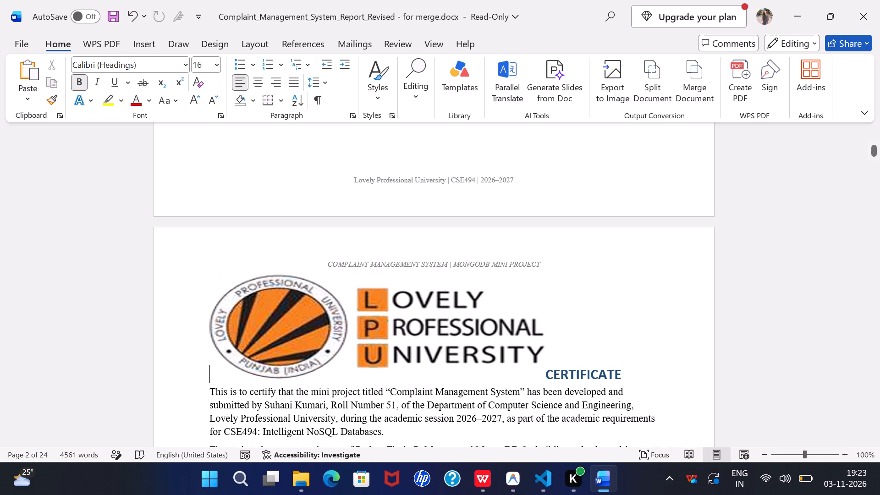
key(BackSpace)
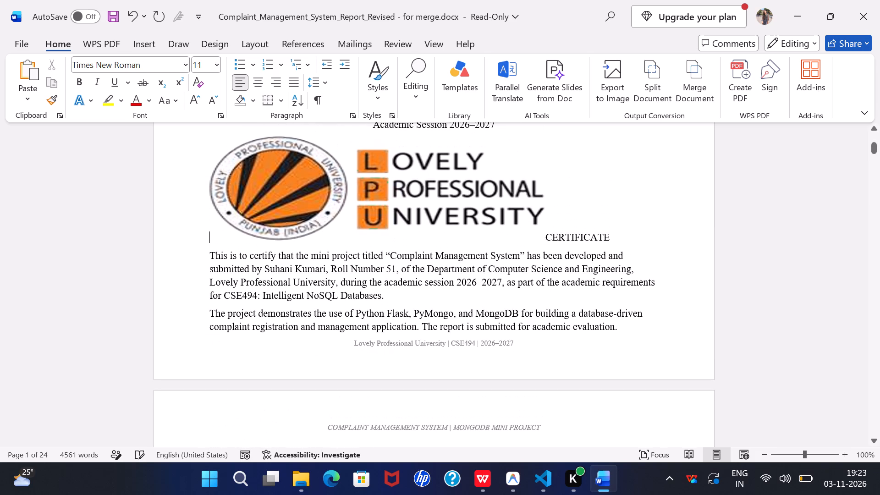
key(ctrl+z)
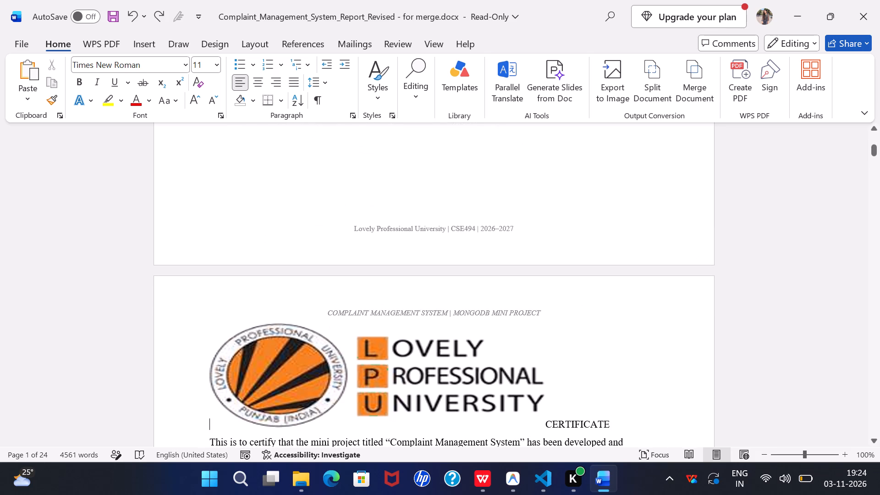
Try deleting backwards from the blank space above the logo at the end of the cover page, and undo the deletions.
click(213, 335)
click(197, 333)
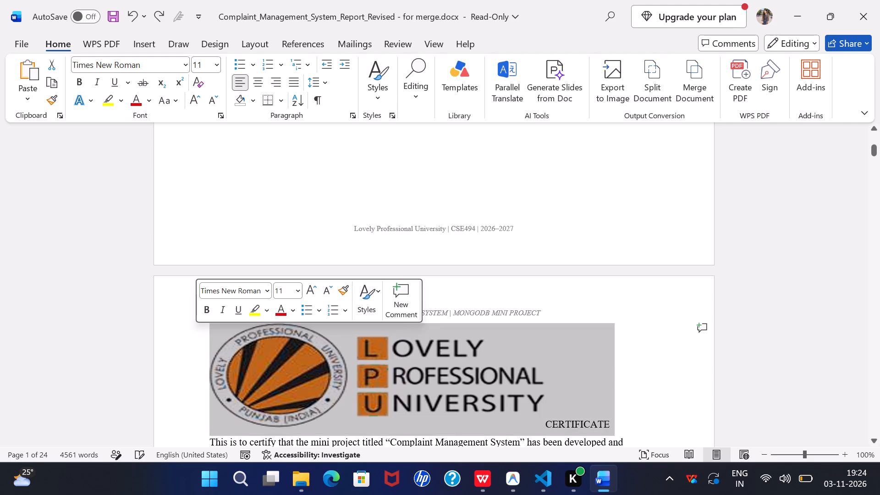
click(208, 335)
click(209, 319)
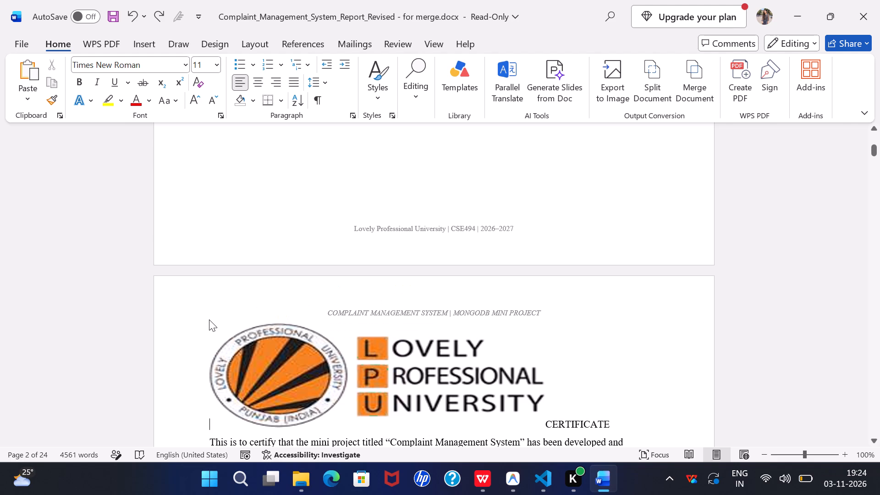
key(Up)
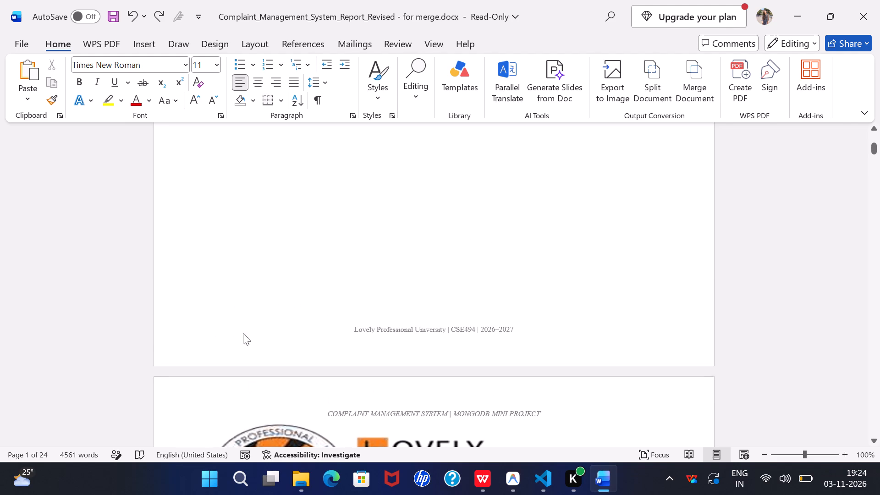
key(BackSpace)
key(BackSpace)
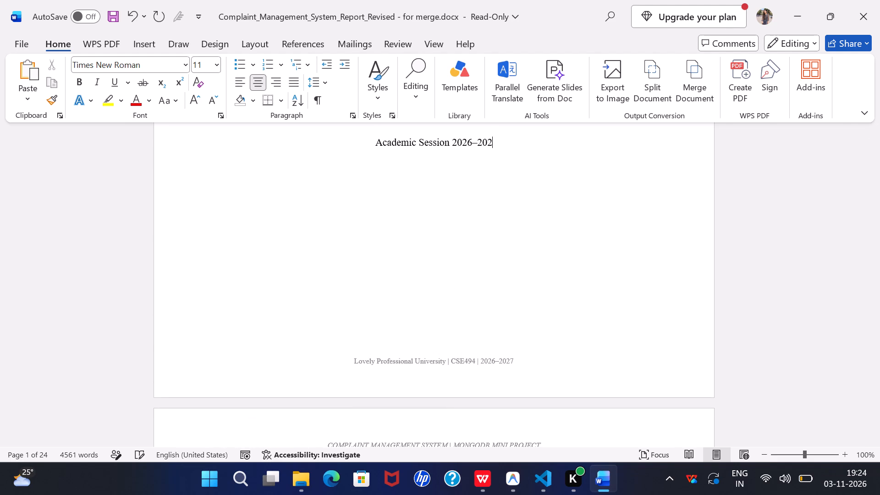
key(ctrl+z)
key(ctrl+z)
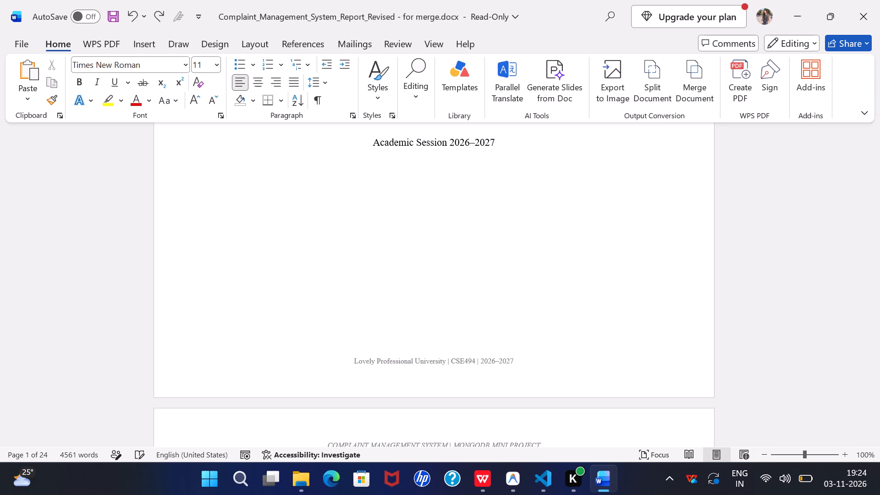
Copy the resized university logo and delete it from in front of the CERTIFICATE heading.
scroll(283, 374, down, 2)
scroll(283, 374, up, 1)
click(288, 217)
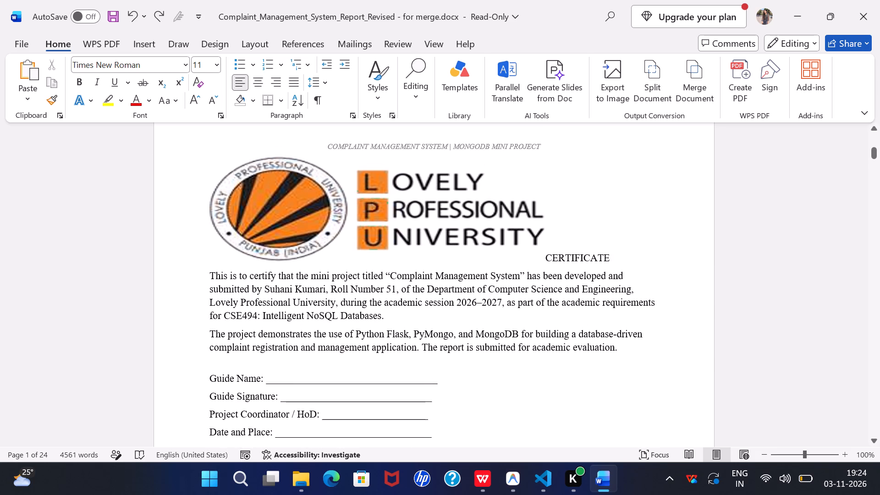
key(ctrl+c)
key(BackSpace)
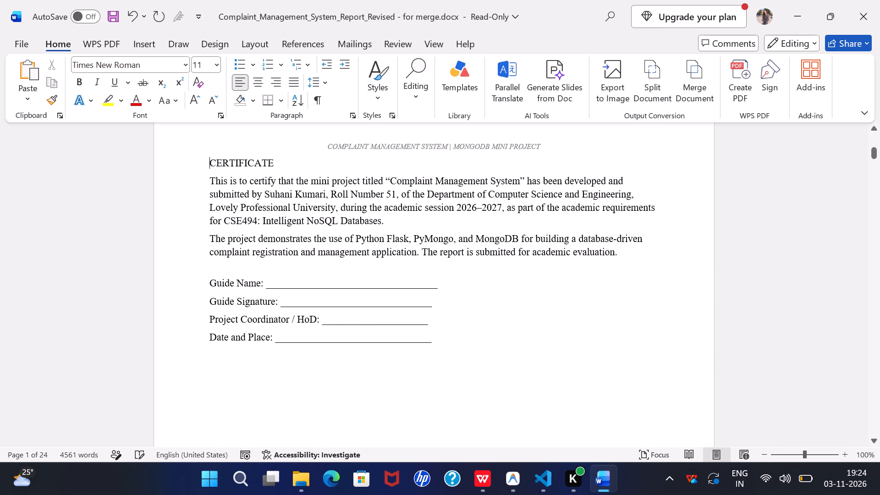
Paste the copied university logo on the cover page, below the Academic Session 2026–2027 line.
scroll(390, 220, up, 4)
scroll(445, 225, up, 1)
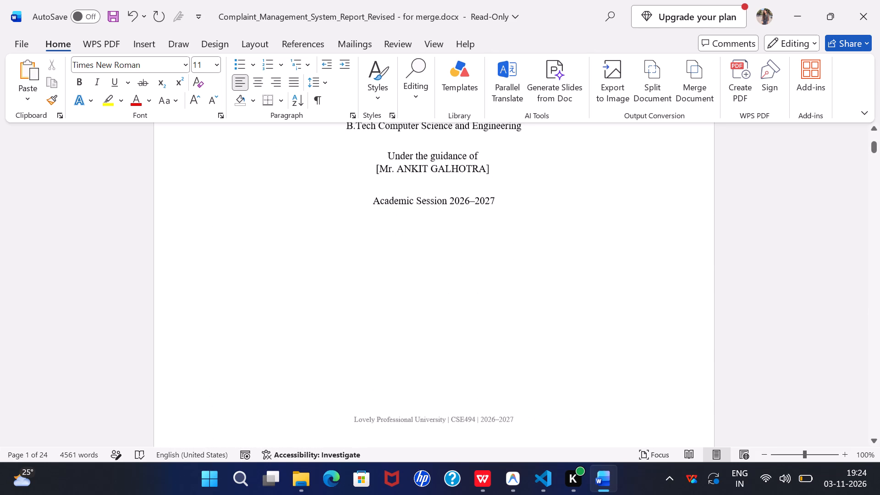
click(434, 262)
click(260, 253)
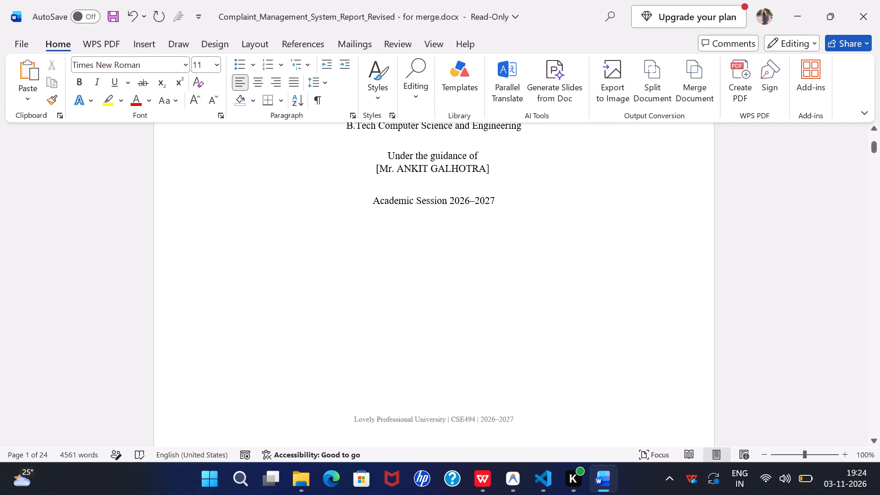
click(329, 295)
key(ctrl+v)
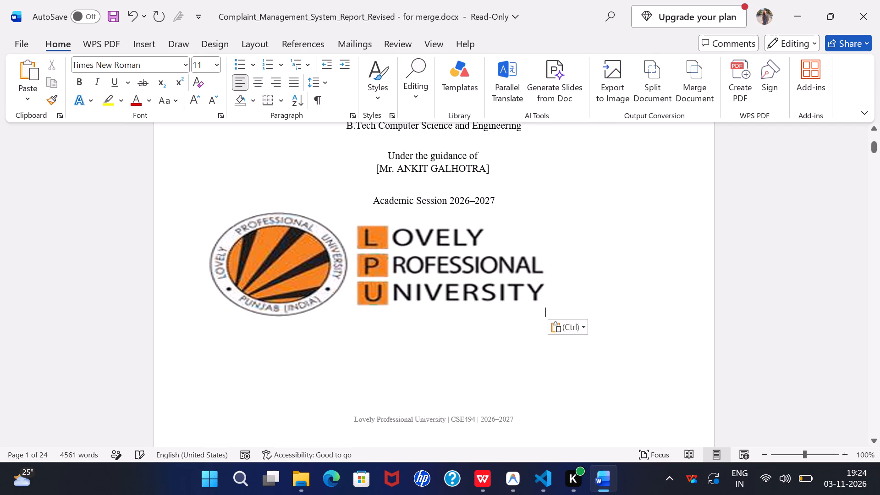
Stretch the pasted logo horizontally to span most of the text width, and try to move it toward the page centre.
drag(429, 281, 442, 278)
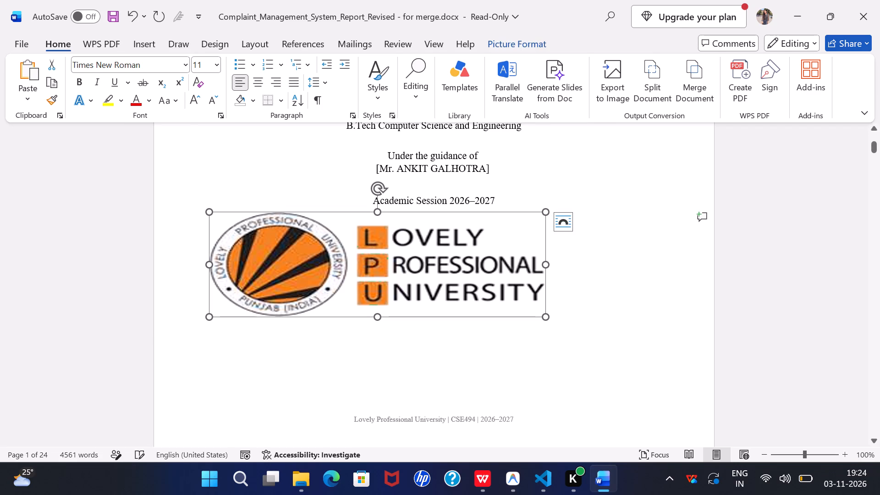
drag(383, 271, 456, 298)
drag(307, 255, 407, 289)
drag(544, 264, 598, 262)
click(213, 225)
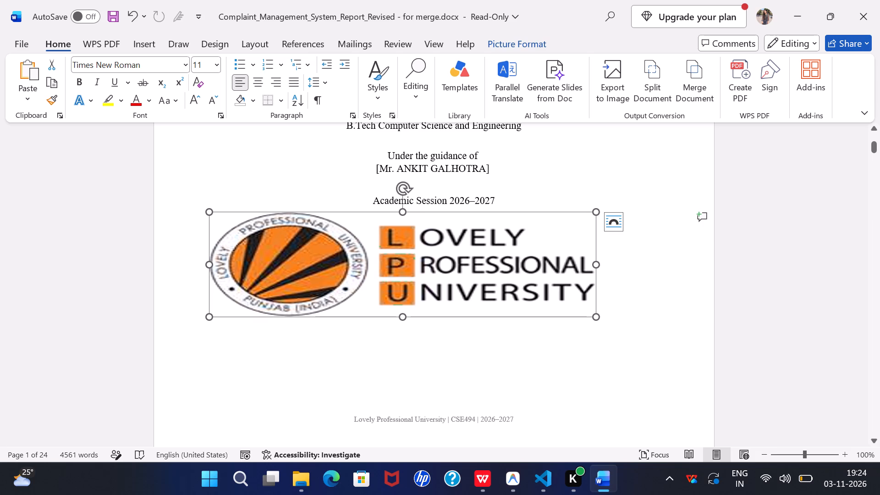
drag(334, 267, 373, 296)
drag(340, 281, 404, 306)
Push the logo down by three blank lines and indent it with spaces so it sits nearer the page centre.
click(313, 373)
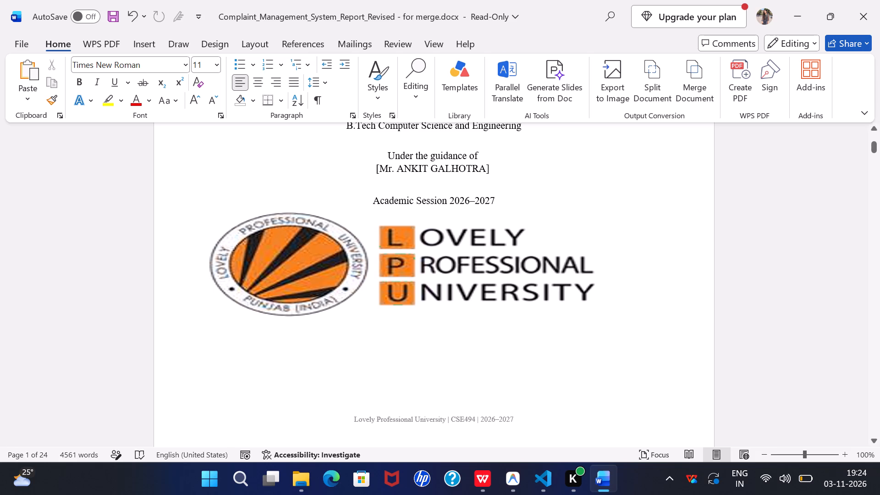
key(Return)
key(Return)
key(Return)
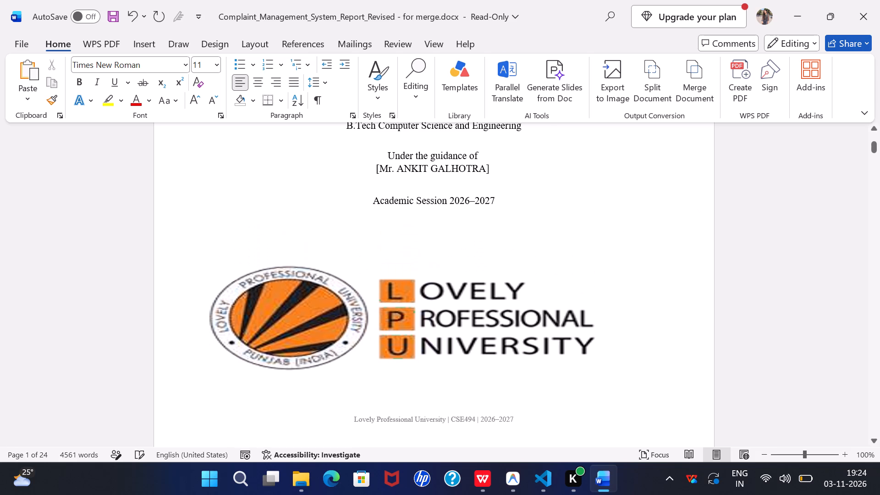
key(space)
key(space)
key(space)
key(space)
key(space)
key(space)
key(space)
key(space)
key(space)
key(space)
key(space)
key(space)
key(space)
key(space)
key(space)
key(space)
key(space)
key(space)
key(space)
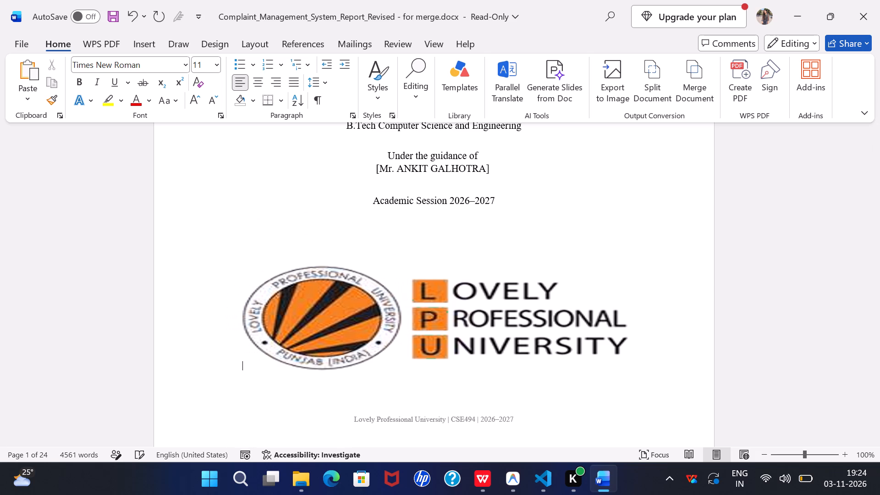
Check the cover page from its header down to the logo, and look over the certificate and declaration pages.
scroll(204, 298, up, 3)
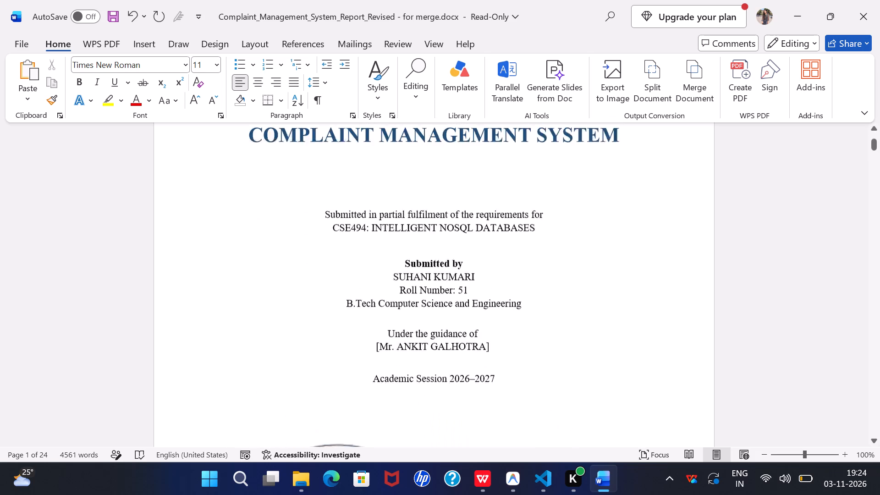
scroll(204, 298, up, 1)
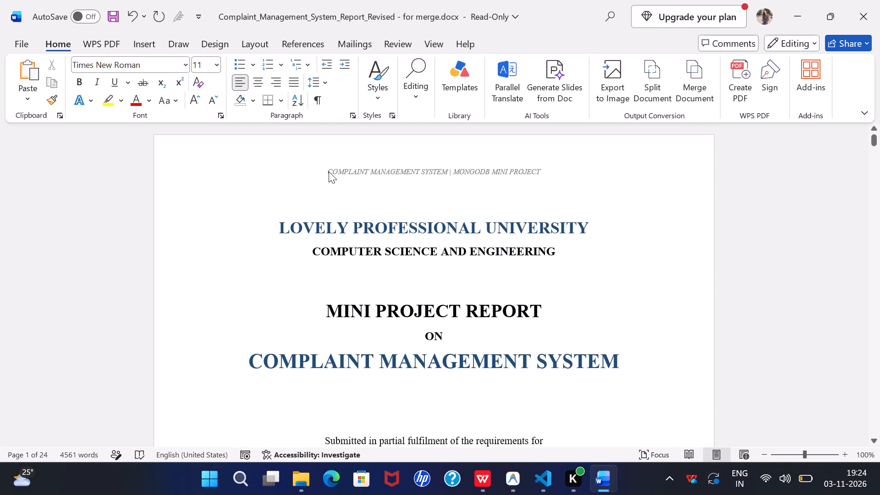
drag(329, 171, 409, 174)
scroll(411, 221, down, 4)
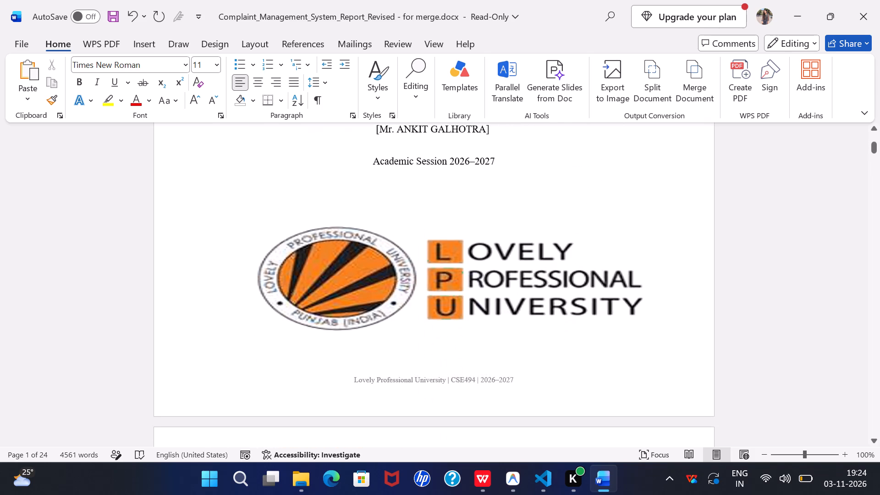
scroll(411, 221, down, 5)
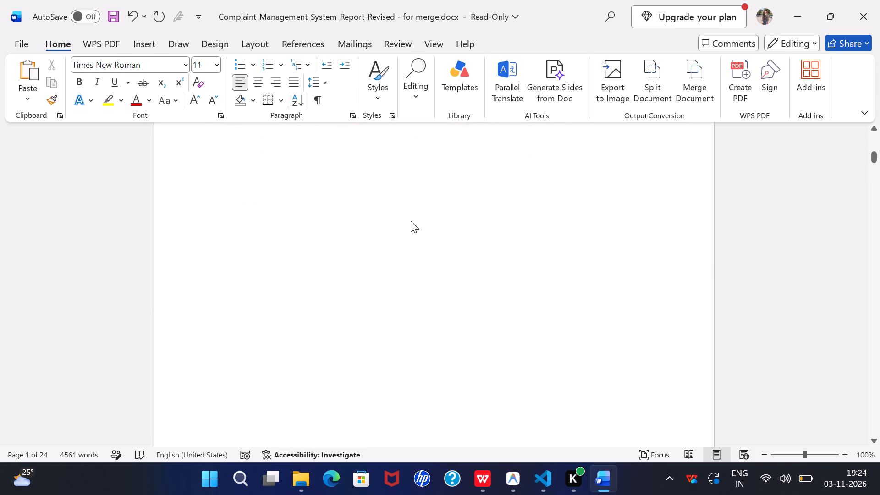
scroll(411, 221, down, 3)
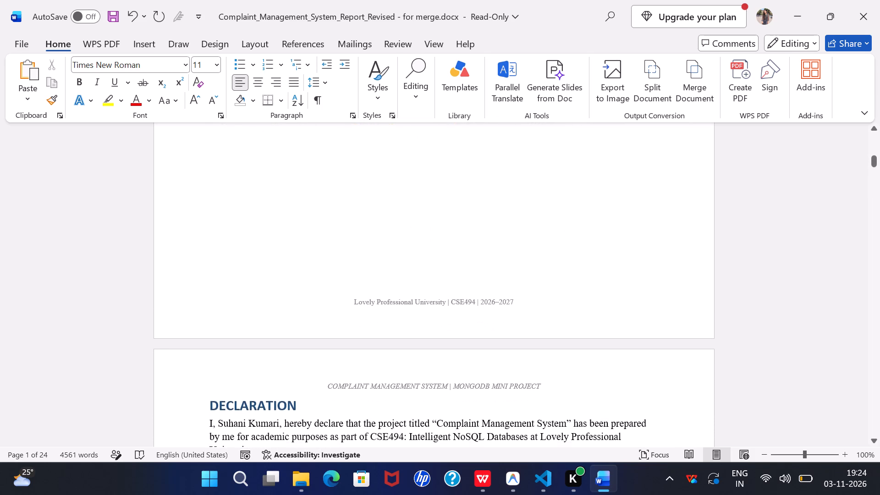
scroll(411, 221, down, 3)
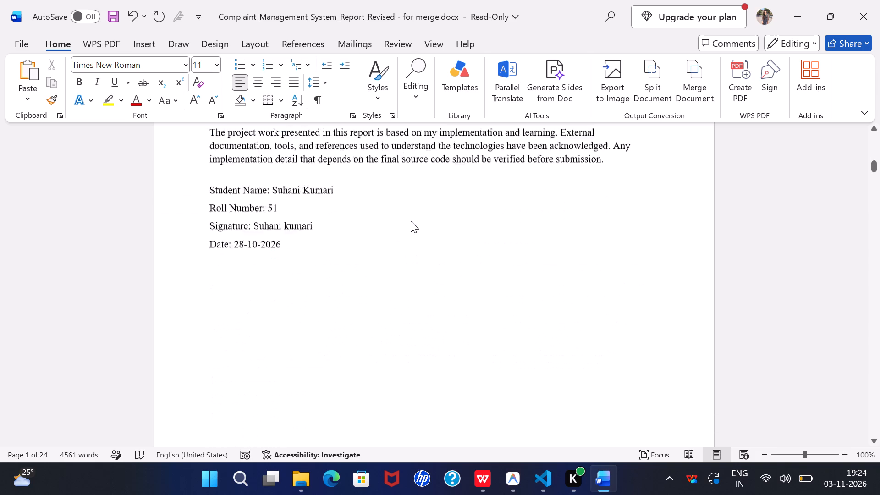
scroll(411, 221, down, 2)
Format the CERTIFICATE heading in bold dark blue, similar to the DECLARATION heading.
scroll(411, 221, up, 5)
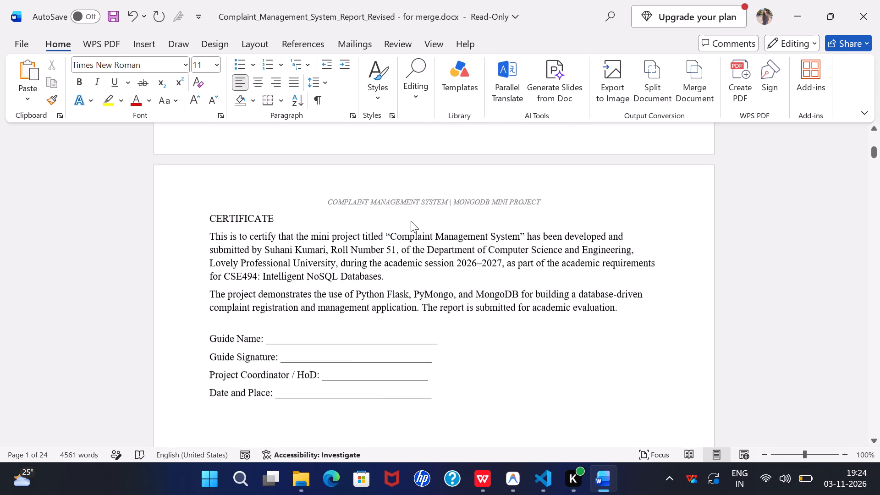
drag(275, 225, 204, 228)
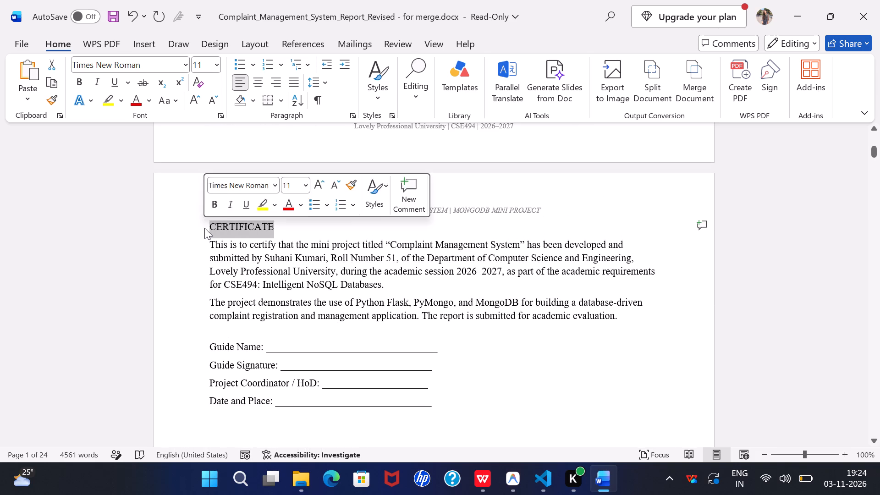
click(149, 103)
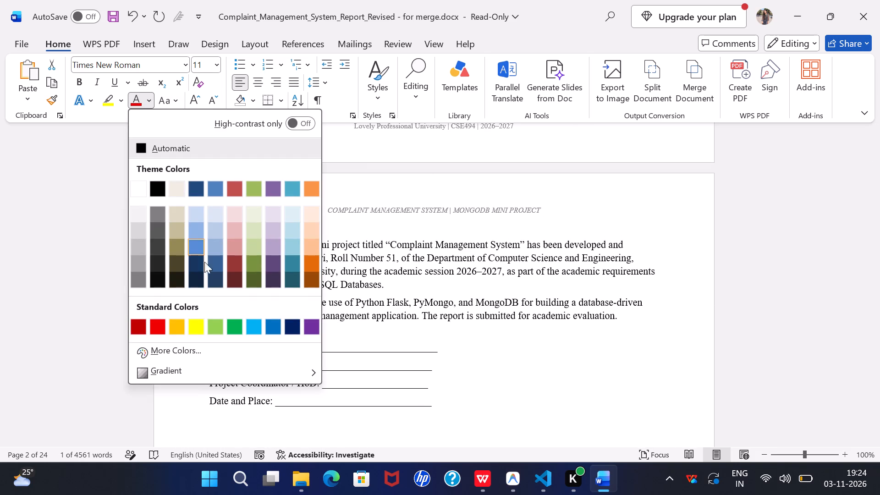
click(210, 267)
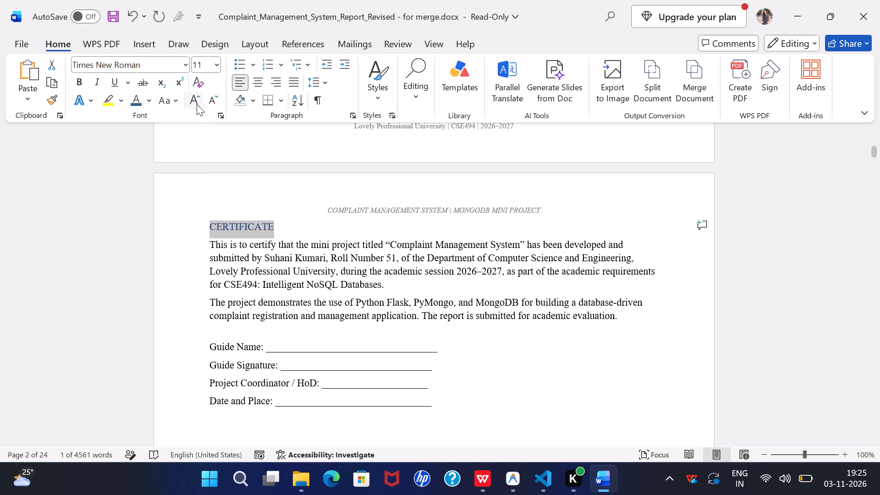
click(76, 83)
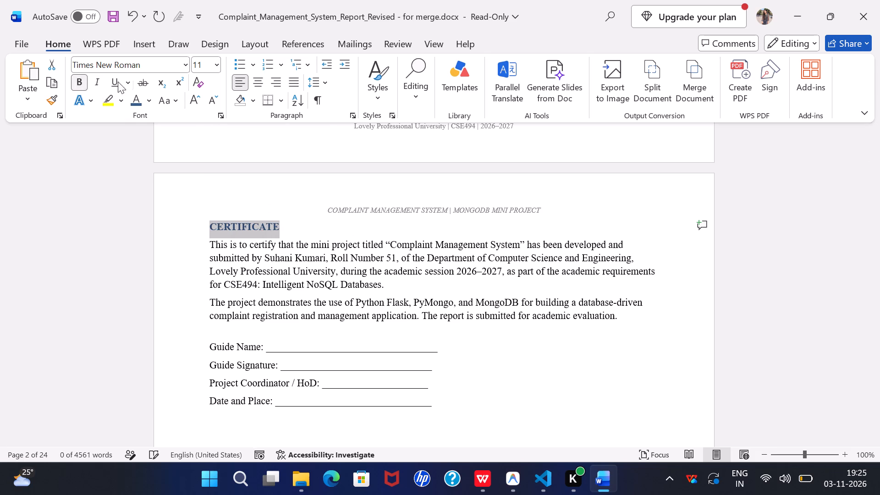
click(135, 230)
scroll(135, 230, down, 1)
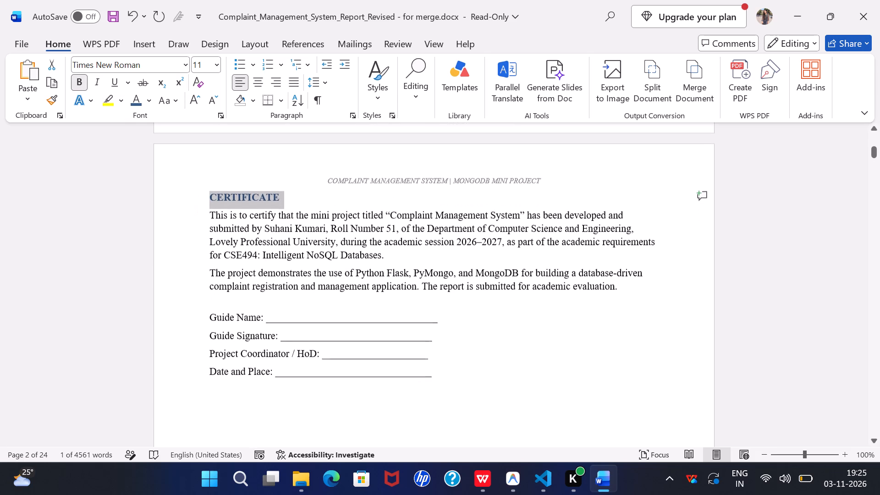
click(209, 303)
Review the report from the declaration through the front matter and Chapter 1 to the start of Chapter 2.
scroll(209, 303, down, 5)
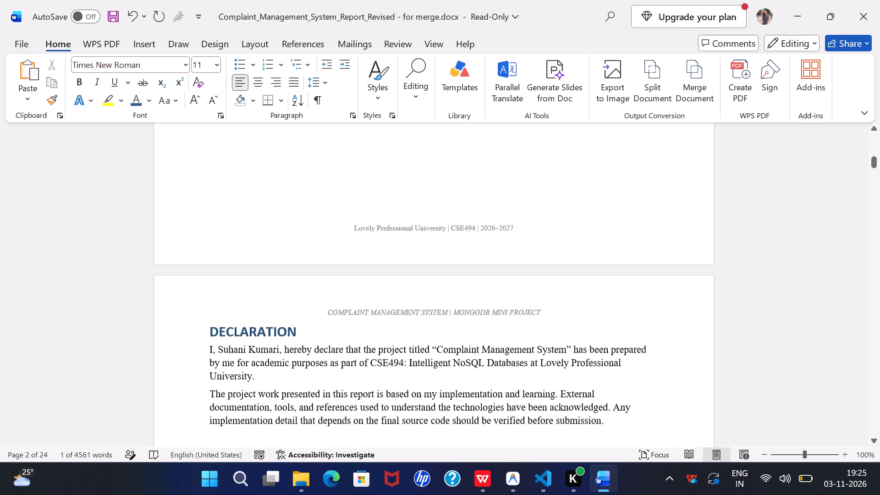
scroll(209, 303, down, 4)
scroll(209, 303, up, 3)
scroll(209, 303, down, 1)
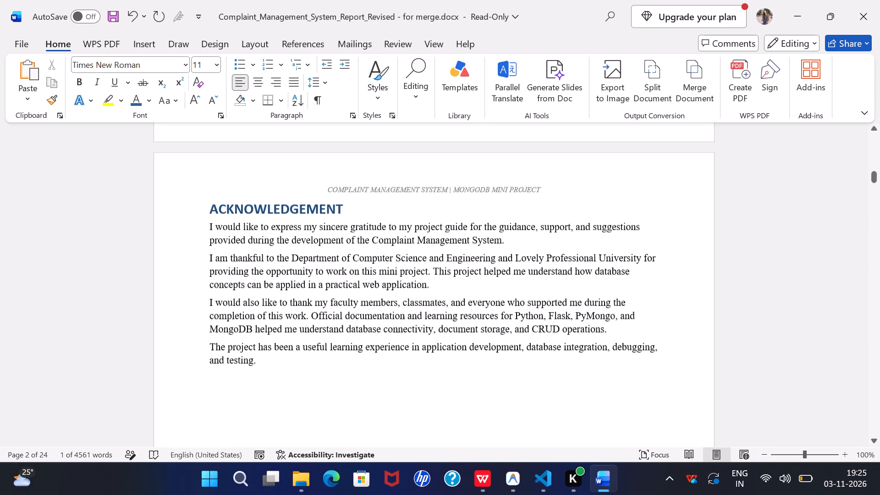
scroll(209, 303, down, 2)
scroll(209, 303, up, 1)
scroll(209, 303, down, 3)
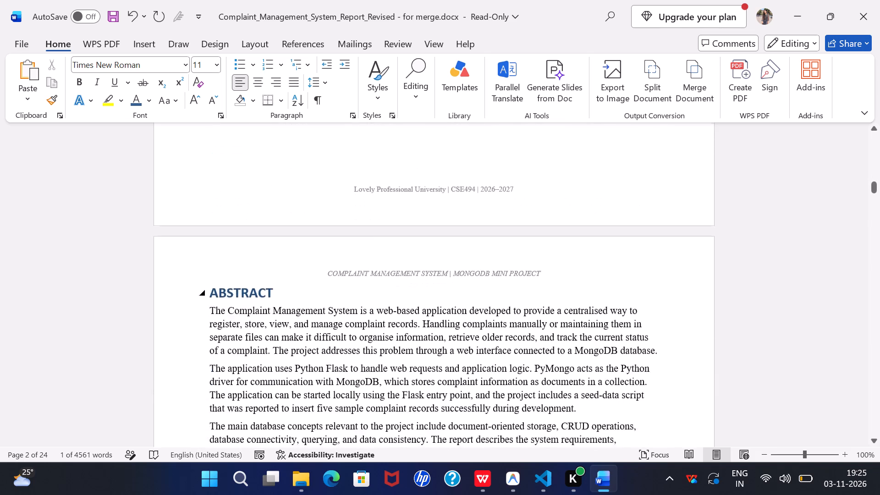
scroll(209, 303, down, 6)
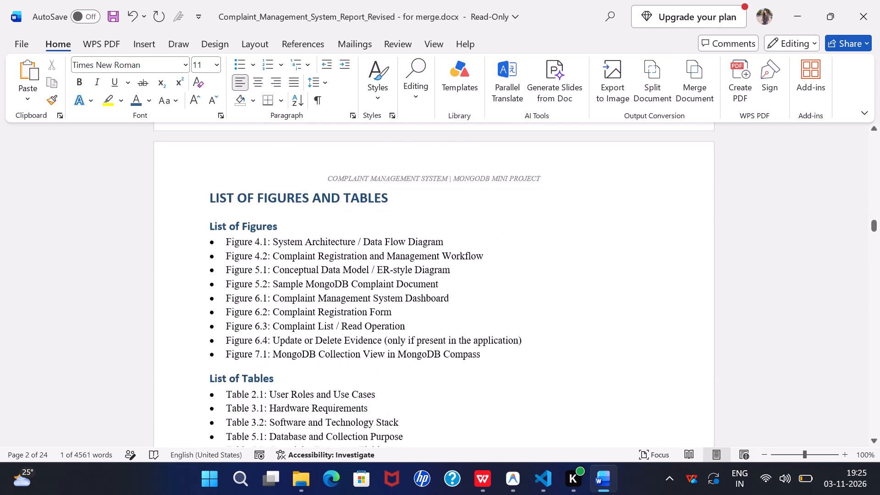
scroll(209, 303, down, 5)
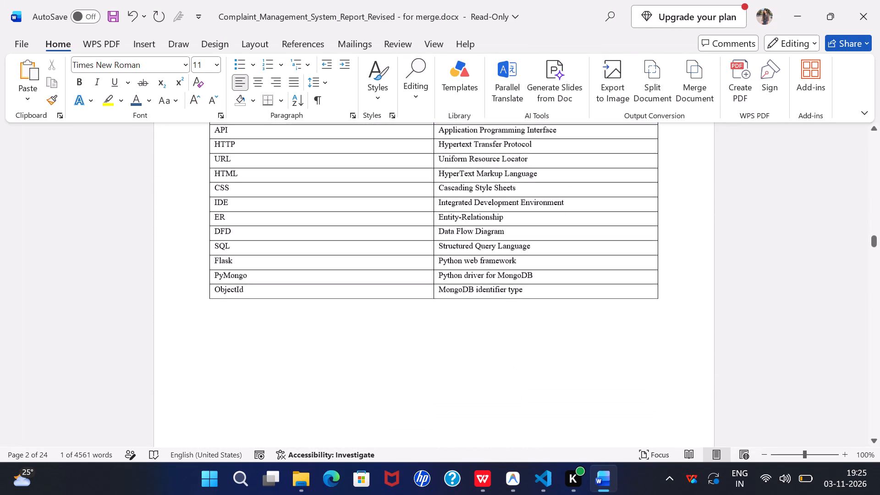
scroll(209, 303, down, 4)
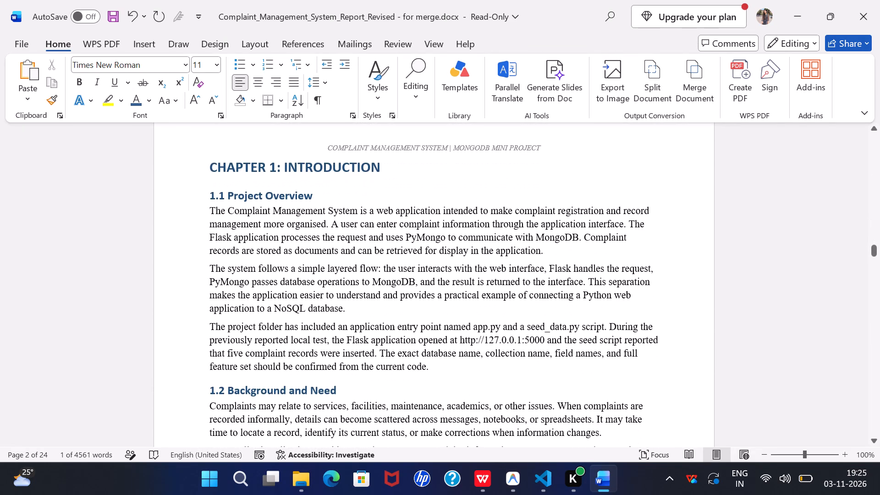
scroll(209, 303, down, 9)
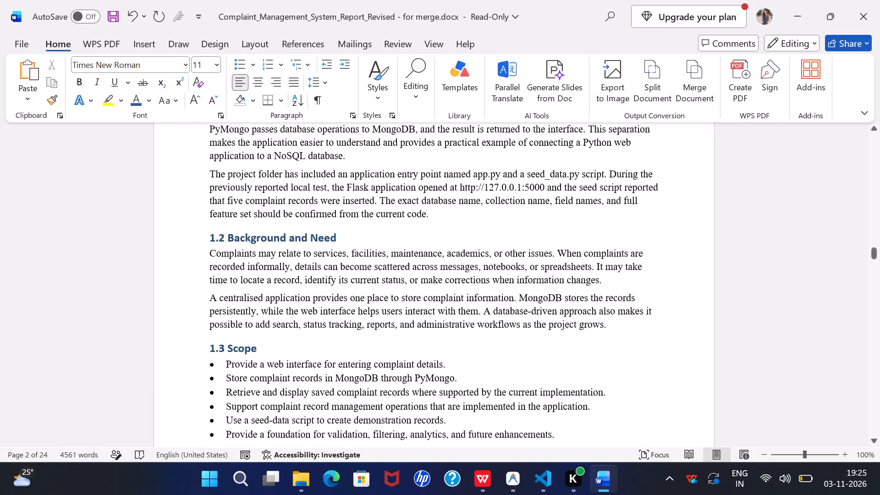
scroll(208, 335, down, 3)
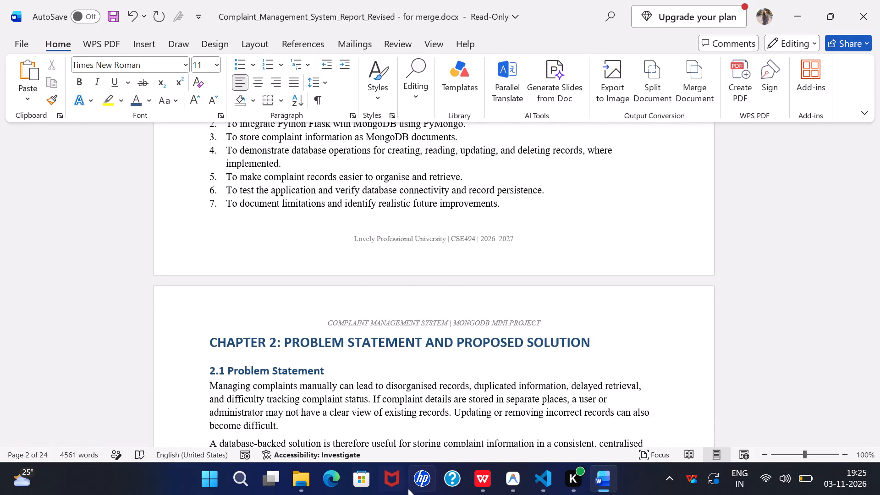
Switch to WPS Office and close the nosql_project.docx reference report.
click(489, 474)
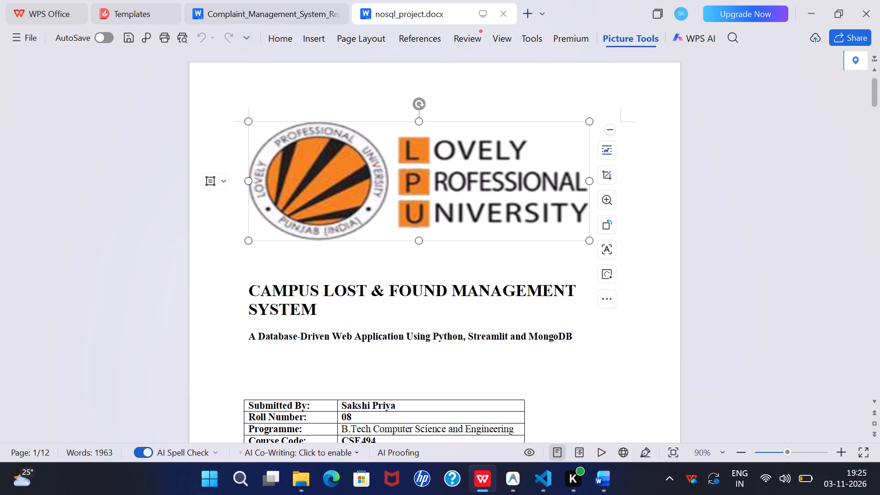
click(190, 253)
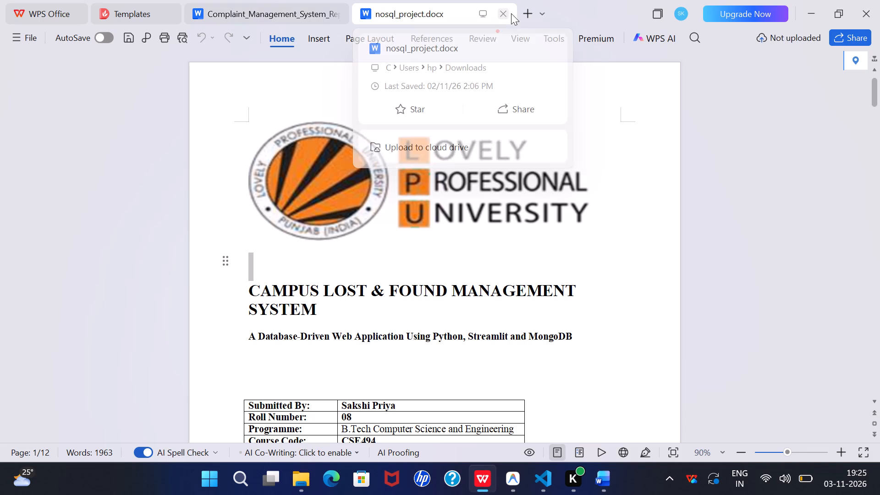
click(506, 13)
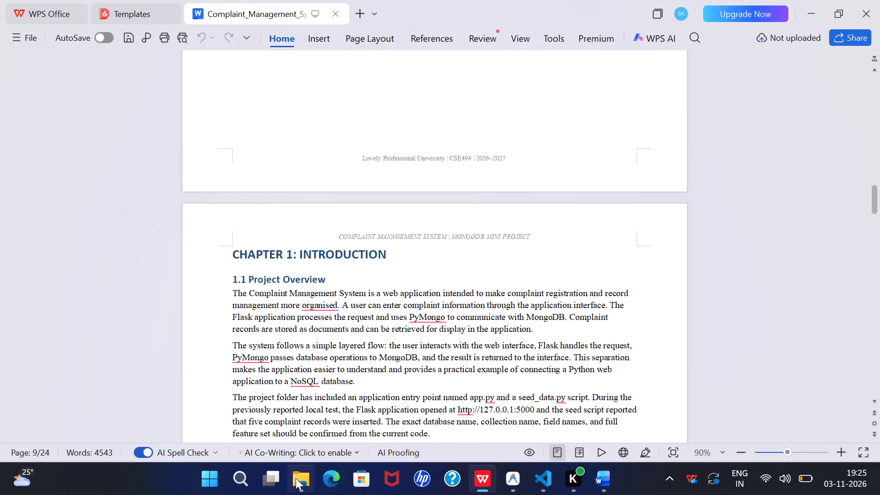
Open MongoDB_REPORT.pdf from the Downloads folder.
click(295, 483)
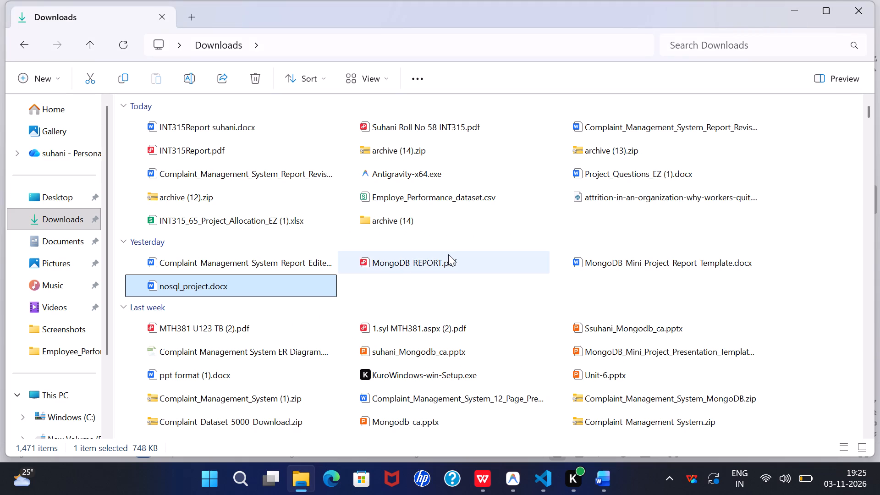
double_click(448, 254)
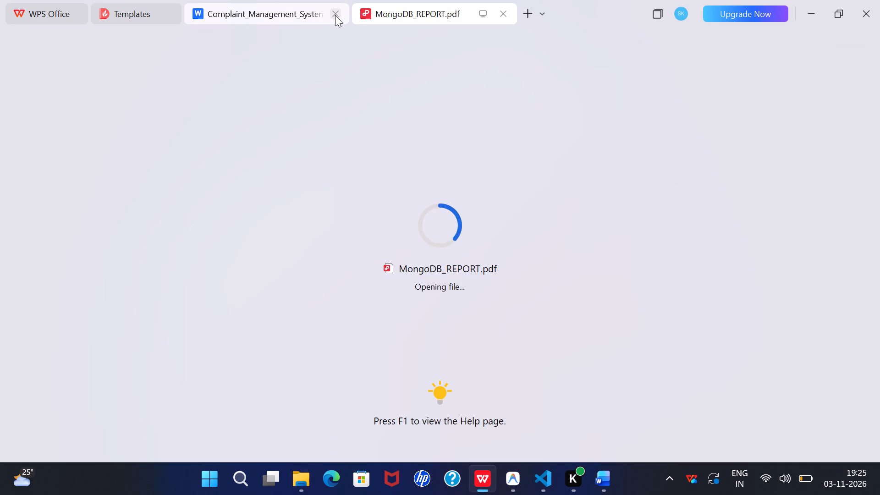
Close the Complaint Management System report that is open in WPS Office.
click(335, 15)
scroll(371, 208, down, 2)
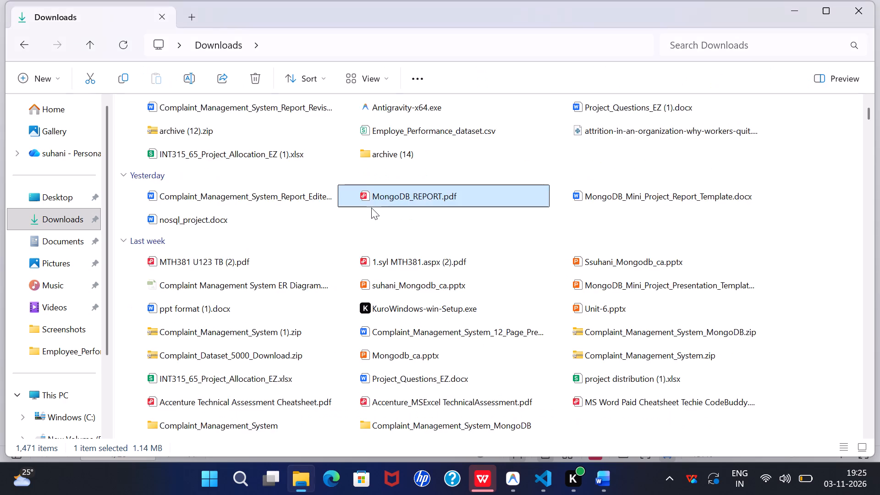
Switch to WPS Office and read through MongoDB_REPORT.pdf from the cover and front matter to section 1.2 Background and Need.
click(485, 484)
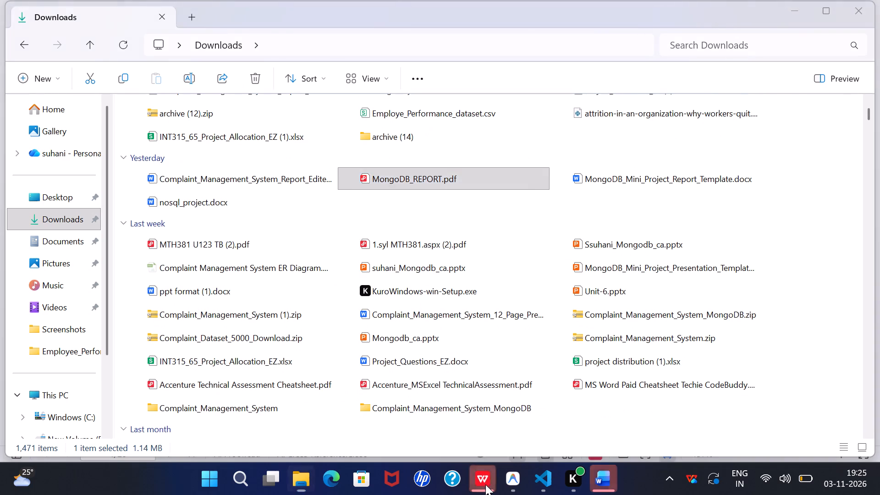
scroll(362, 281, down, 1)
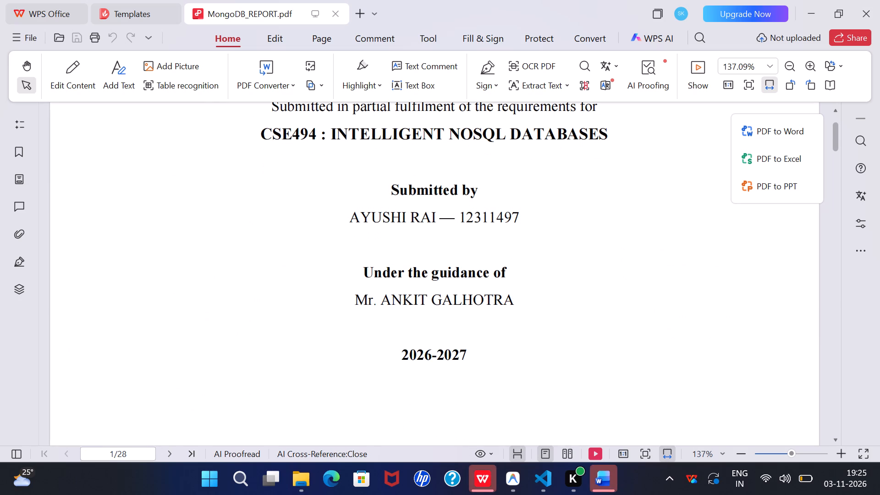
scroll(362, 281, down, 4)
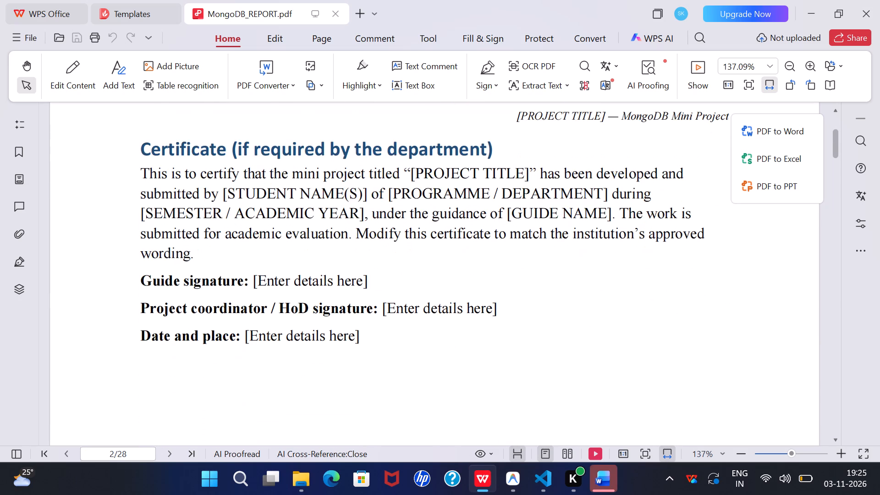
ctrl+scroll(362, 281, down, 3)
scroll(362, 281, down, 3)
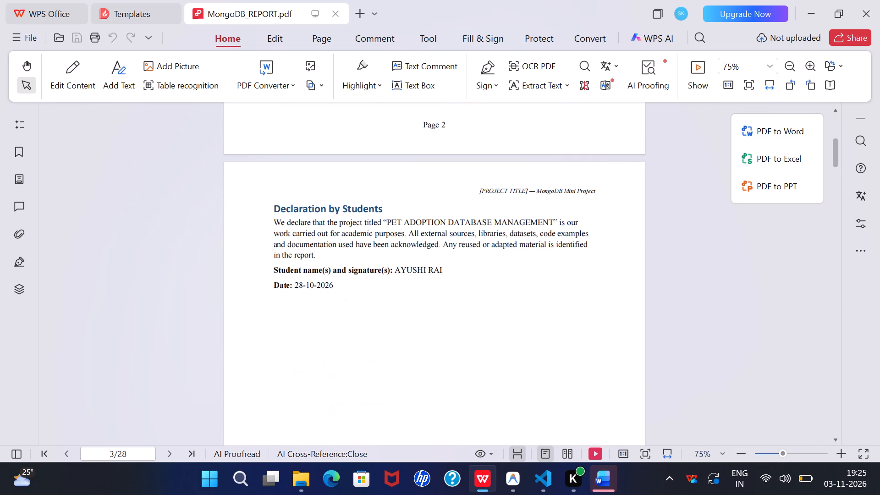
scroll(362, 281, down, 5)
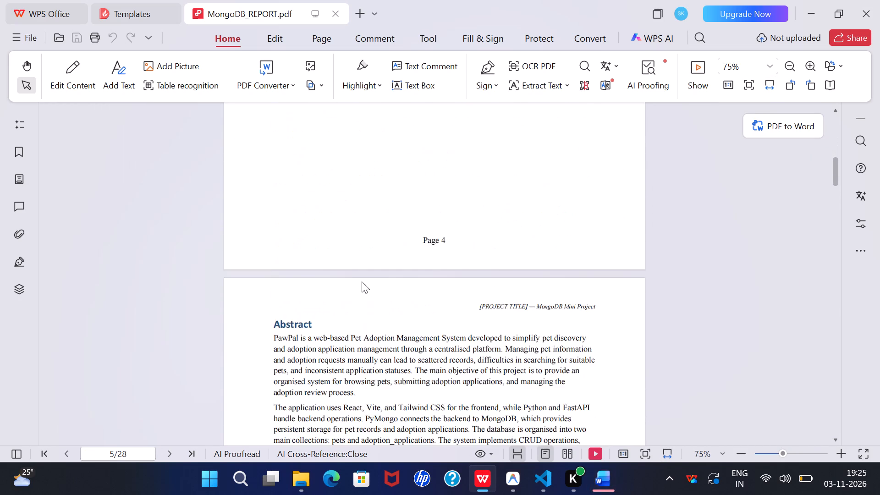
scroll(362, 281, down, 5)
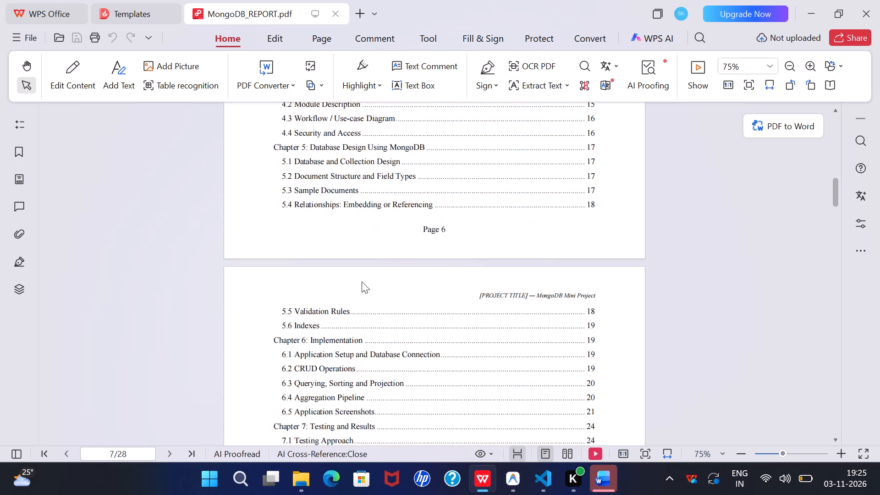
scroll(362, 281, down, 3)
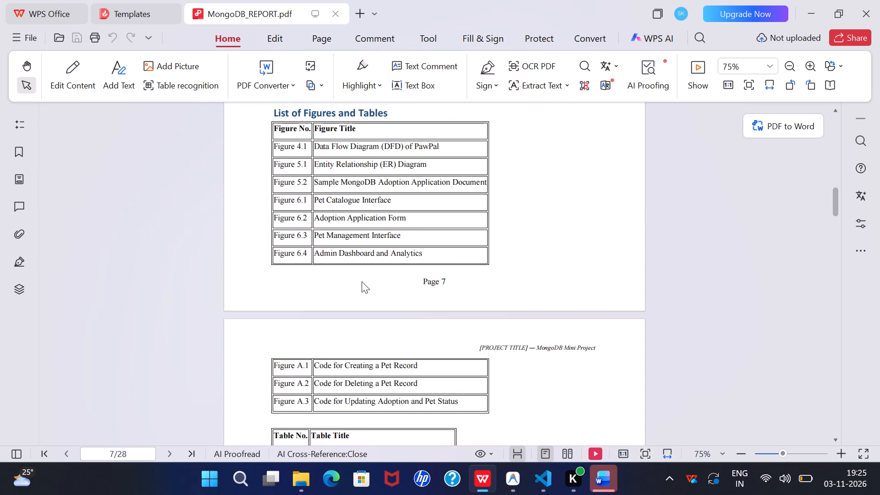
scroll(362, 281, down, 2)
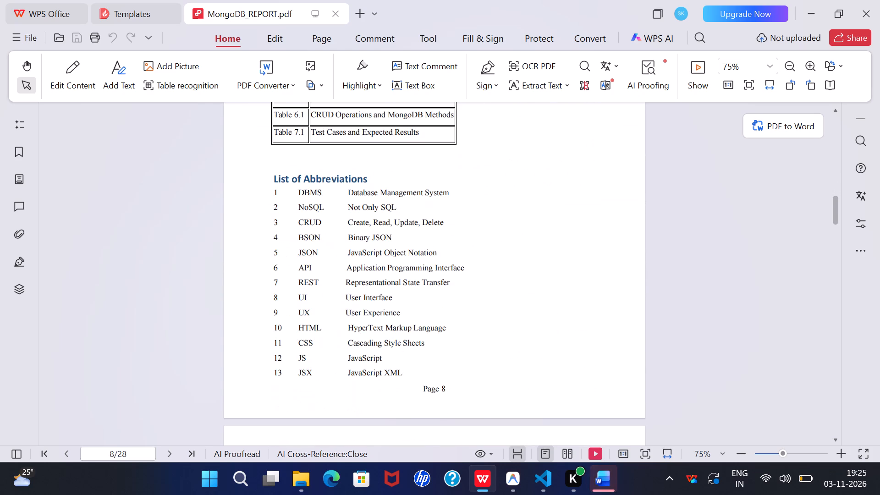
scroll(362, 281, down, 4)
scroll(362, 281, up, 1)
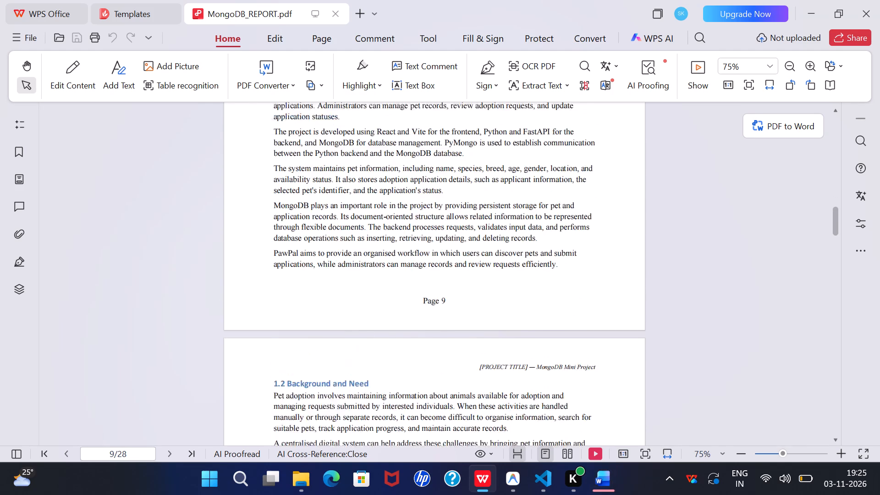
scroll(362, 281, up, 1)
scroll(362, 281, down, 1)
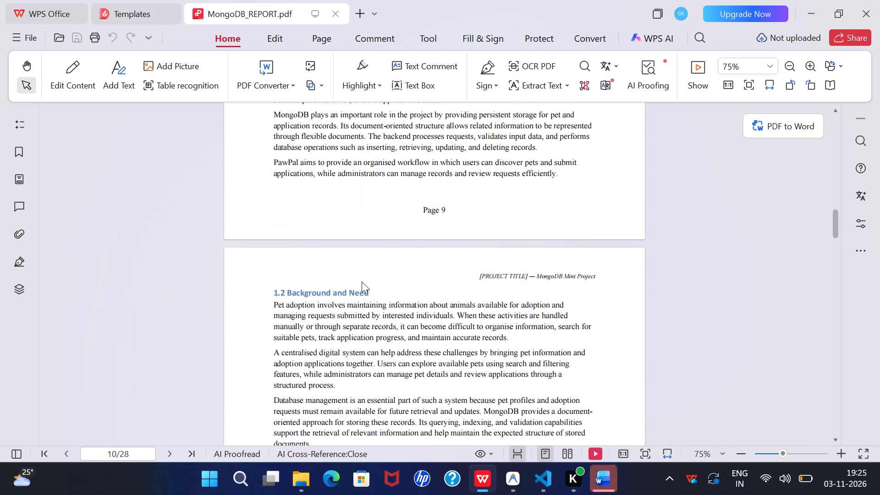
scroll(362, 281, down, 1)
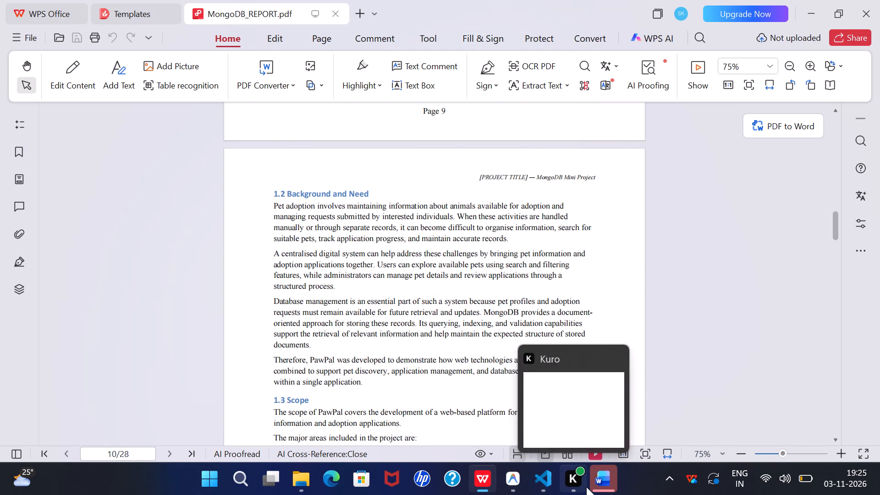
Switch to the Complaint Management System report in Word, decline merging changes into the original copy, and examine Chapter 1's sections 1.2 to 1.4.
click(600, 482)
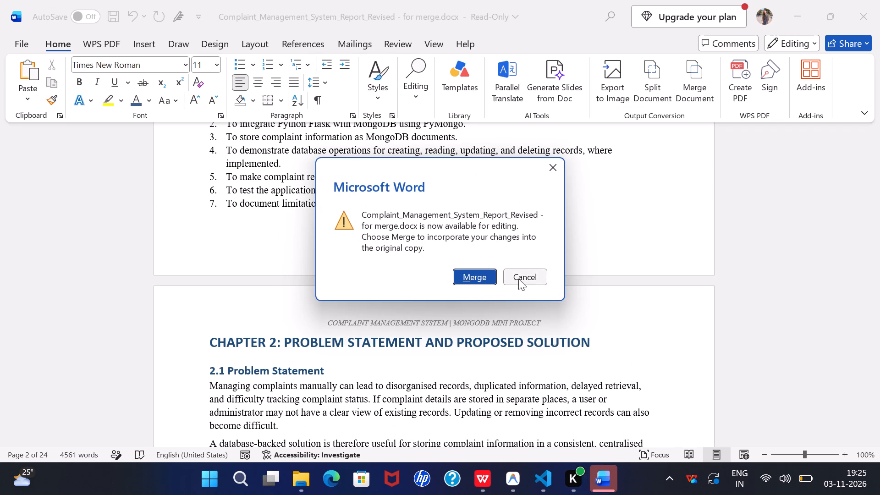
click(518, 279)
scroll(518, 279, up, 5)
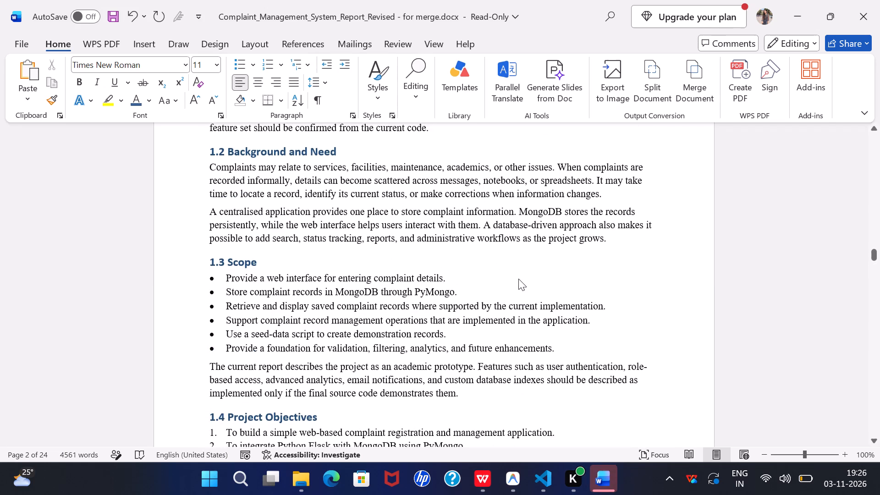
scroll(518, 279, up, 1)
scroll(518, 279, down, 1)
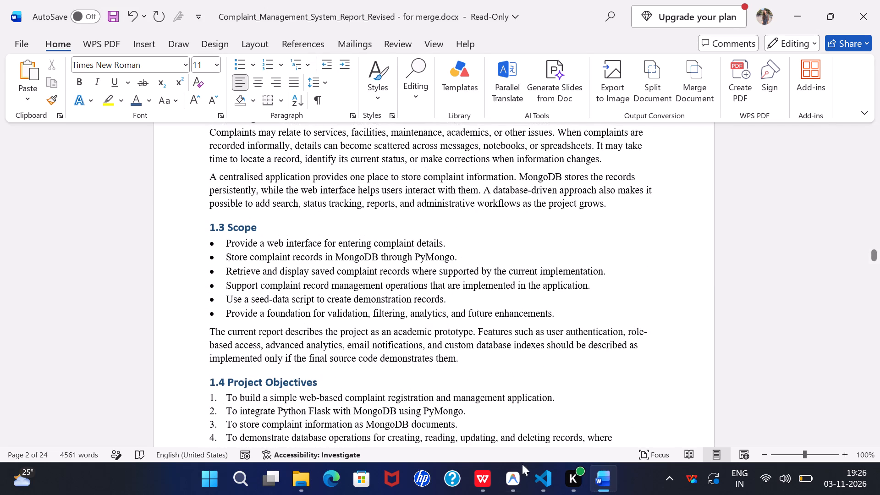
Switch back to MongoDB_REPORT.pdf in WPS Office to compare its Chapter 1 sections with the report.
click(477, 478)
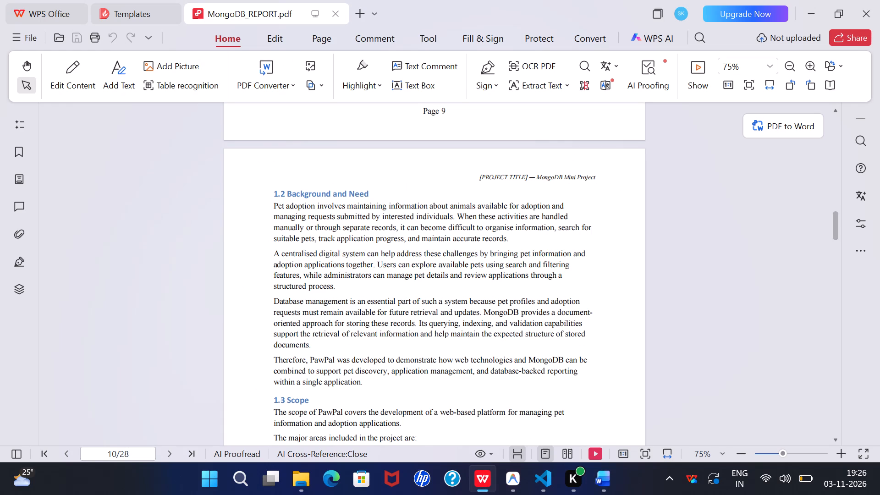
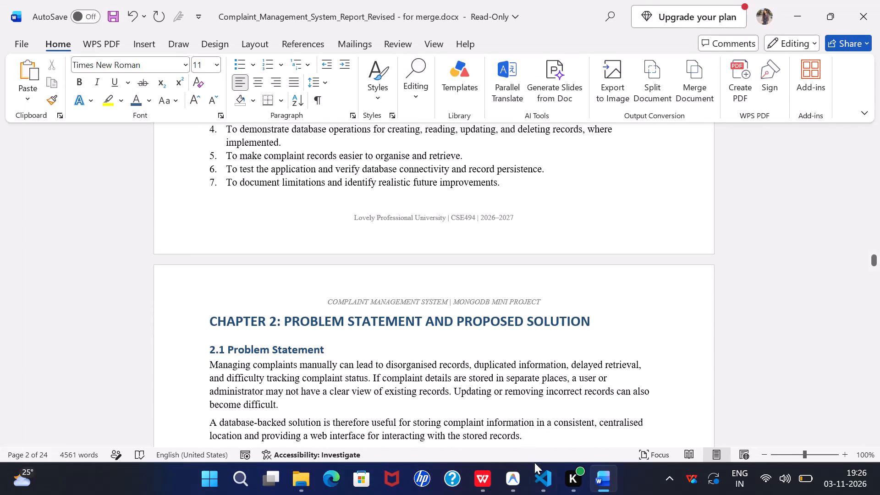
Compare sections 1.3 and 1.4 of MongoDB_REPORT.pdf with the Complaint Management System report in Word, reading the latter on to section 2.2.
click(486, 478)
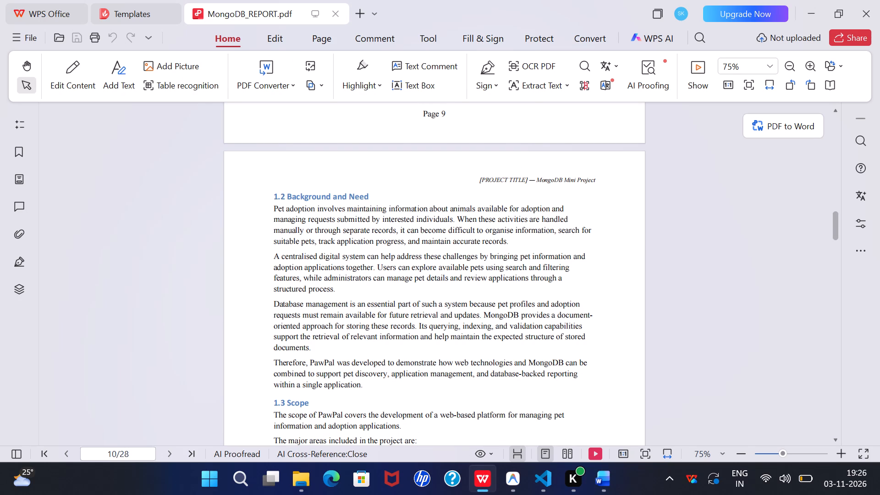
scroll(425, 377, down, 2)
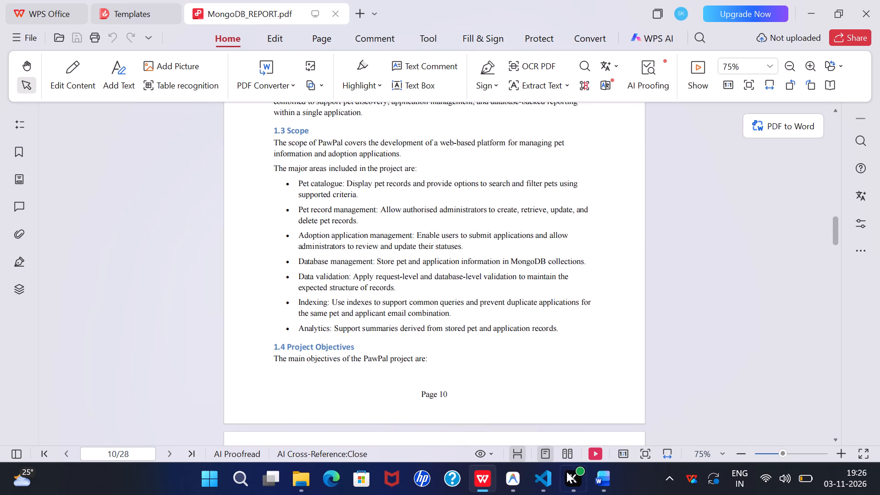
click(597, 478)
scroll(364, 353, up, 1)
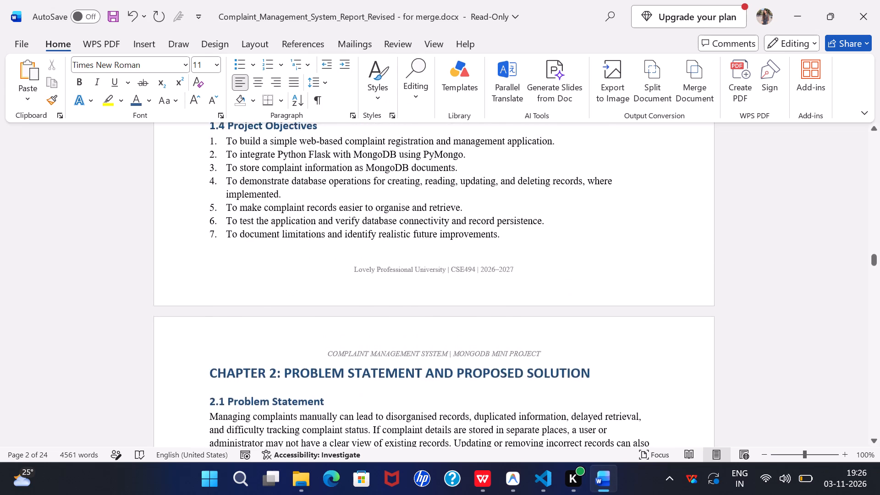
scroll(364, 353, up, 1)
scroll(364, 353, down, 4)
scroll(364, 353, up, 2)
scroll(364, 353, down, 1)
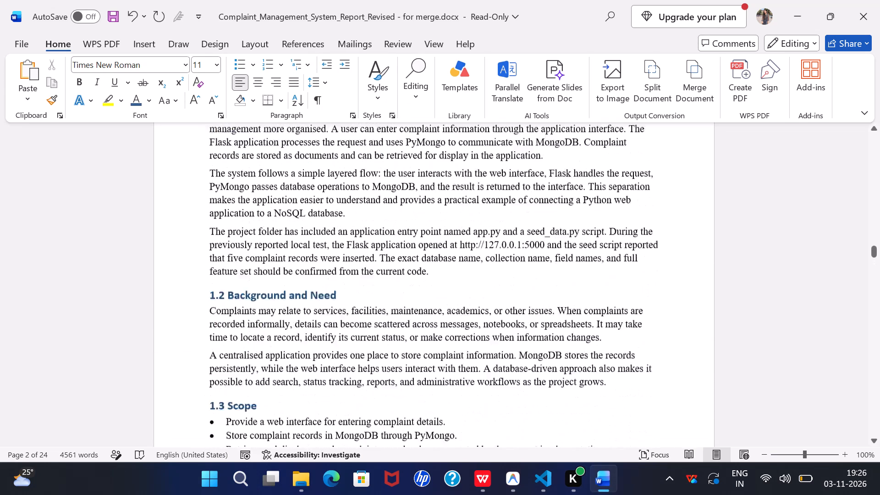
scroll(364, 353, down, 4)
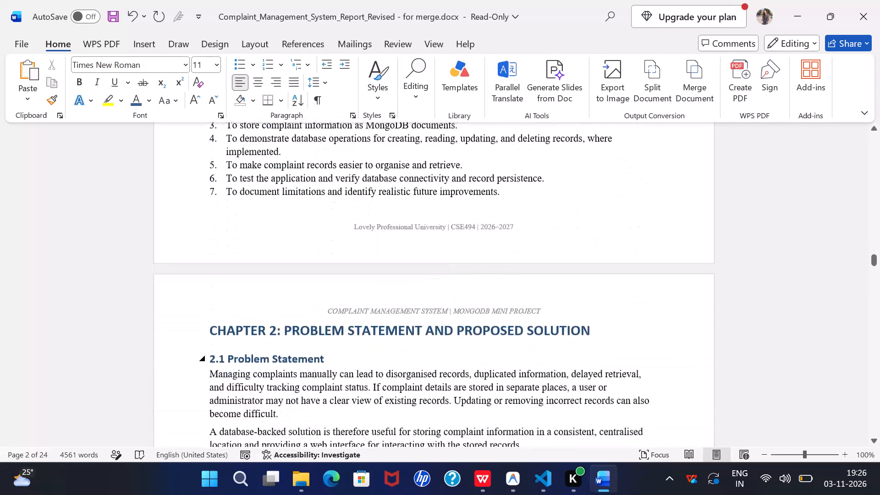
scroll(364, 353, down, 2)
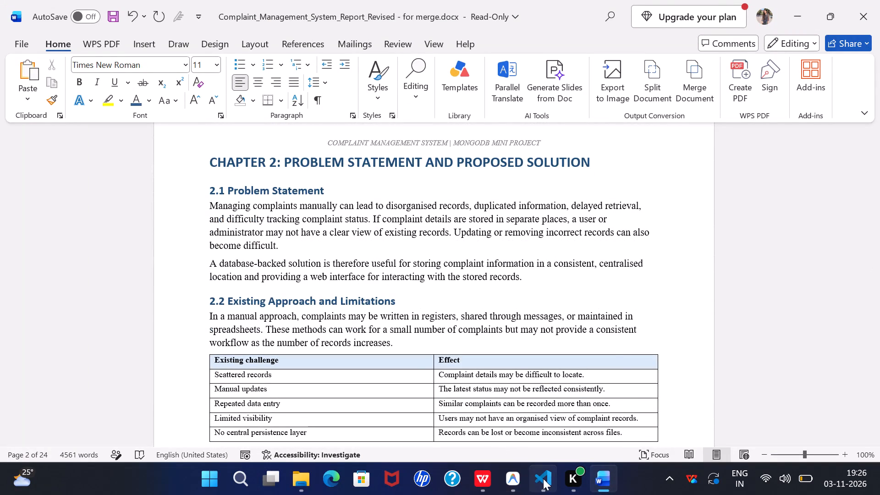
Reorder the taskbar so that WPS Office sits directly beside Word.
drag(487, 487, 587, 489)
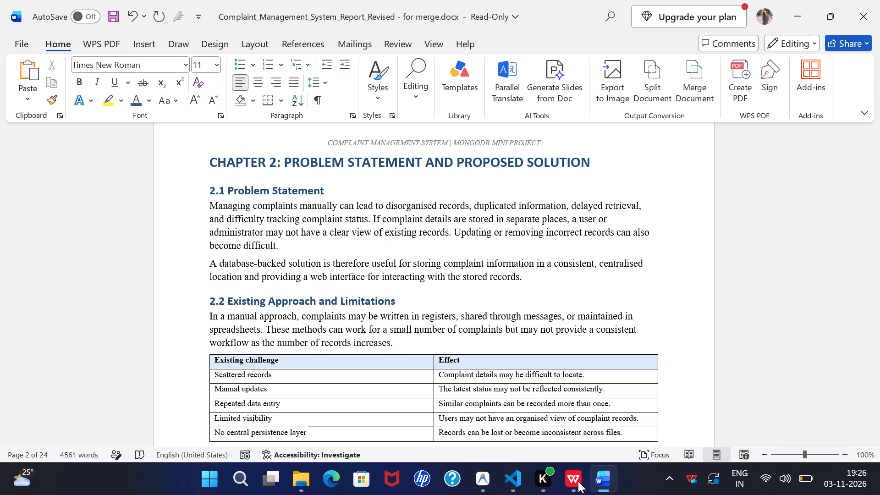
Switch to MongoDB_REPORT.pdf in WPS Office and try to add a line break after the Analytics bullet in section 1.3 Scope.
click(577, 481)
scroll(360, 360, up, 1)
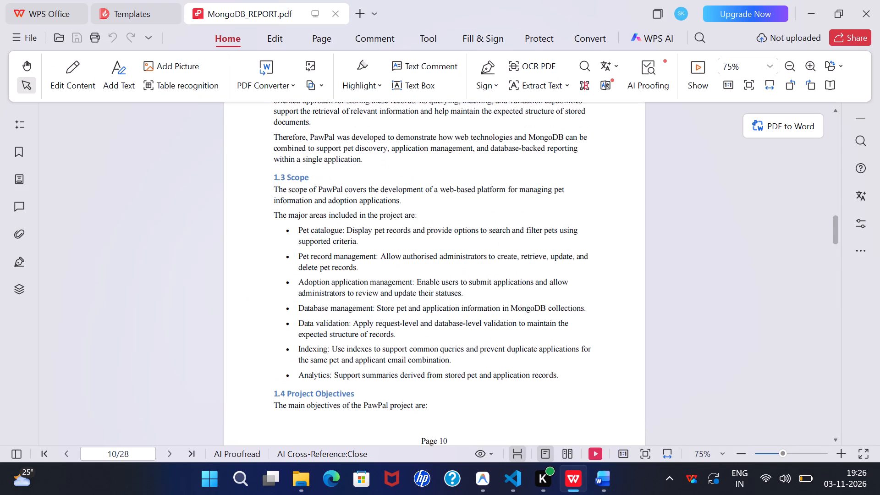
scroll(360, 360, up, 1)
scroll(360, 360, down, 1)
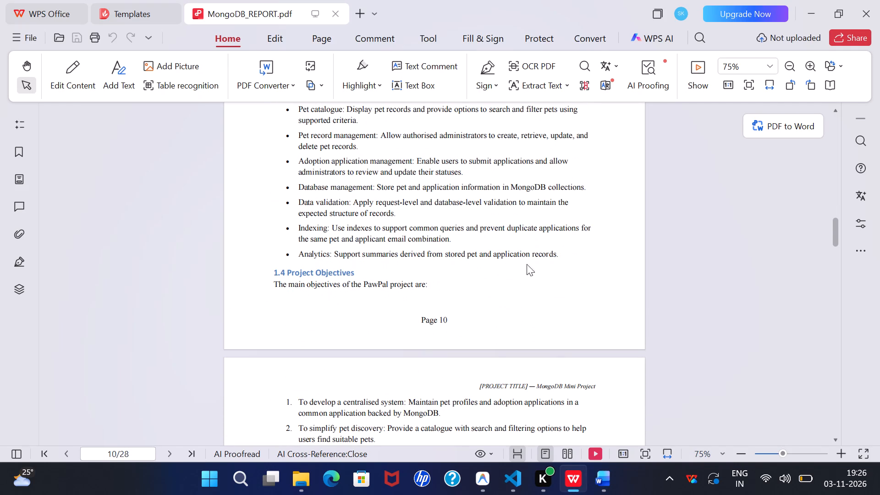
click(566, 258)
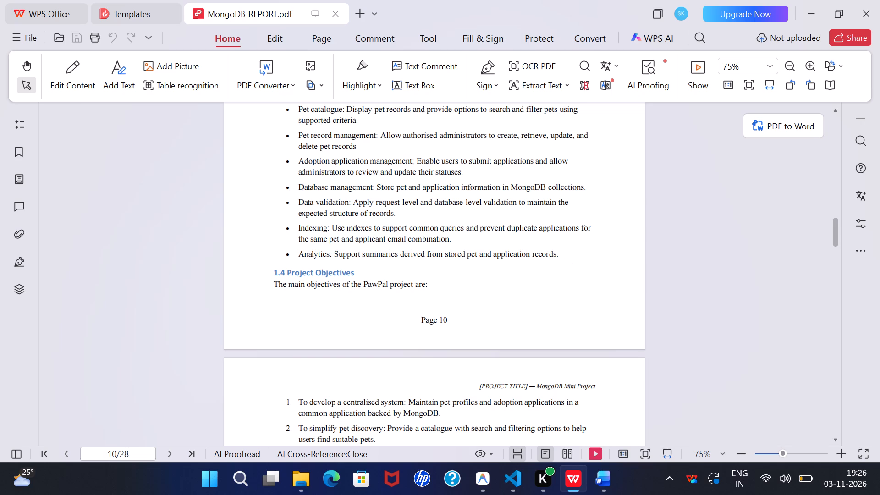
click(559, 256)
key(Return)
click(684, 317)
Compare sections 1.4 to 2.2 of MongoDB_REPORT.pdf with the start of Chapter 2 in the Word report.
scroll(684, 317, down, 2)
scroll(684, 317, up, 2)
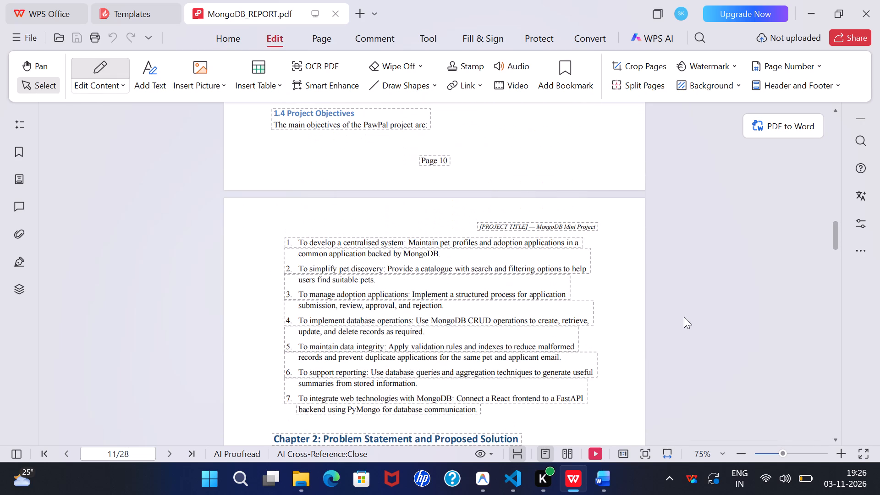
click(594, 485)
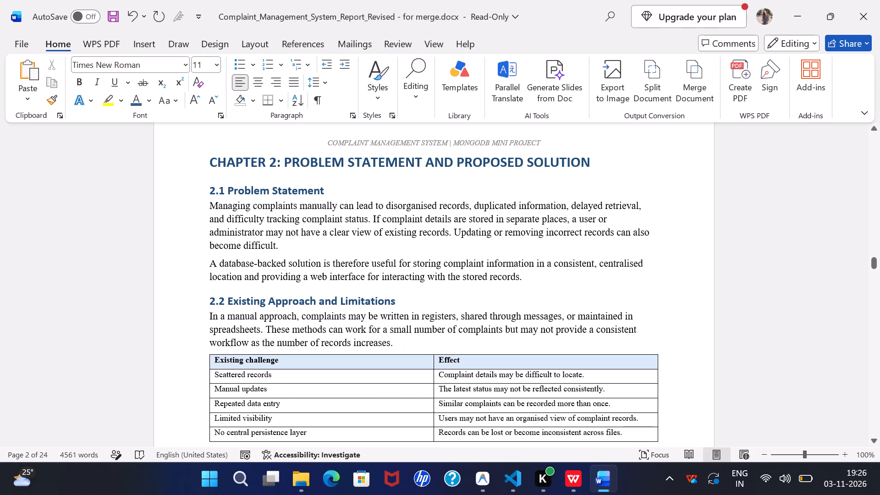
click(510, 478)
click(577, 472)
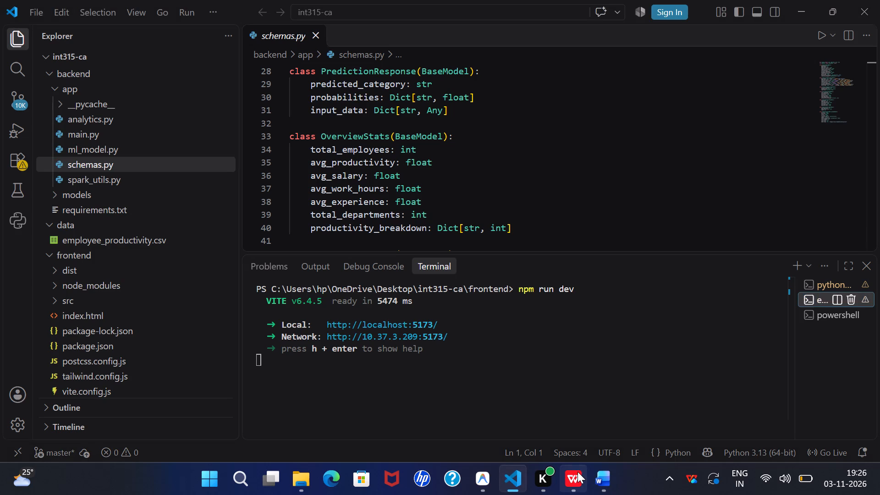
scroll(253, 309, down, 2)
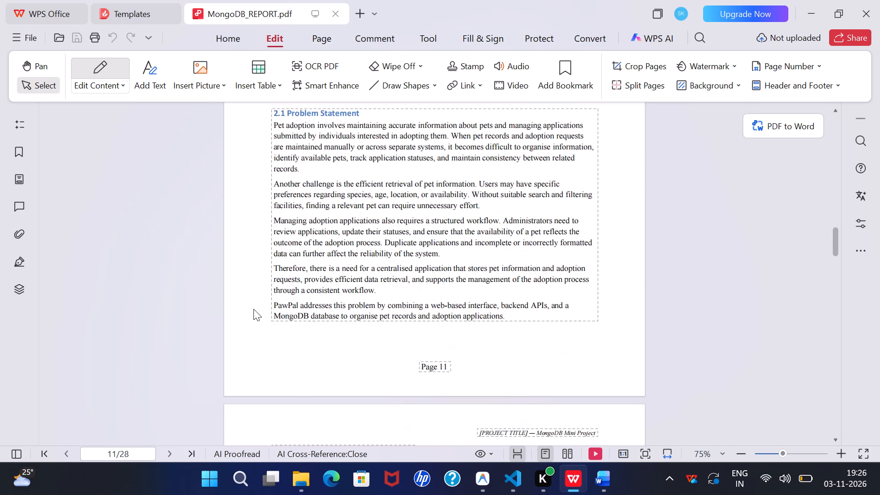
scroll(297, 390, down, 1)
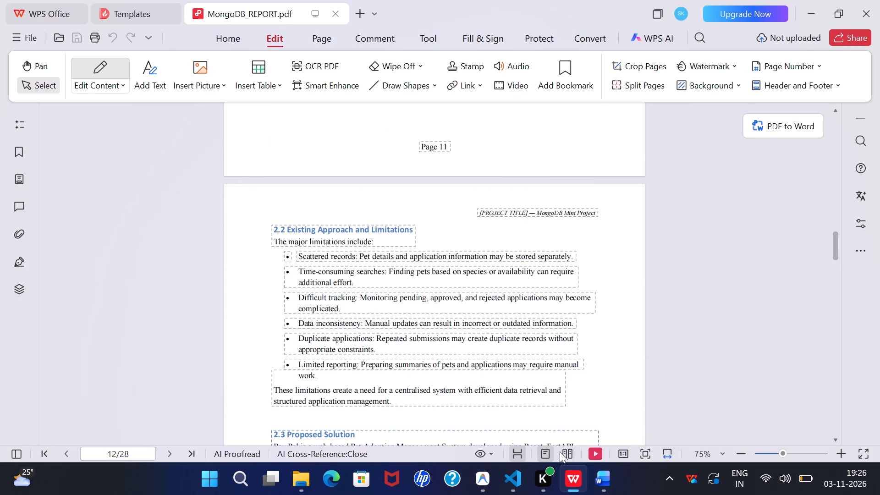
click(594, 473)
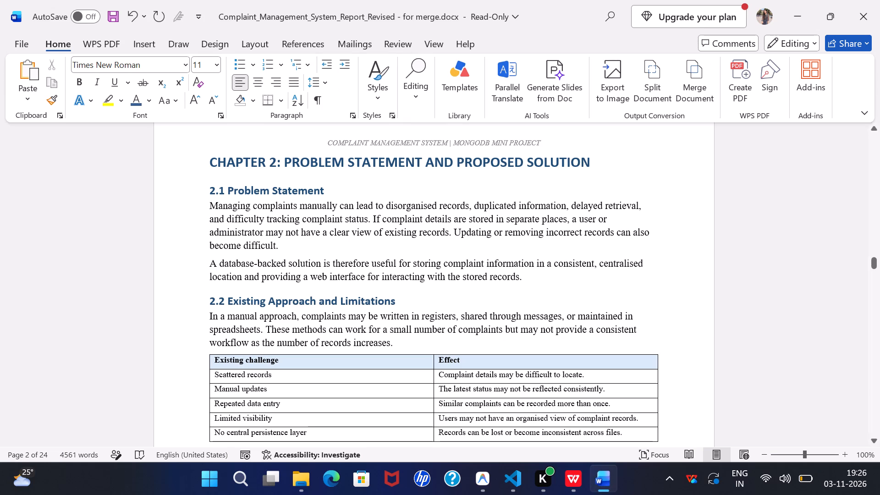
click(581, 473)
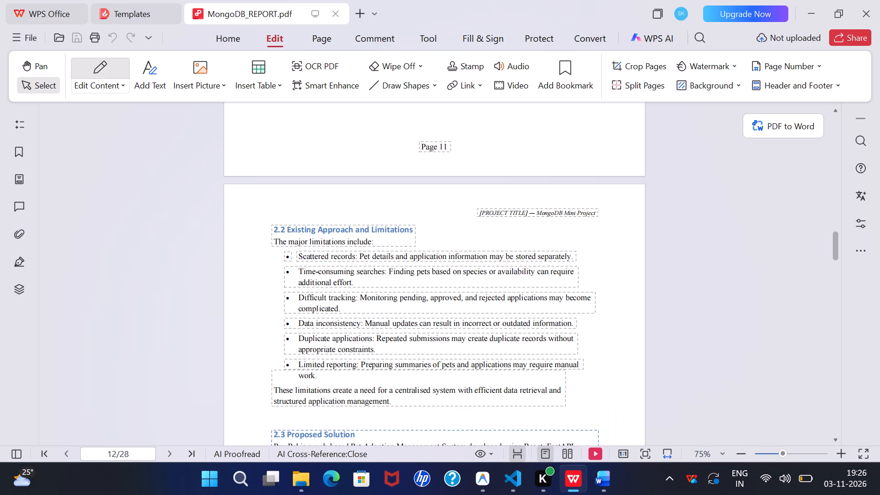
scroll(467, 388, up, 1)
click(595, 467)
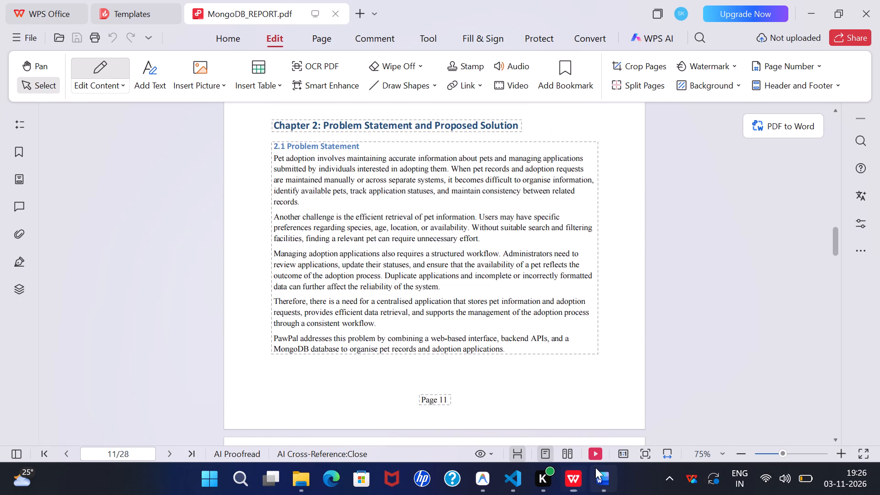
Examine the Word report from section 2.3 Proposed Solution to section 3.4 Software and Technology Stack.
scroll(326, 345, down, 4)
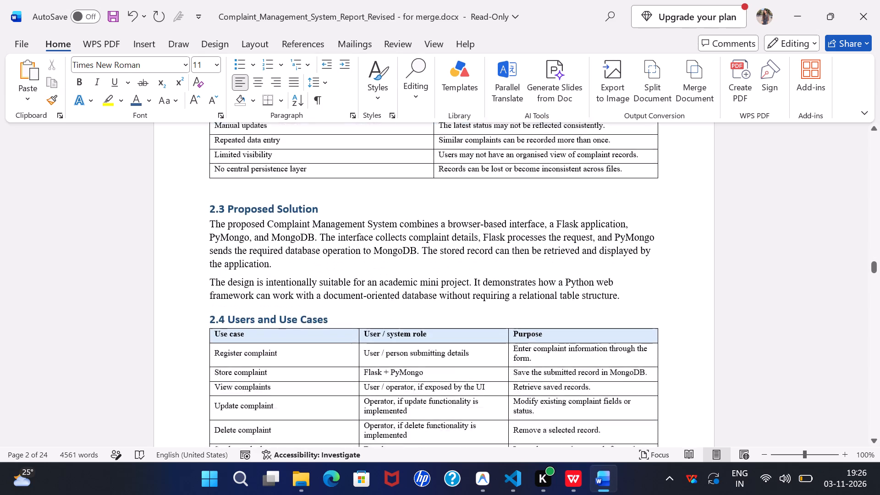
scroll(446, 368, down, 2)
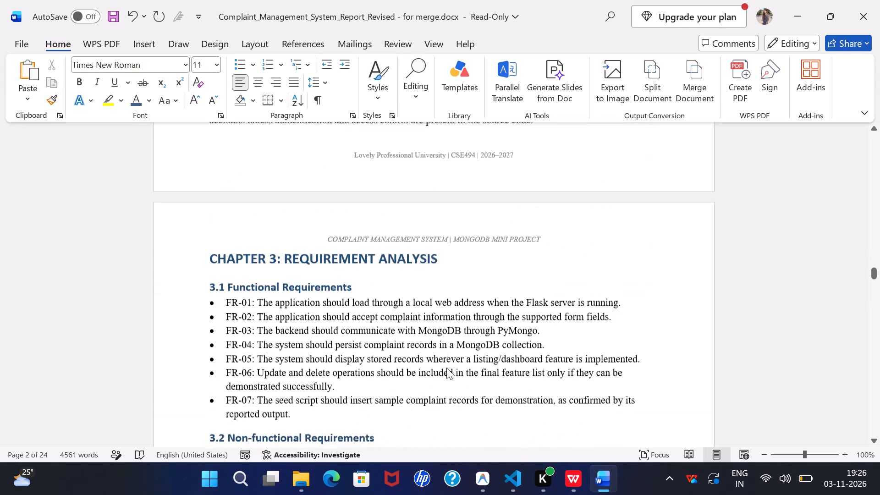
scroll(446, 368, down, 1)
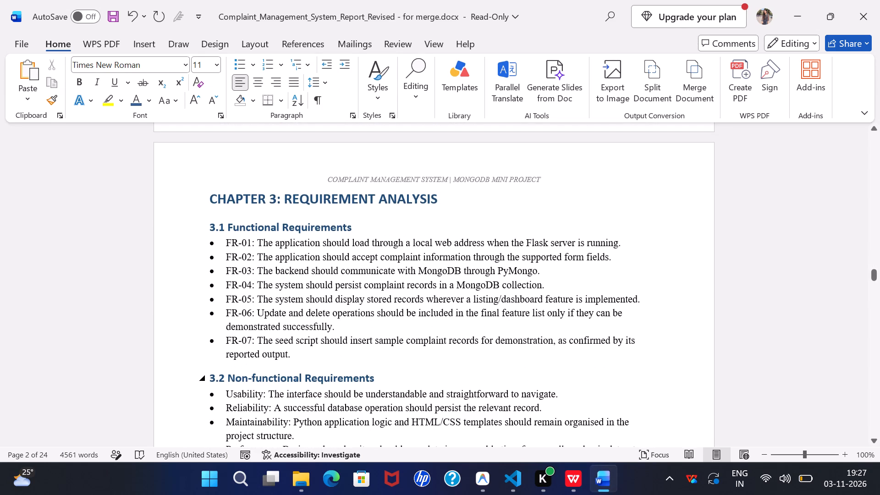
scroll(446, 368, down, 1)
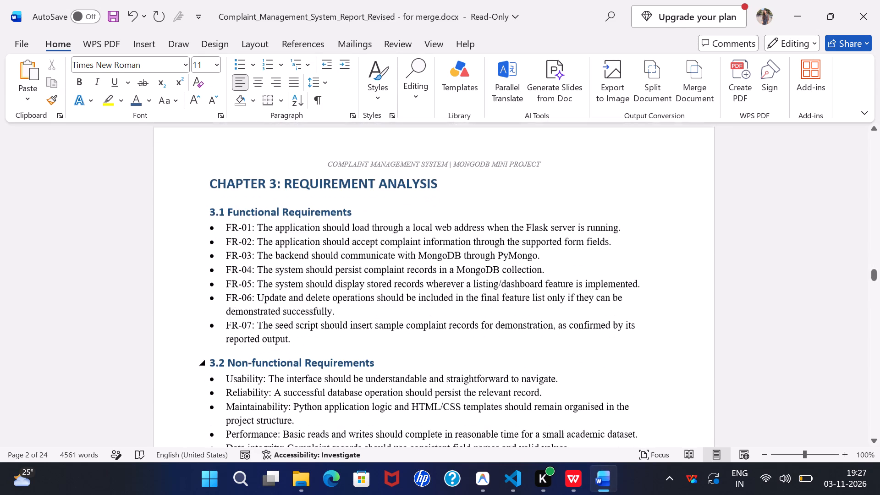
scroll(446, 368, down, 2)
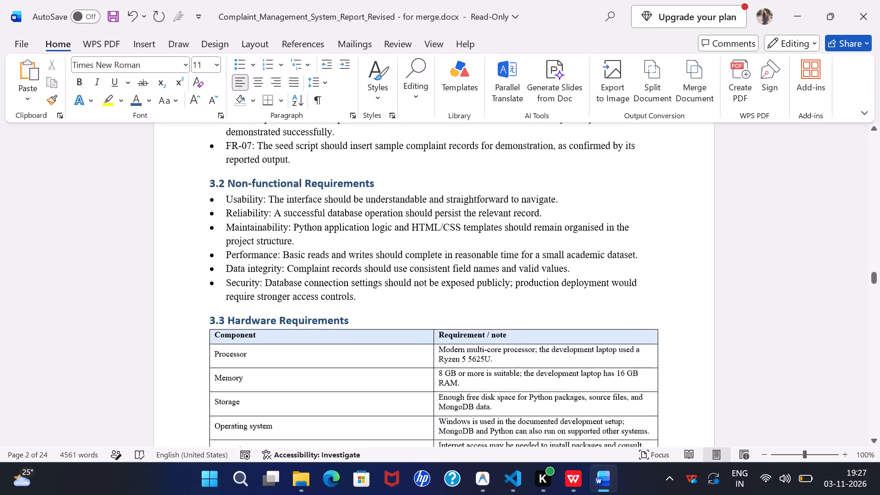
scroll(446, 368, down, 2)
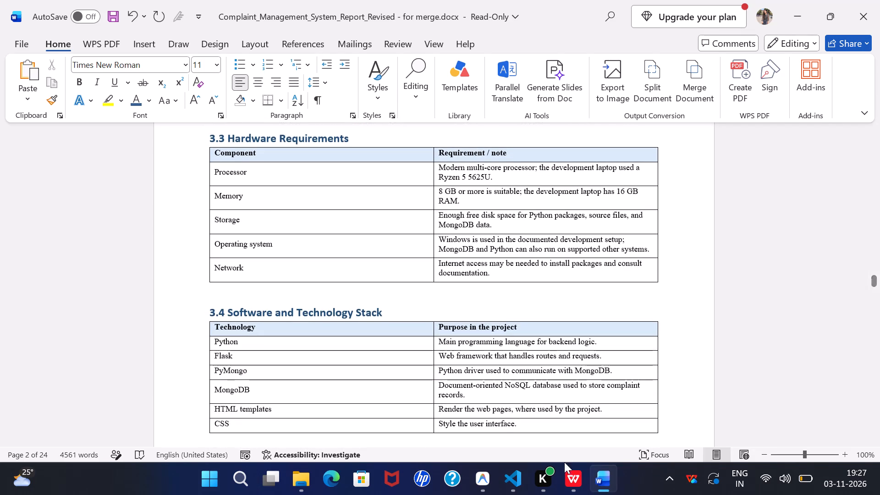
Switch to MongoDB_REPORT.pdf in WPS Office and examine sections 2.2 to 2.4, including the use case table.
click(568, 480)
scroll(322, 380, down, 2)
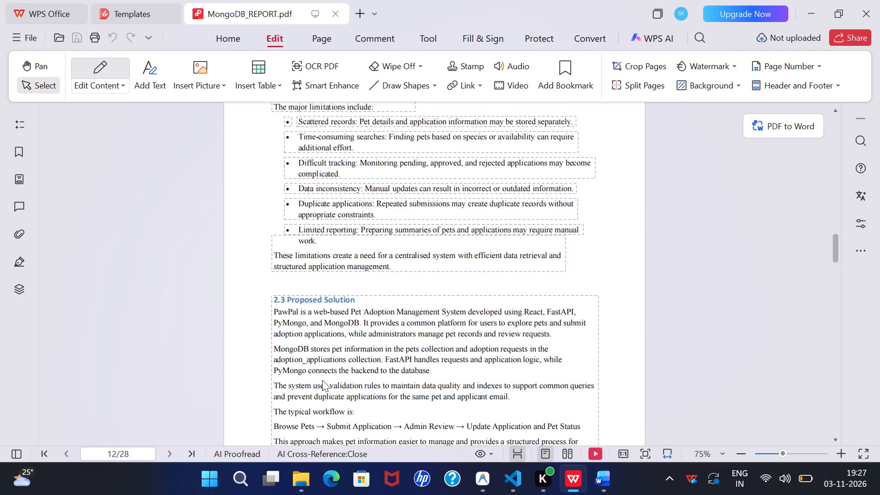
scroll(322, 380, down, 2)
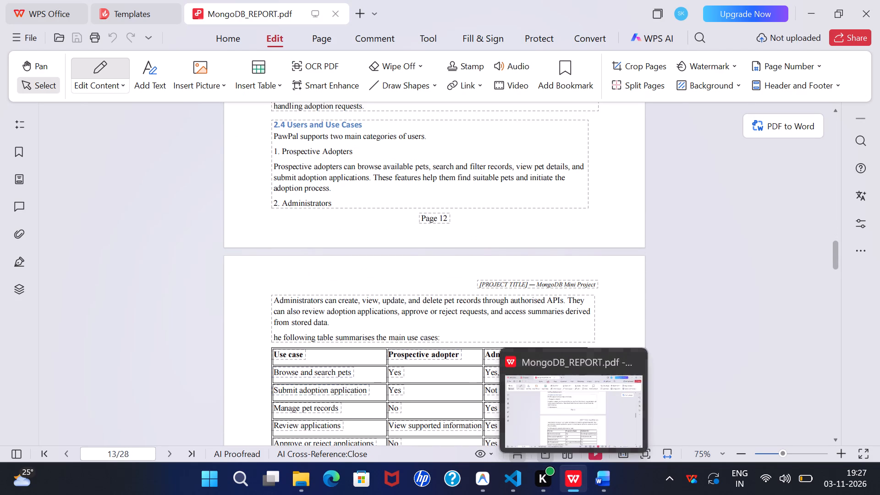
scroll(343, 351, up, 1)
Switch back to the Word report and examine the layout of Chapter 3's requirement lists and tables.
click(598, 474)
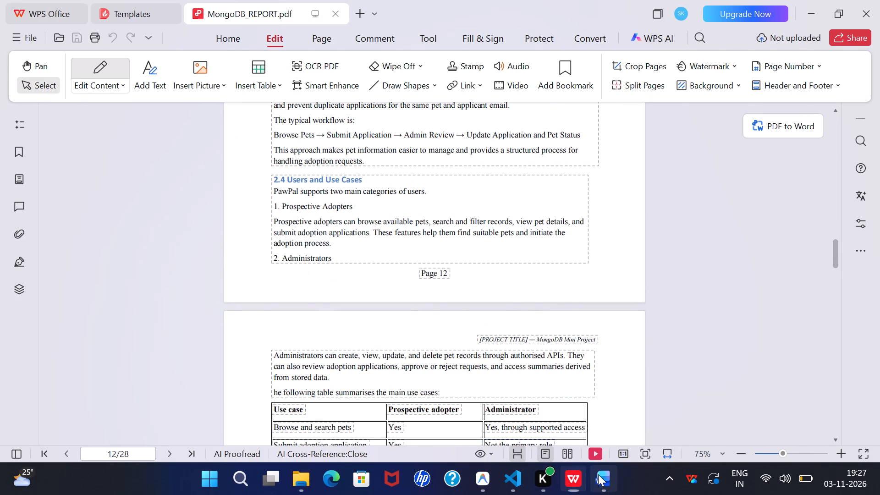
scroll(297, 319, up, 4)
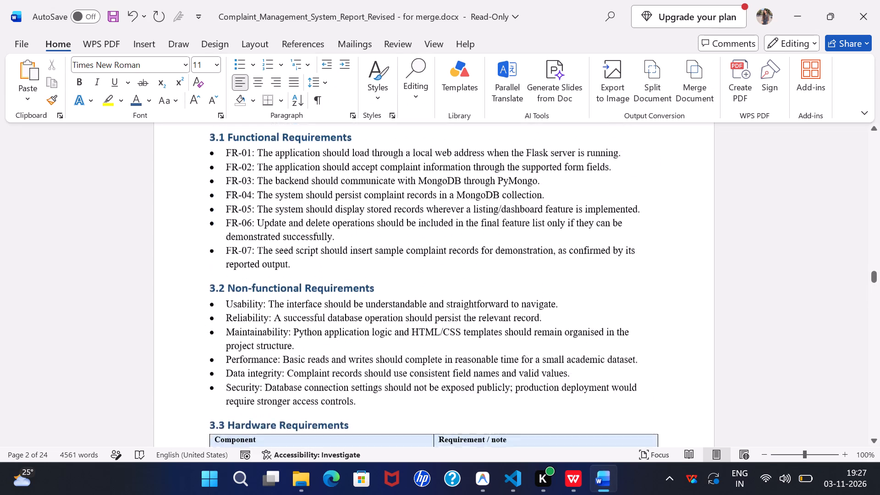
scroll(297, 319, up, 2)
scroll(297, 319, down, 9)
scroll(297, 319, up, 5)
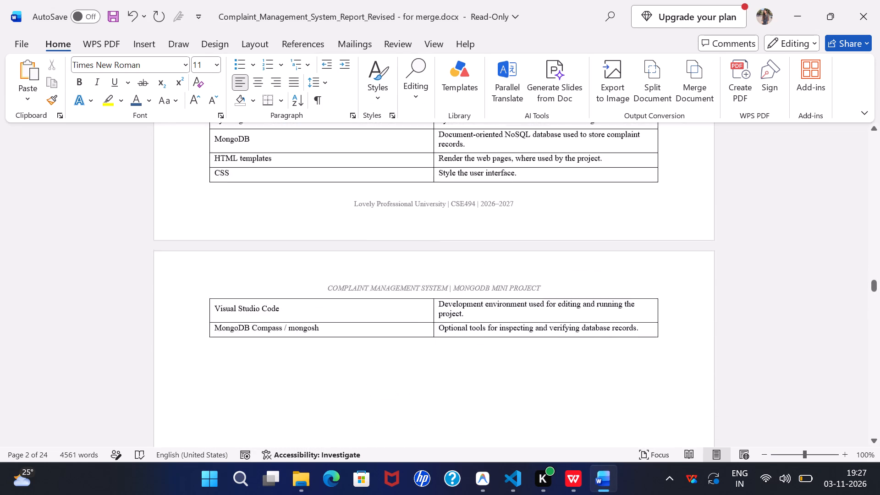
scroll(297, 319, up, 2)
scroll(231, 186, up, 2)
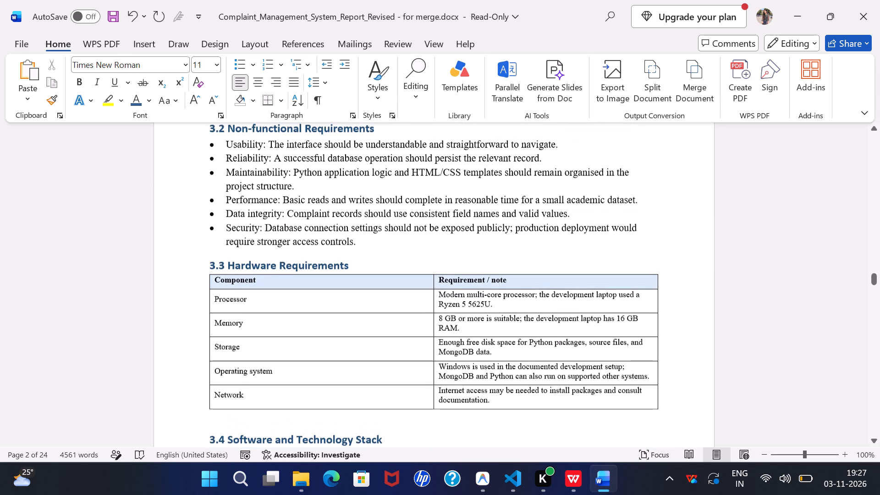
Delete the blank paragraph between the Hardware Requirements table and the heading 3.4 Software and Technology Stack.
scroll(237, 215, down, 1)
click(246, 362)
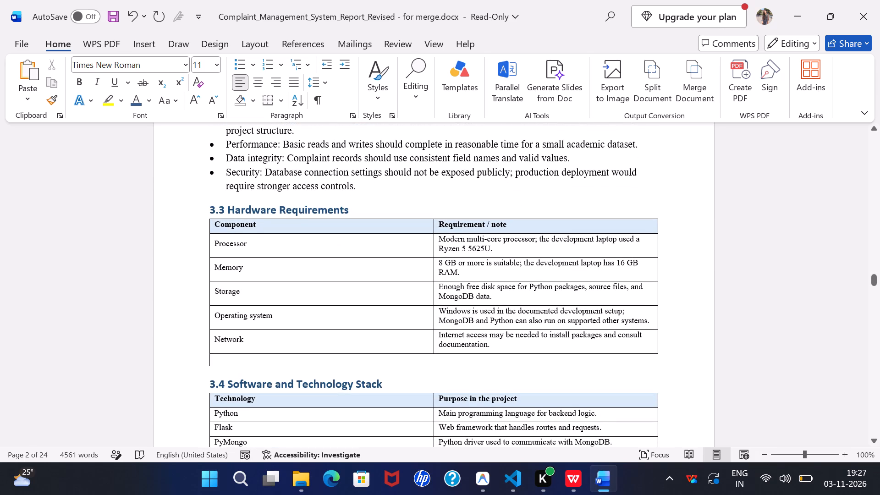
click(232, 371)
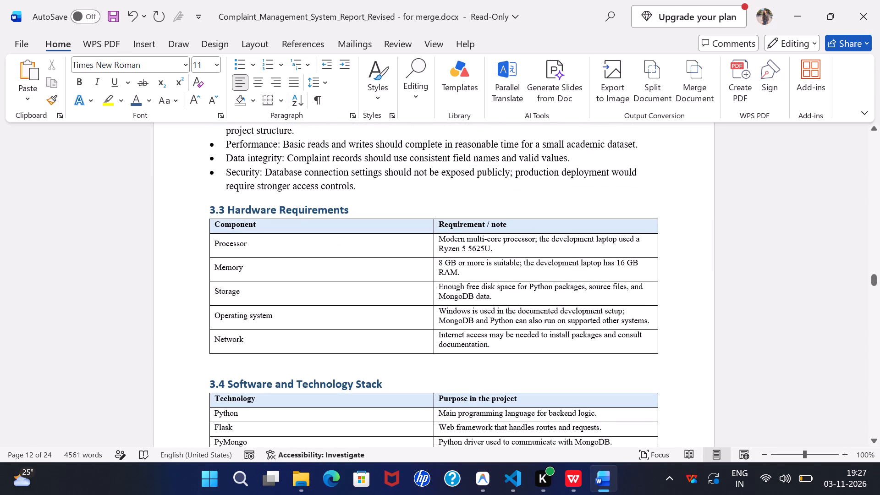
key(Down)
key(BackSpace)
Examine the Word report backwards from section 3.4 Software and Technology Stack to sections 2.3 Proposed Solution and 2.4 Users and Use Cases.
scroll(232, 371, down, 2)
scroll(232, 371, up, 1)
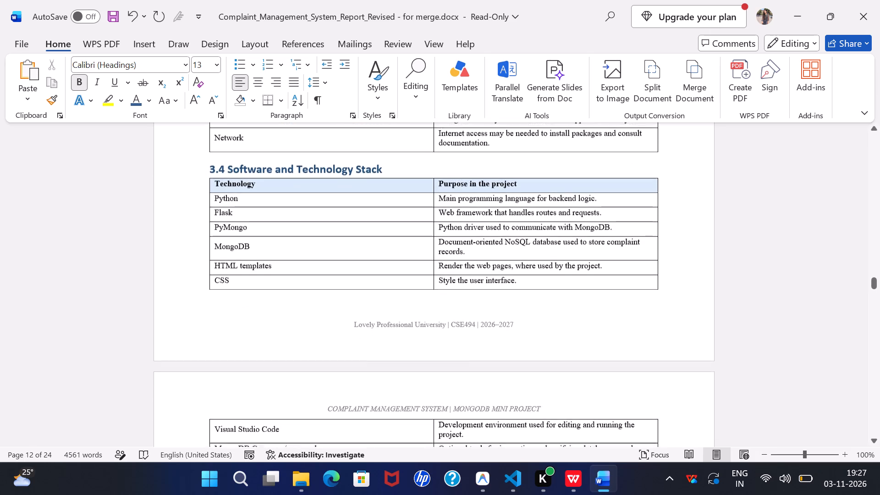
scroll(232, 371, up, 4)
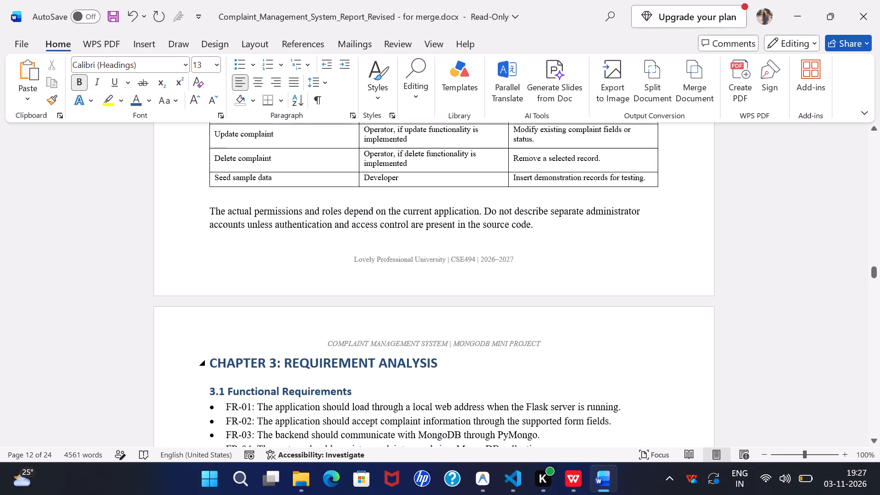
scroll(232, 371, up, 2)
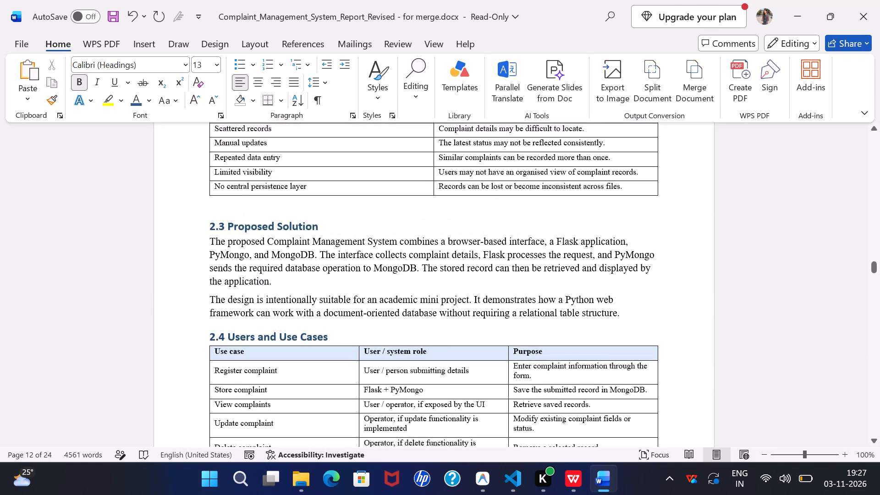
scroll(232, 371, up, 1)
scroll(232, 371, down, 1)
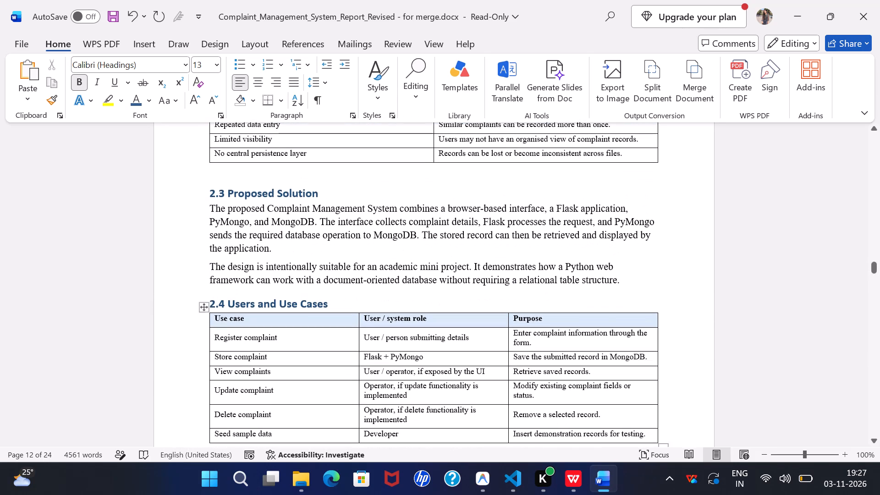
Compare section 2.4 Users and Use Cases in MongoDB_REPORT.pdf in WPS Office with sections 2.1 to 2.4 of the Word report.
click(578, 478)
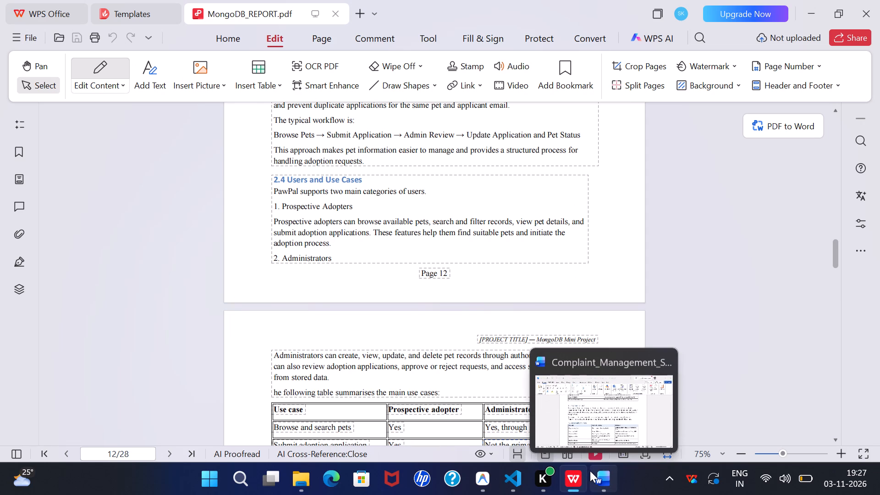
click(590, 471)
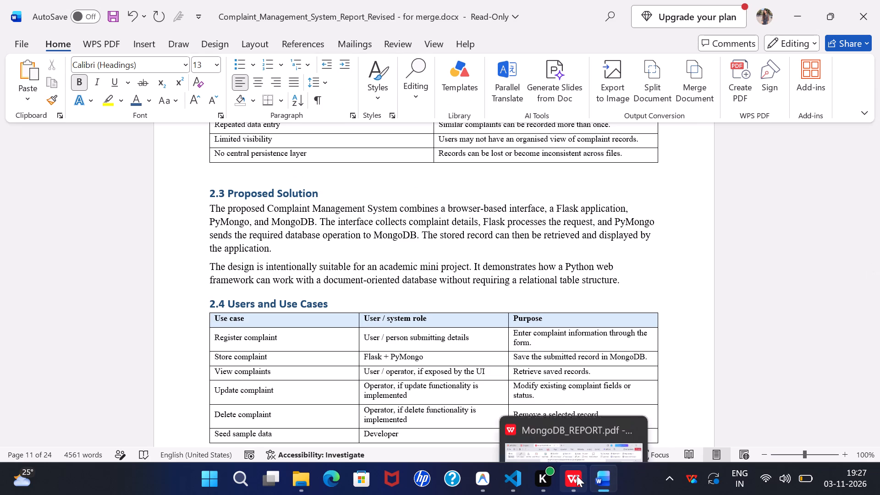
click(575, 475)
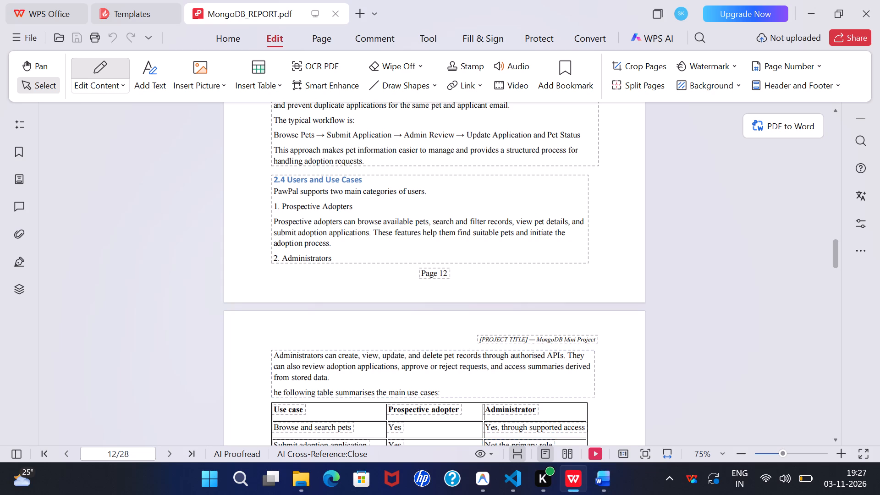
scroll(398, 369, down, 1)
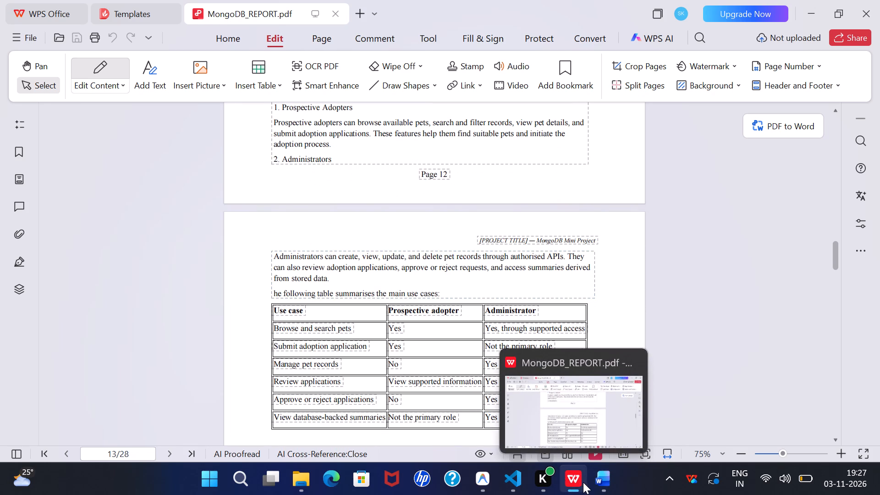
click(594, 482)
scroll(335, 385, up, 1)
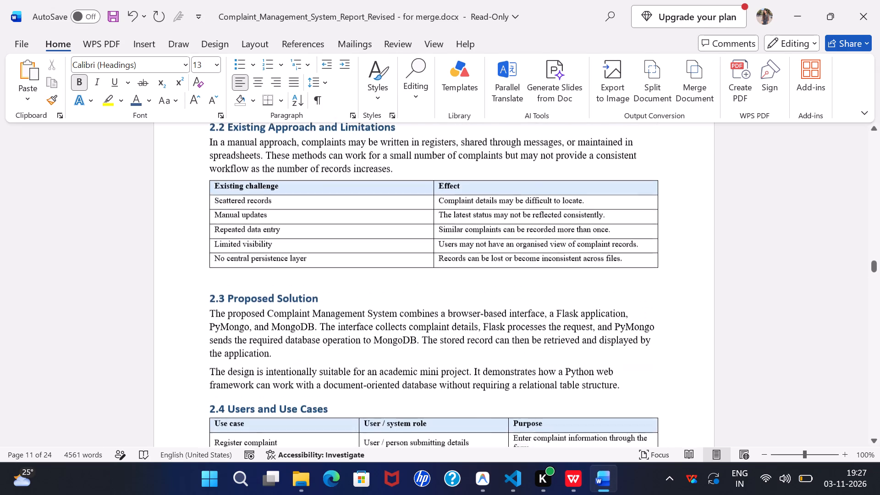
scroll(335, 385, up, 1)
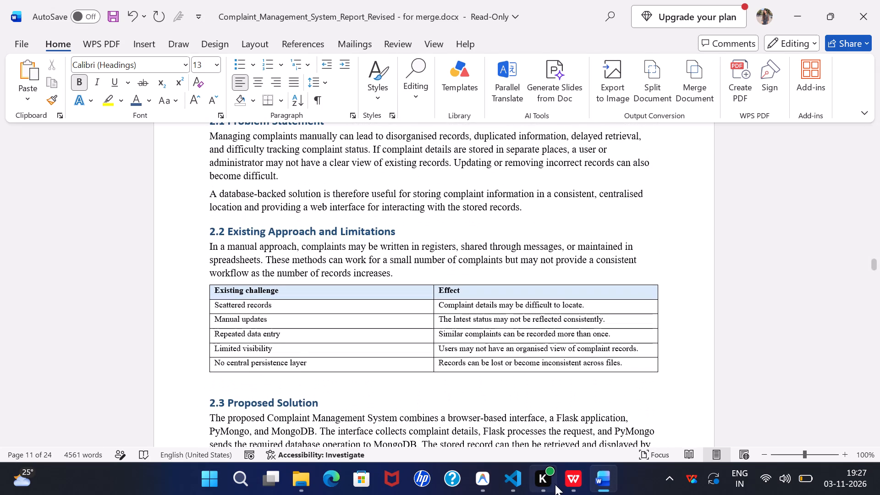
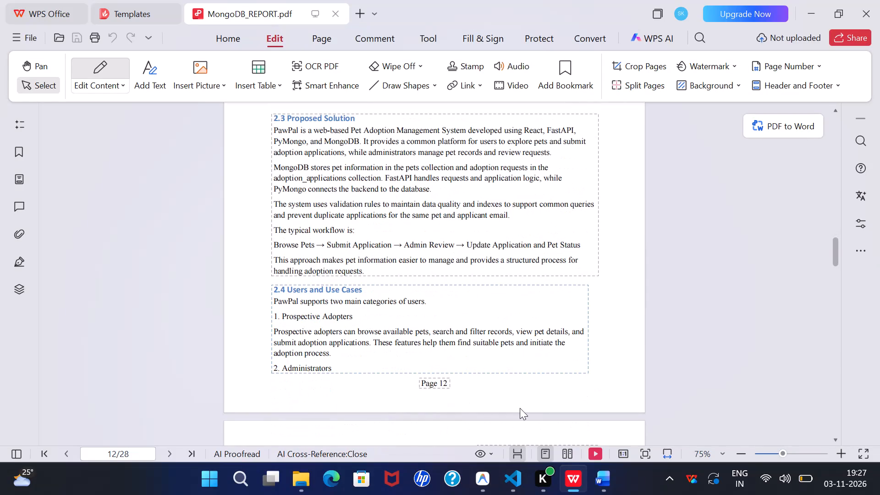
Compare the use-case table and Chapter 3 opening in MongoDB_REPORT.pdf with sections 2.2 to 3.4 of the Word report.
scroll(479, 390, down, 3)
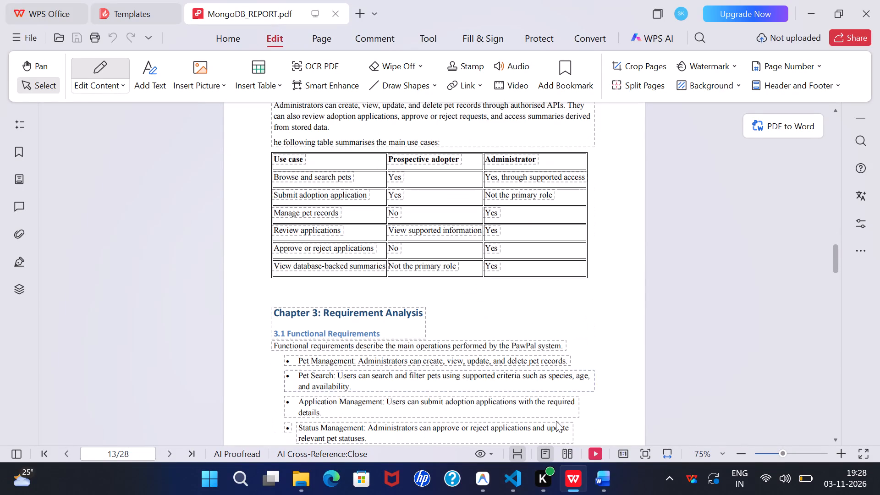
click(600, 474)
scroll(401, 388, down, 1)
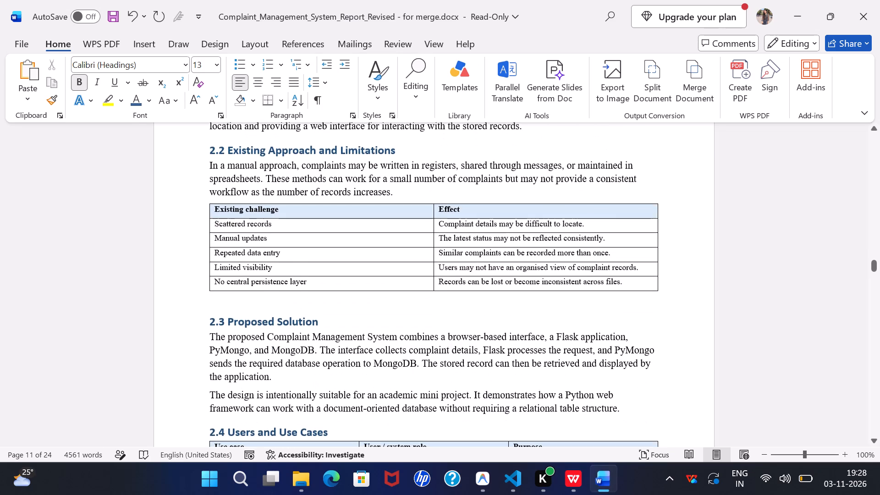
scroll(401, 388, down, 2)
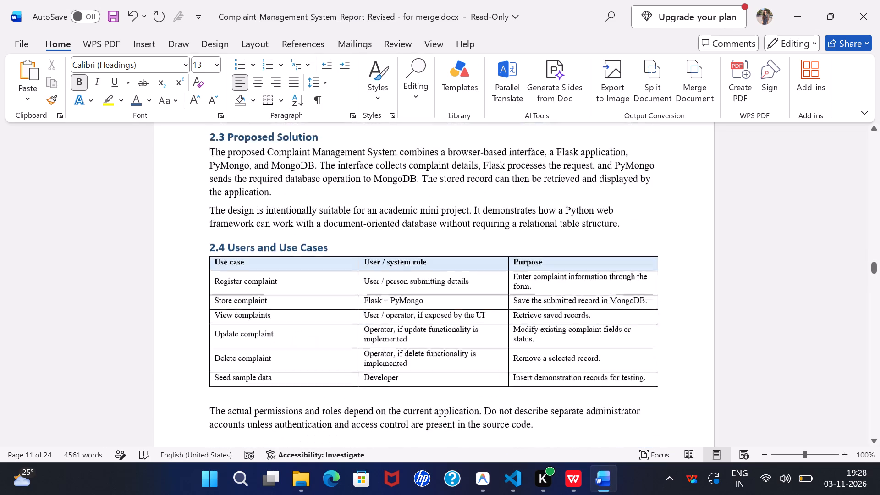
scroll(401, 388, down, 1)
scroll(401, 388, up, 2)
scroll(401, 388, down, 3)
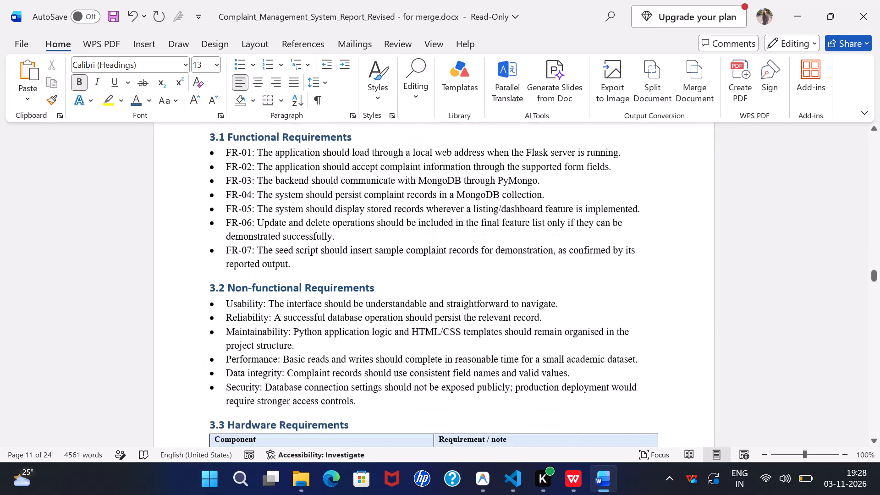
scroll(401, 388, up, 1)
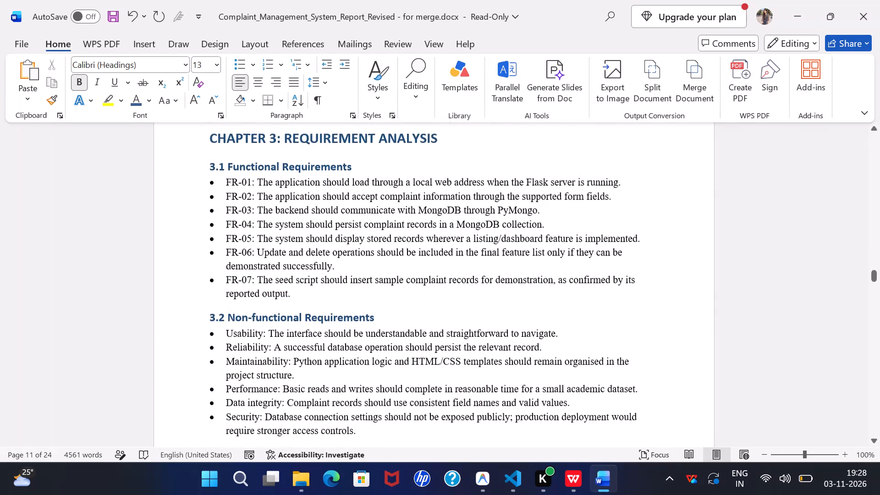
scroll(401, 388, down, 5)
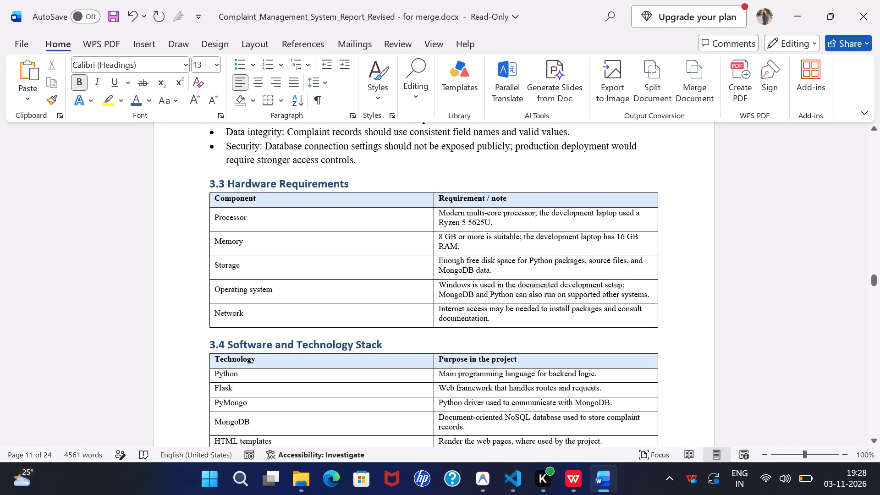
scroll(401, 388, down, 2)
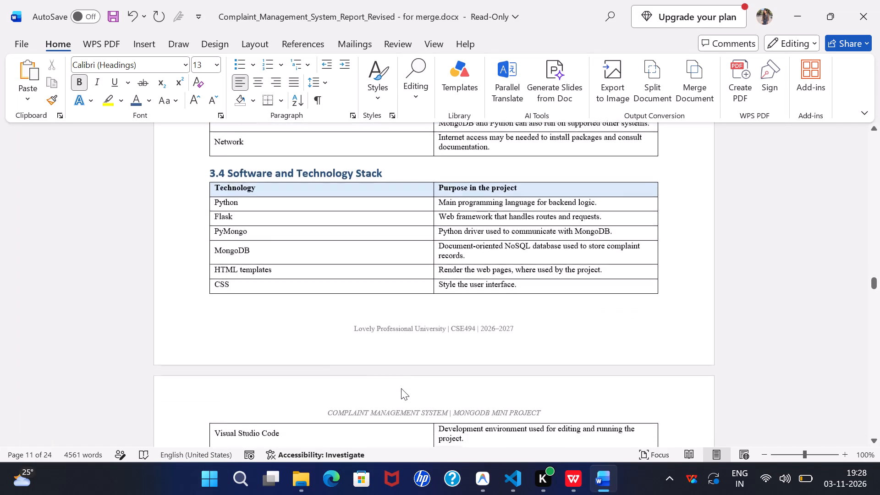
scroll(401, 388, down, 1)
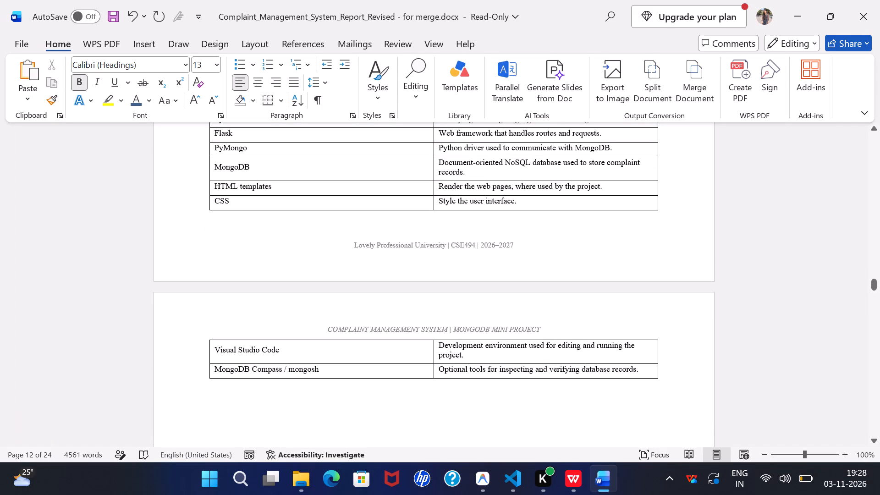
Delete the Security bullet at the end of section 3.2 Non-functional Requirements, including its empty list line.
scroll(231, 355, up, 4)
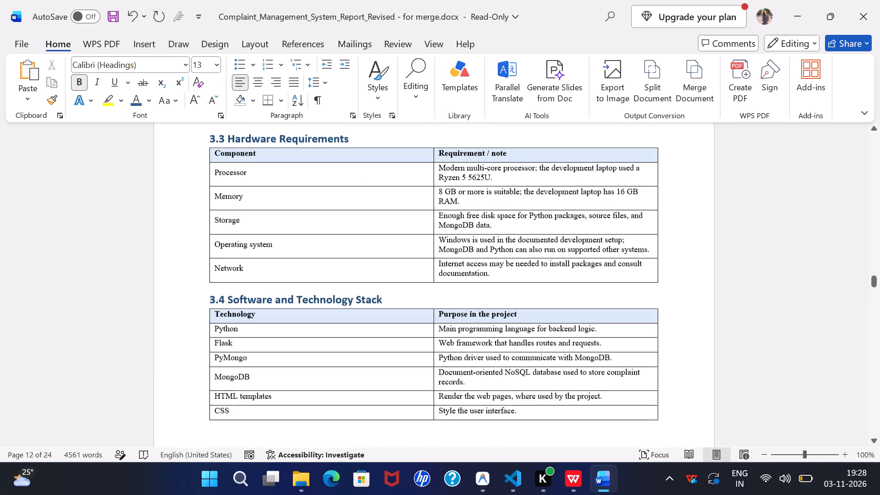
scroll(222, 341, up, 1)
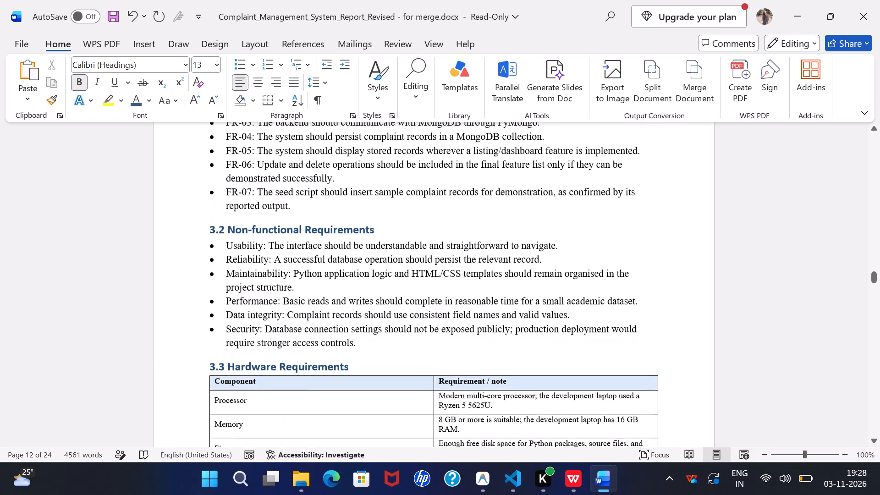
scroll(222, 341, up, 1)
drag(226, 334, 346, 326)
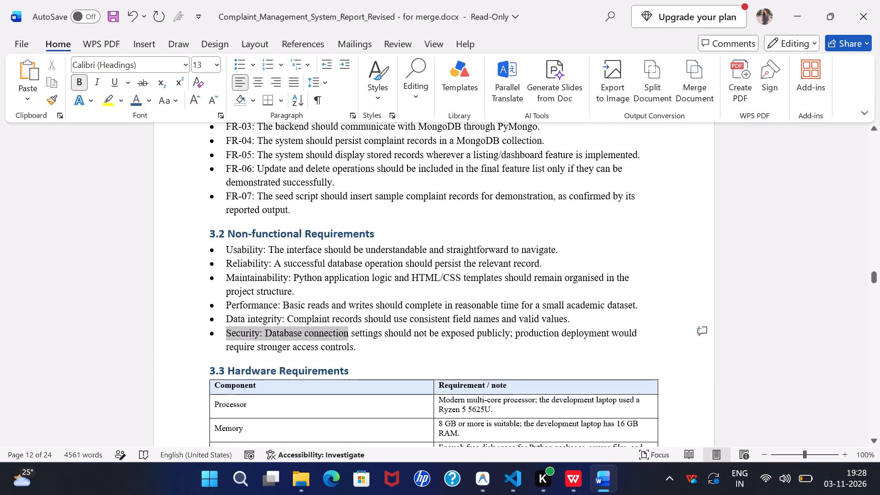
drag(346, 326, 357, 346)
key(BackSpace)
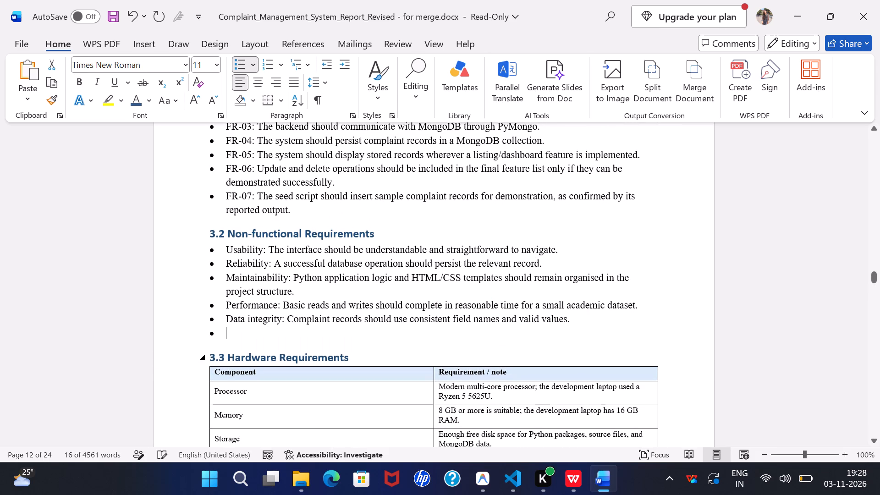
key(BackSpace)
key(BackSpace)
key(BackSpace)
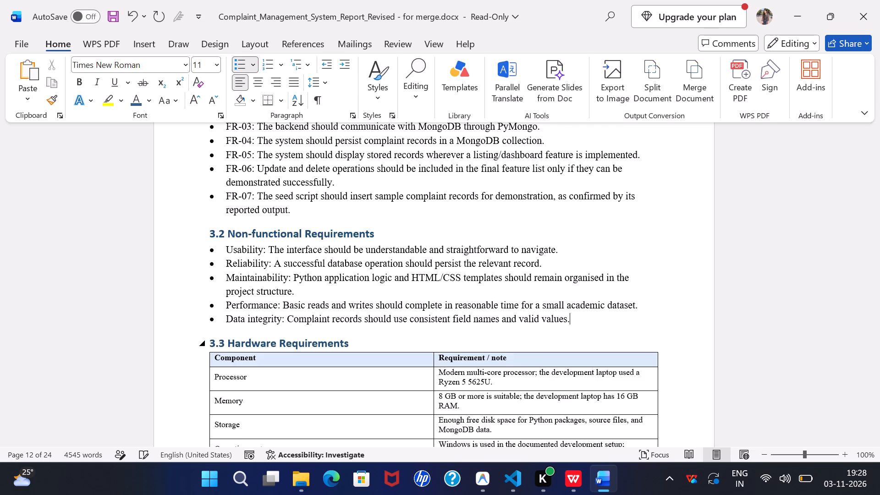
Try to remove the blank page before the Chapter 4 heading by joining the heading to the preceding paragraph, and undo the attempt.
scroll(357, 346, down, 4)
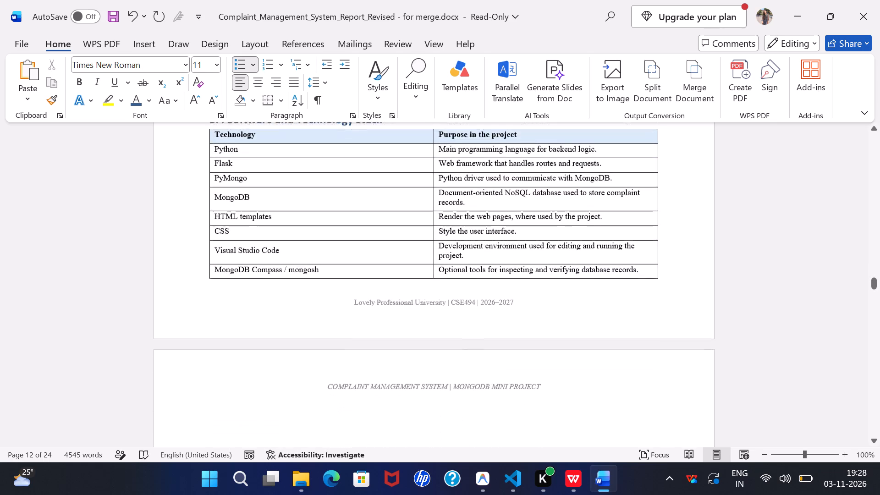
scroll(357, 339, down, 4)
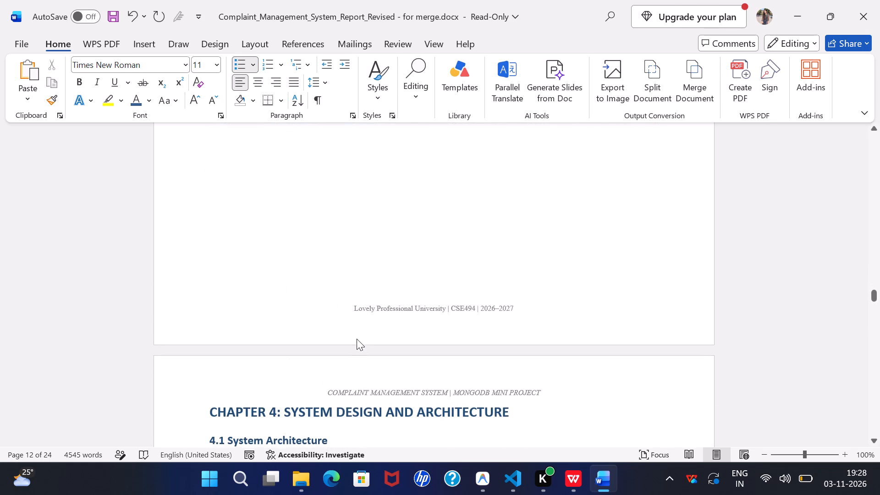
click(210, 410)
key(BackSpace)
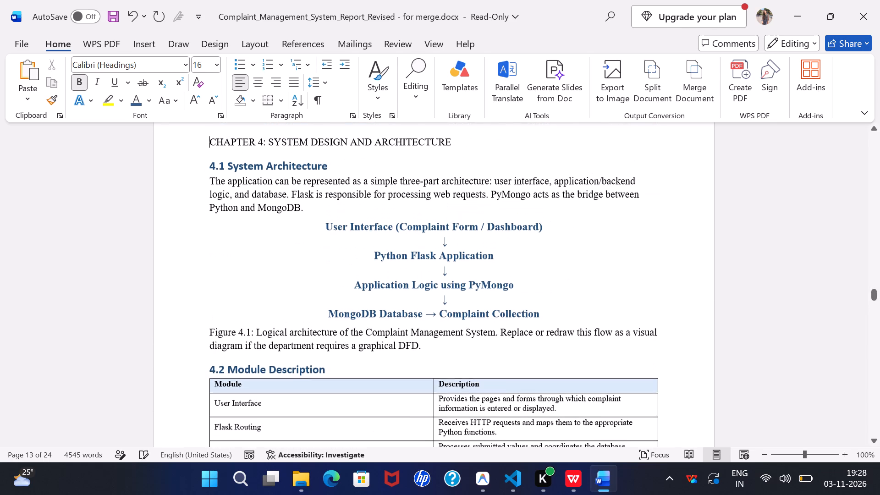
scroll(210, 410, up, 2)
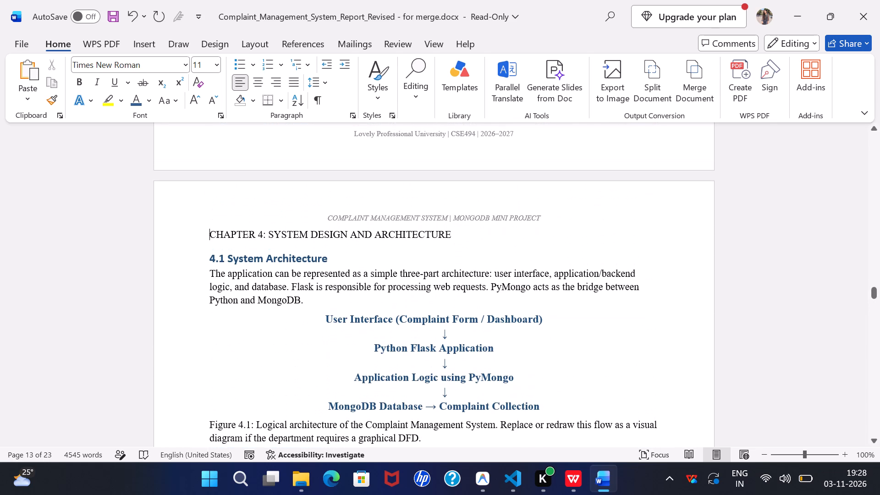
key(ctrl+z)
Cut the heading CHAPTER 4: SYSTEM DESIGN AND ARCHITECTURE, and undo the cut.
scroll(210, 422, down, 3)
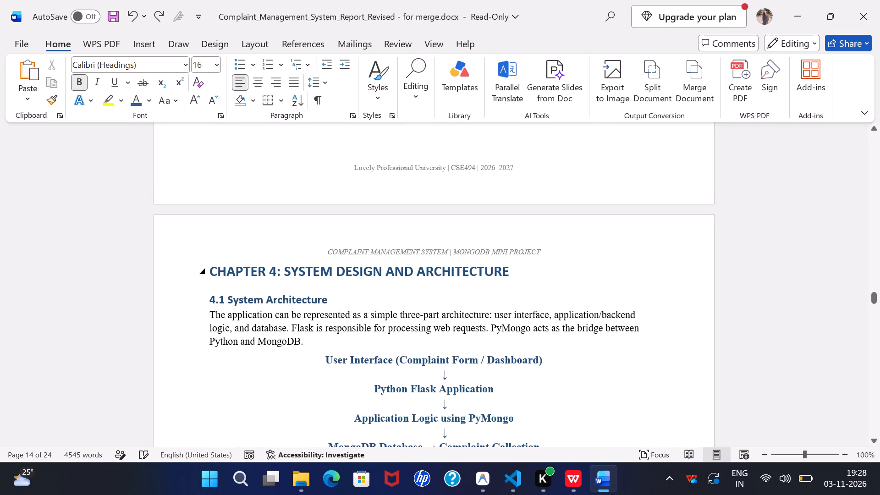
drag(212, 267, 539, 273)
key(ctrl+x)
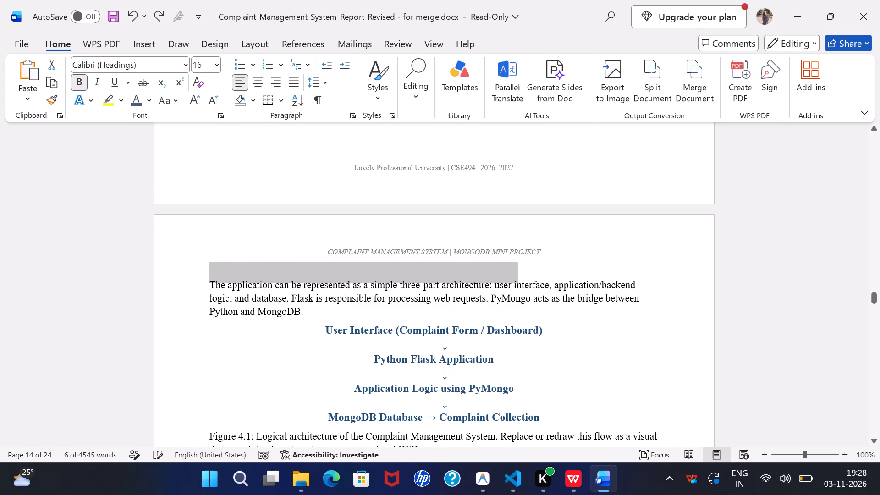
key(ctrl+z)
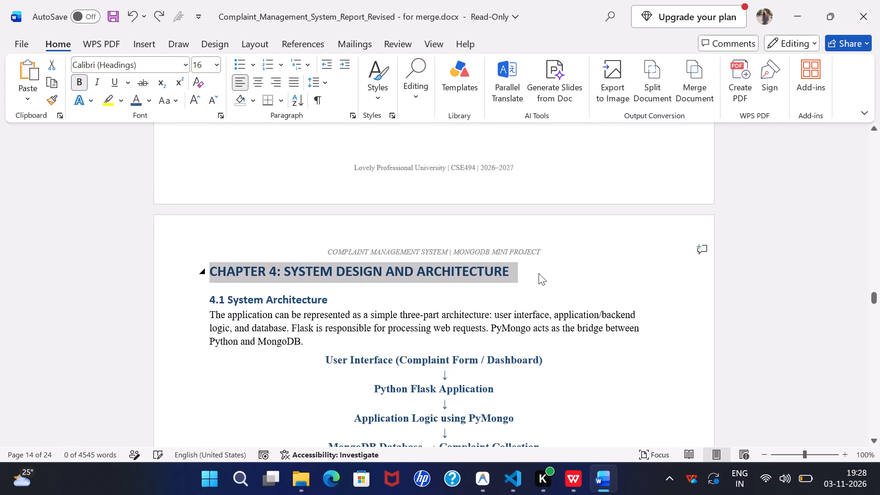
Copy the Chapter 4 heading, remove the blank page before it, and replace the unformatted heading text with the copied formatted heading.
key(ctrl+c)
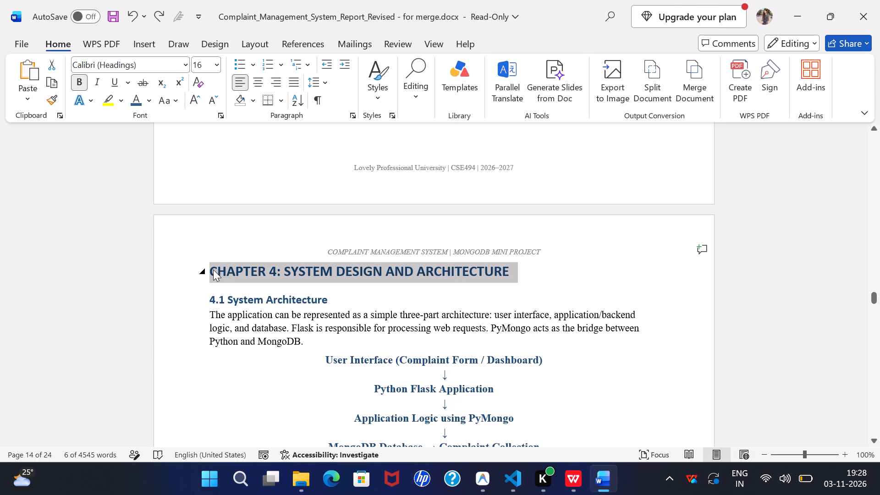
click(213, 269)
click(216, 176)
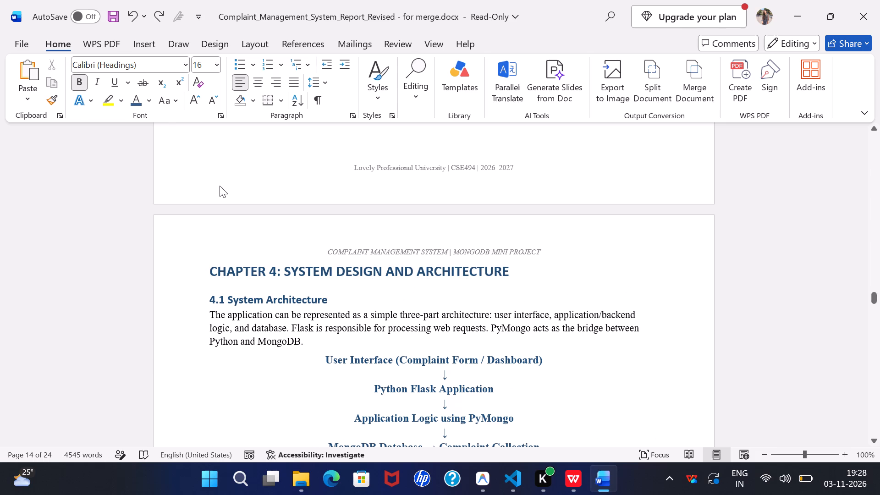
click(225, 146)
key(BackSpace)
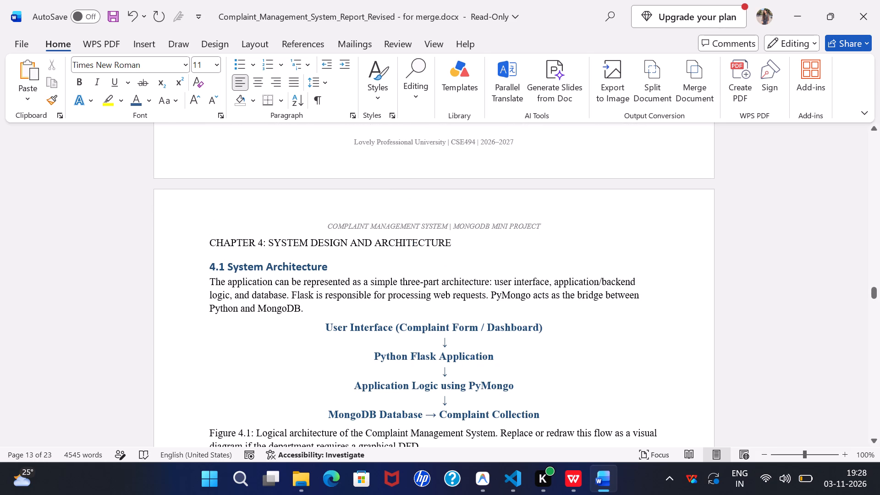
drag(211, 242, 414, 239)
key(BackSpace)
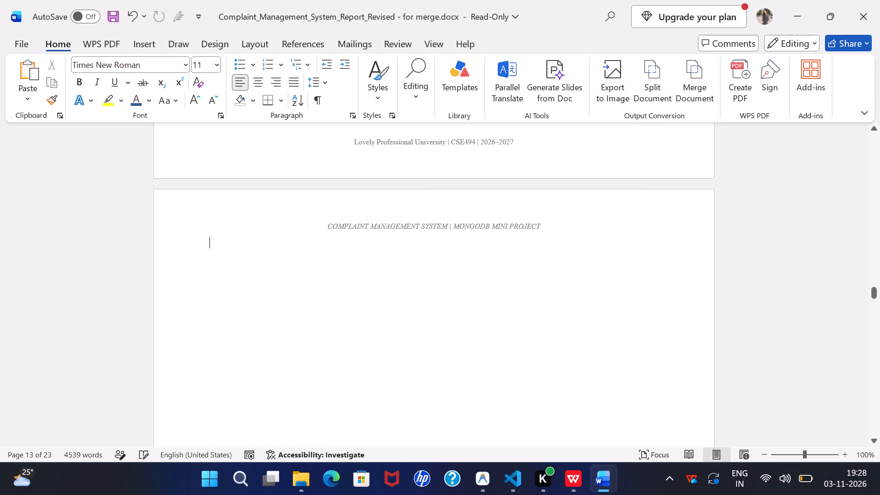
key(ctrl+v)
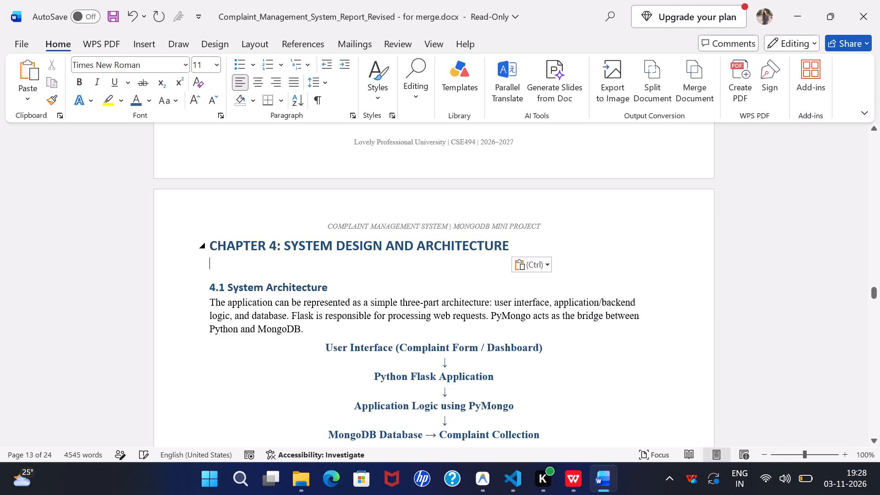
Remove the blank paragraph between the Chapter 4 heading and 4.1 System Architecture, keeping the two headings on separate lines.
click(379, 274)
key(Down)
key(BackSpace)
key(BackSpace)
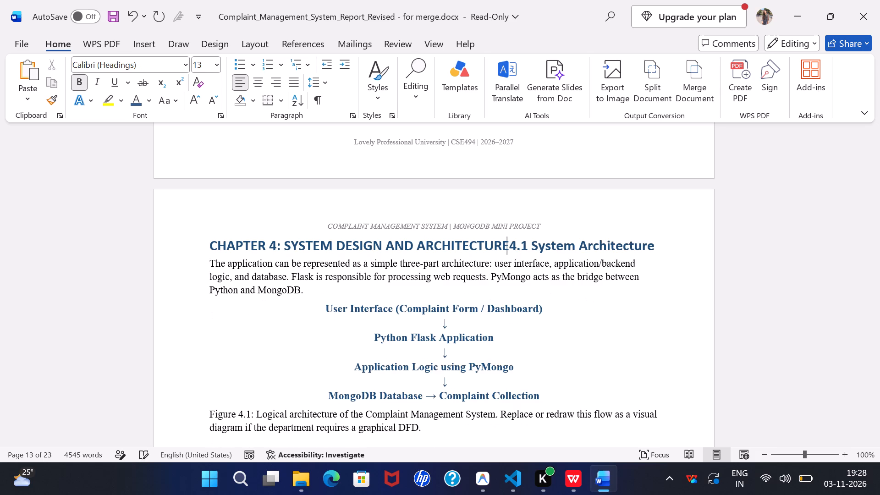
key(Return)
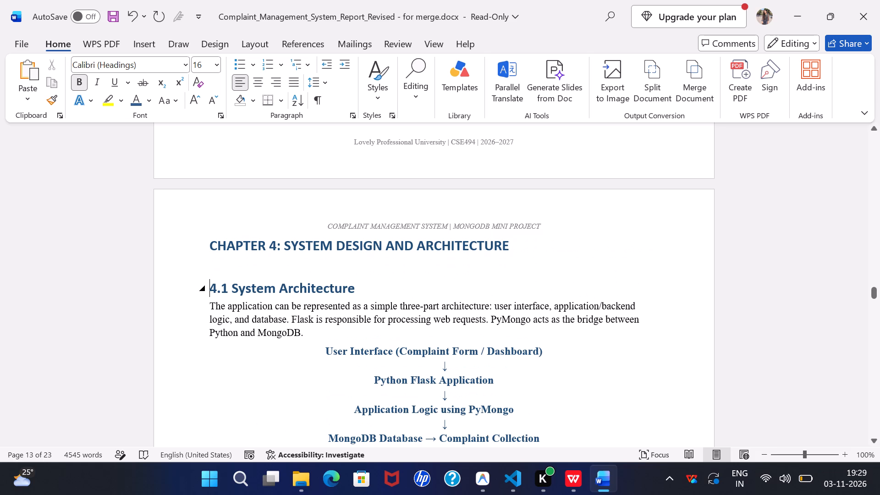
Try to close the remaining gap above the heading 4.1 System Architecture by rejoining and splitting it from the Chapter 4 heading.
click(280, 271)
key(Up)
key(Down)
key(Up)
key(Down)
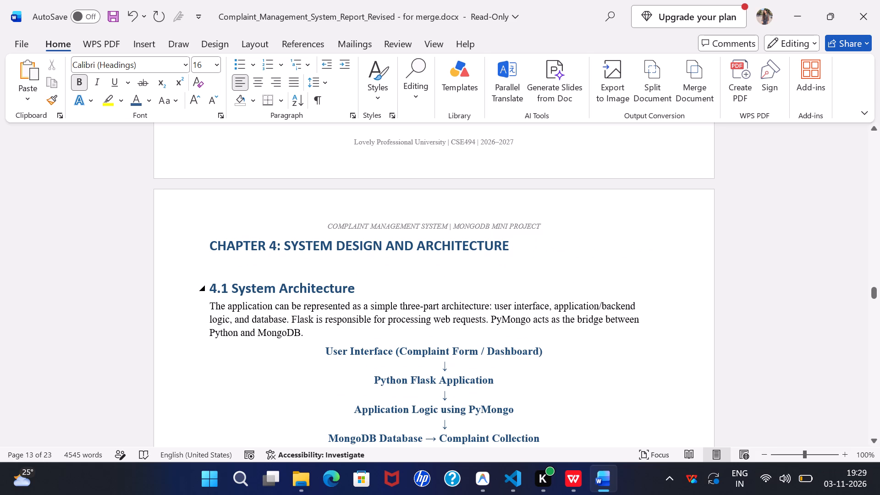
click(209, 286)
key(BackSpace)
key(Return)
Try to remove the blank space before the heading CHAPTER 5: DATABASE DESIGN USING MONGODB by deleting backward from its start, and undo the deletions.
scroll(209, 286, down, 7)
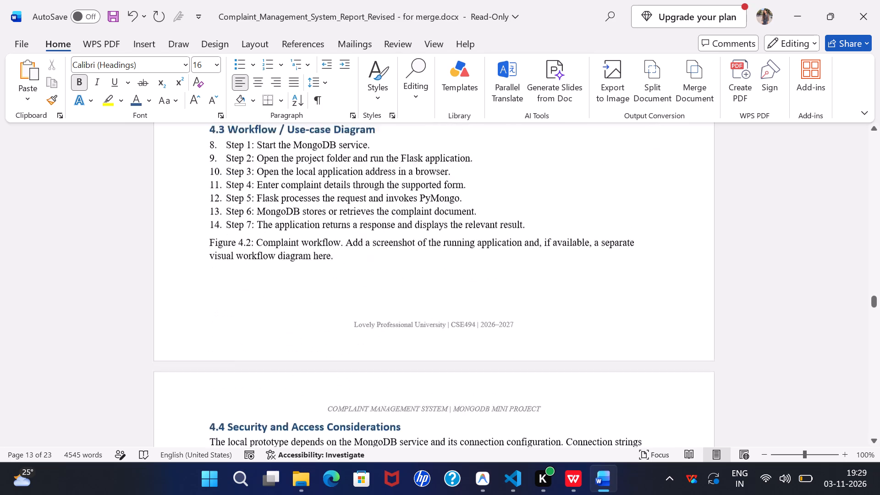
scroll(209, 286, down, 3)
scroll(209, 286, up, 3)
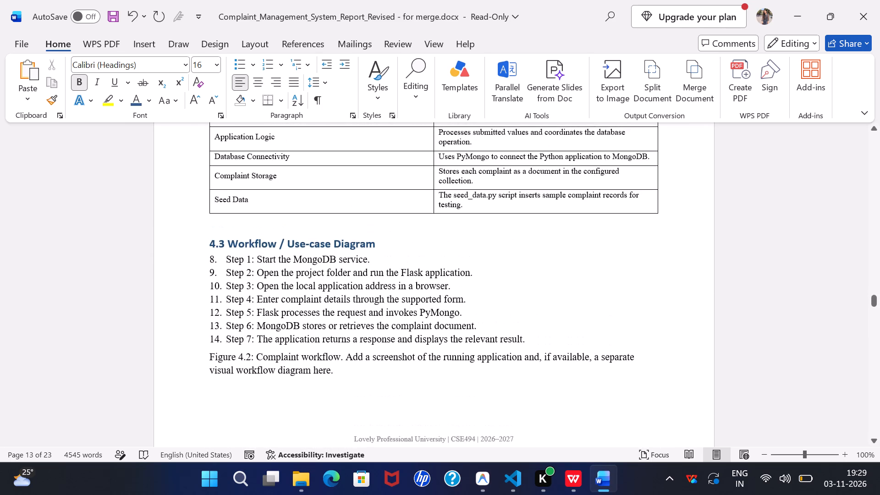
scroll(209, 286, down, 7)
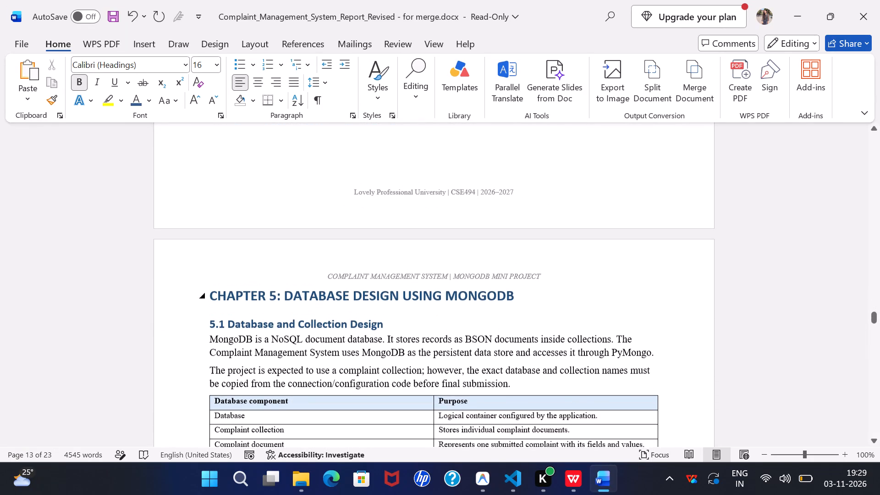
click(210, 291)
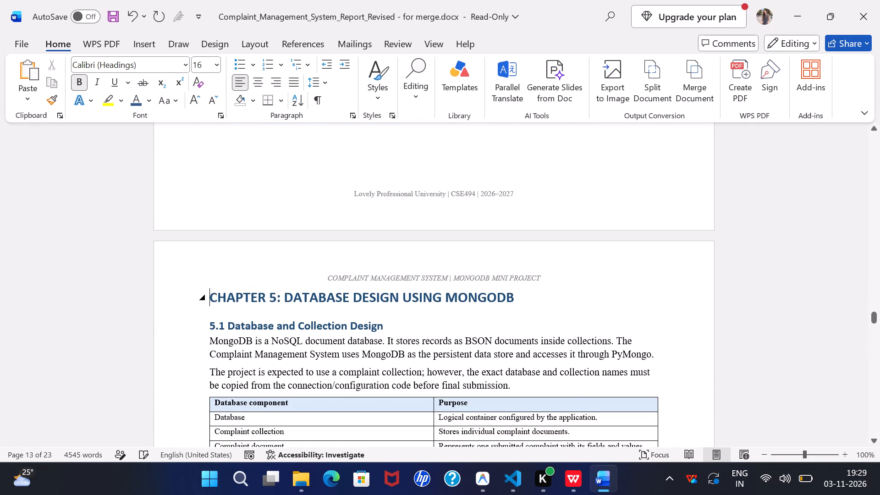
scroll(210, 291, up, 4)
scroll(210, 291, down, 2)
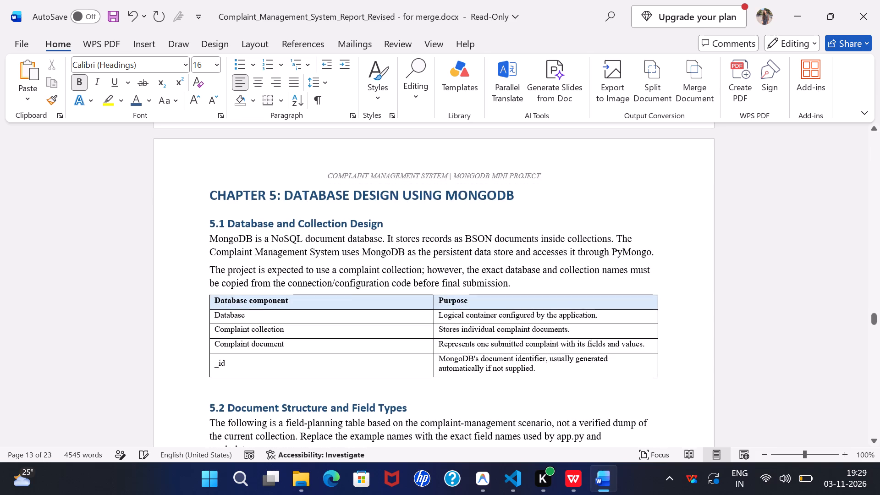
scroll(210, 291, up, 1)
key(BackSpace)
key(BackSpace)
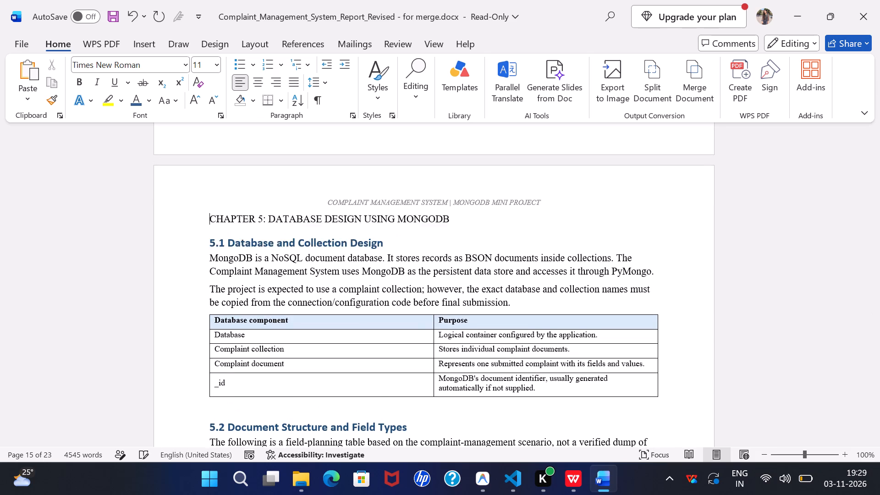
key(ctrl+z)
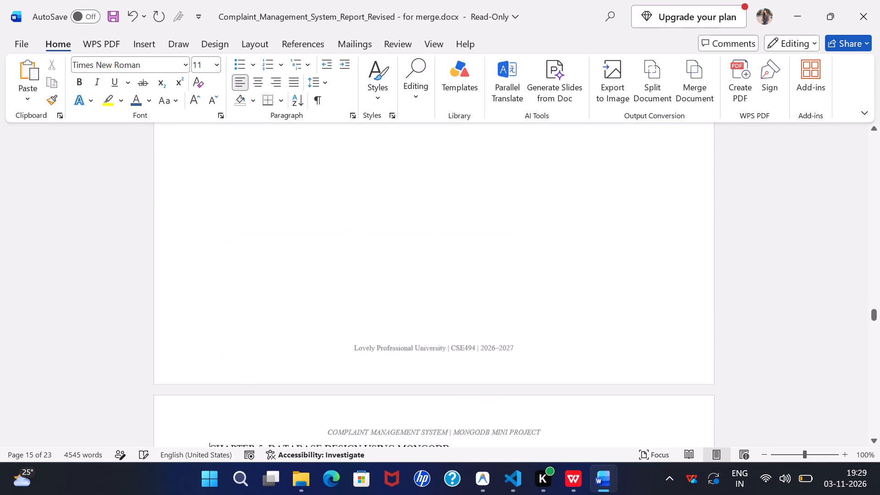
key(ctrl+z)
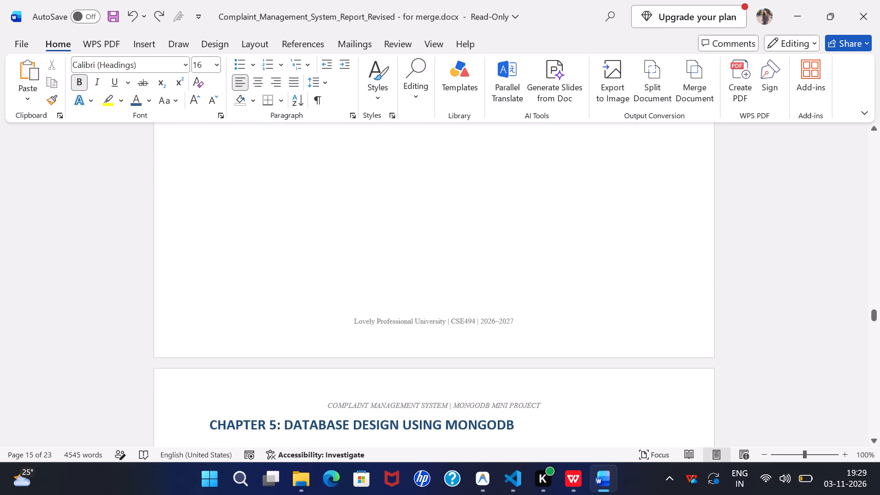
Copy the formatted heading CHAPTER 5: DATABASE DESIGN USING MONGODB.
drag(211, 426, 482, 427)
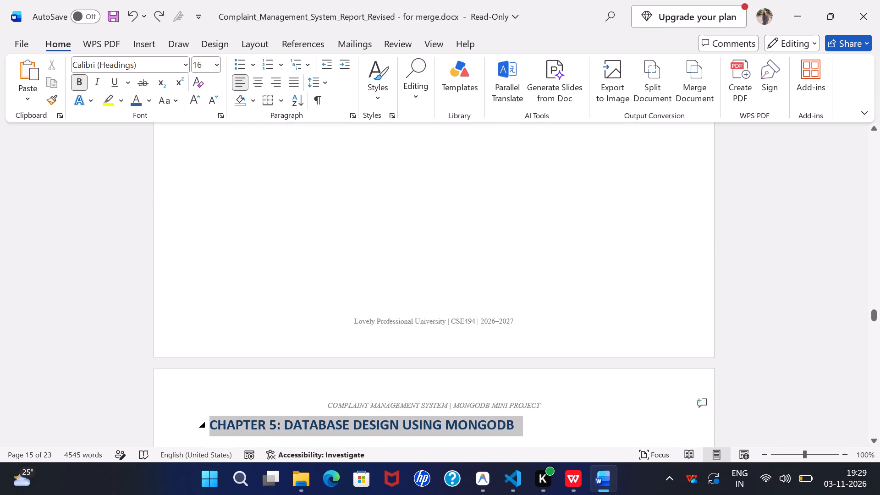
drag(482, 427, 493, 427)
key(ctrl+c)
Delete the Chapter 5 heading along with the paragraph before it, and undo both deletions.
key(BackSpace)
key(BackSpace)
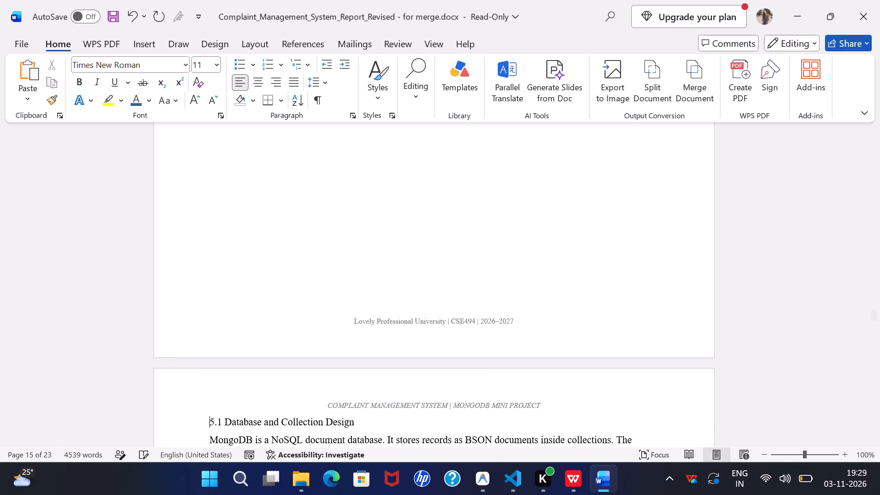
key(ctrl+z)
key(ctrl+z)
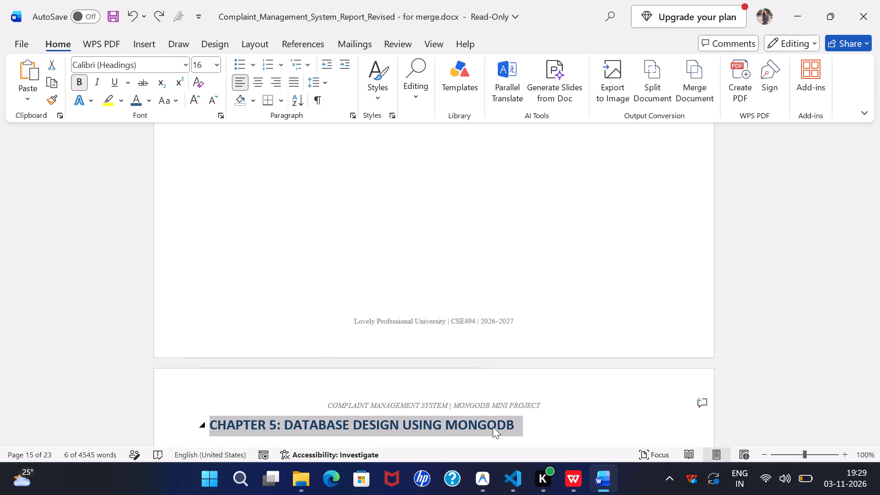
Remove the blank page before Chapter 5 and replace the unformatted Chapter 5 heading after section 4.4 with the copied formatted heading.
click(284, 328)
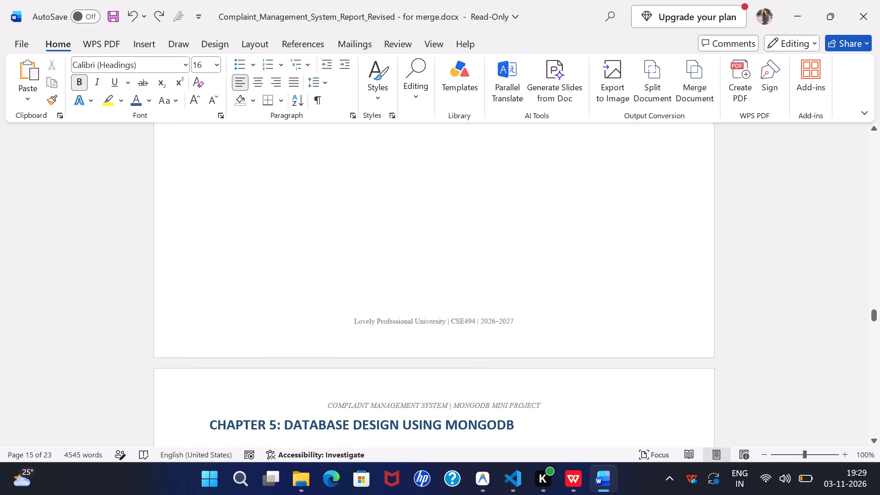
click(256, 282)
key(BackSpace)
key(BackSpace)
scroll(256, 282, up, 2)
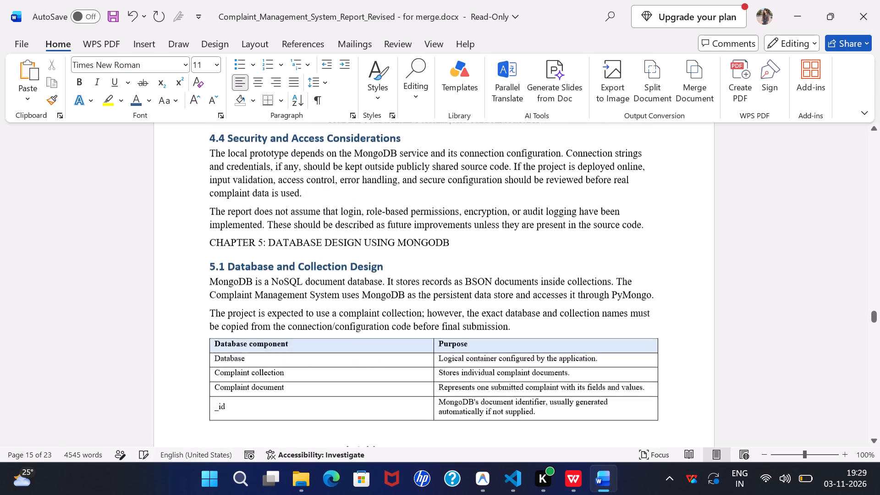
scroll(256, 282, up, 2)
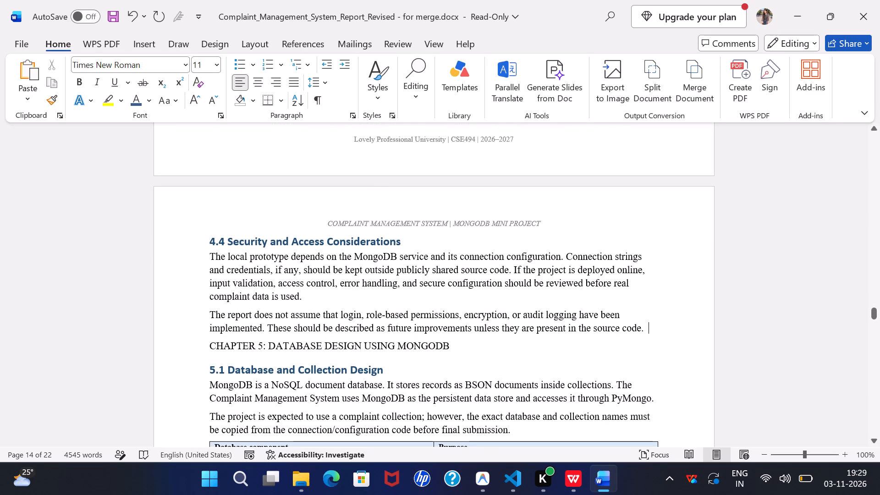
drag(204, 346, 439, 346)
key(BackSpace)
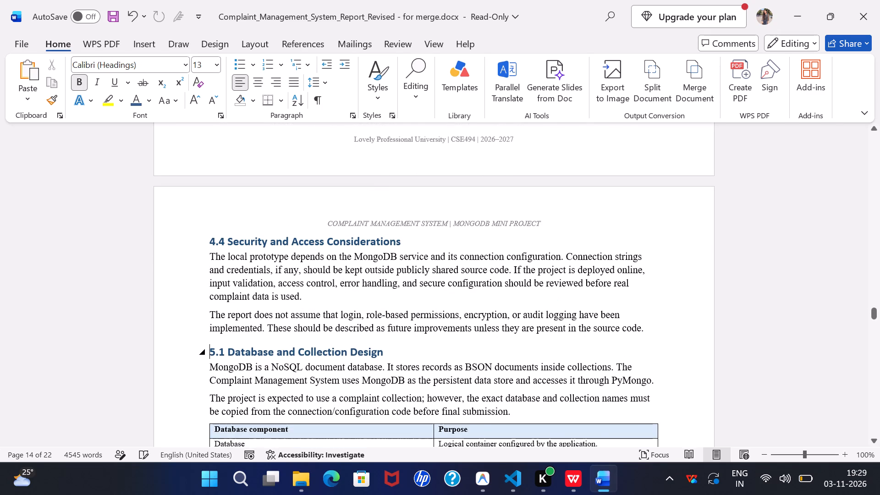
key(ctrl+v)
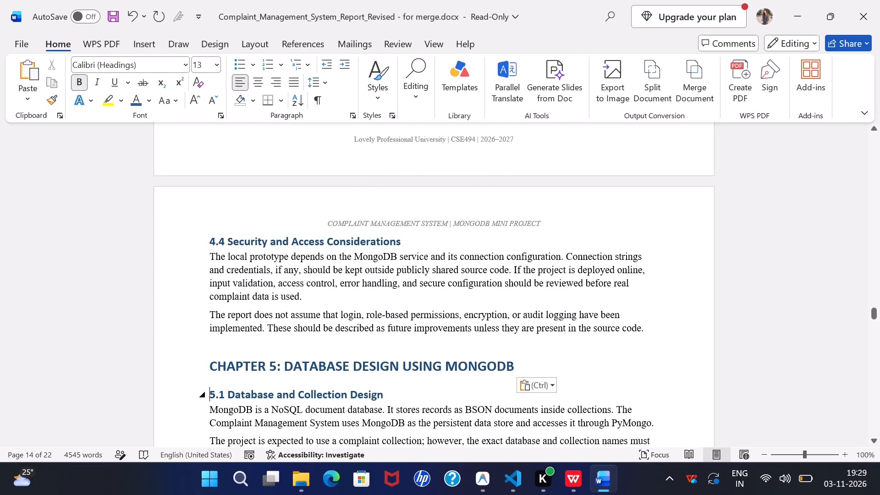
Switch to MongoDB_REPORT.pdf and examine how Chapter 3 runs into Chapter 4, comparing the chapter heading layout with the Word report.
scroll(386, 398, down, 1)
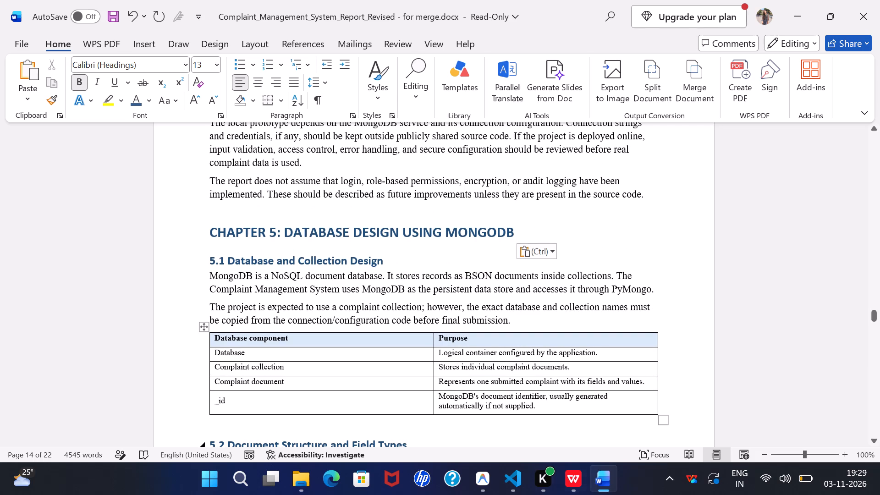
click(575, 480)
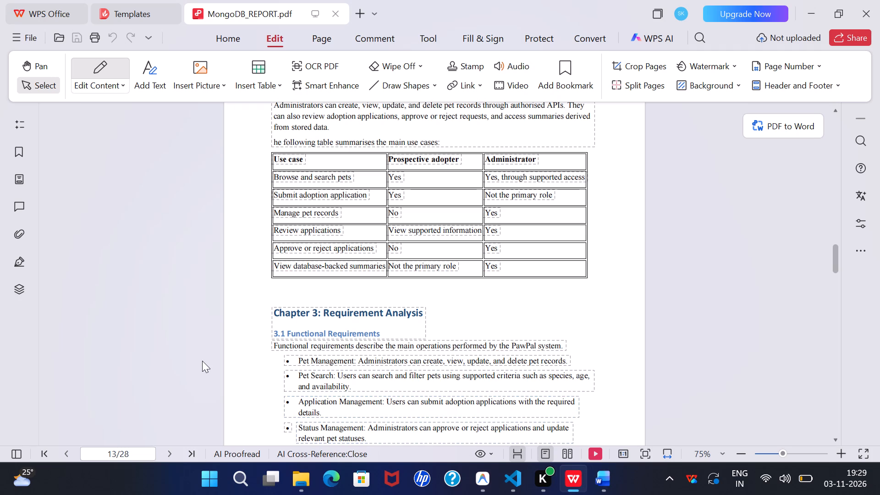
click(202, 361)
scroll(202, 361, down, 4)
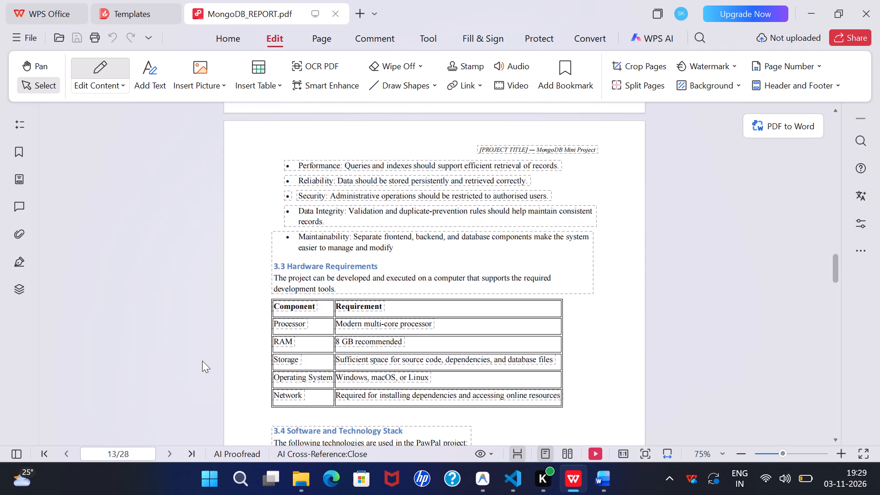
scroll(202, 361, down, 2)
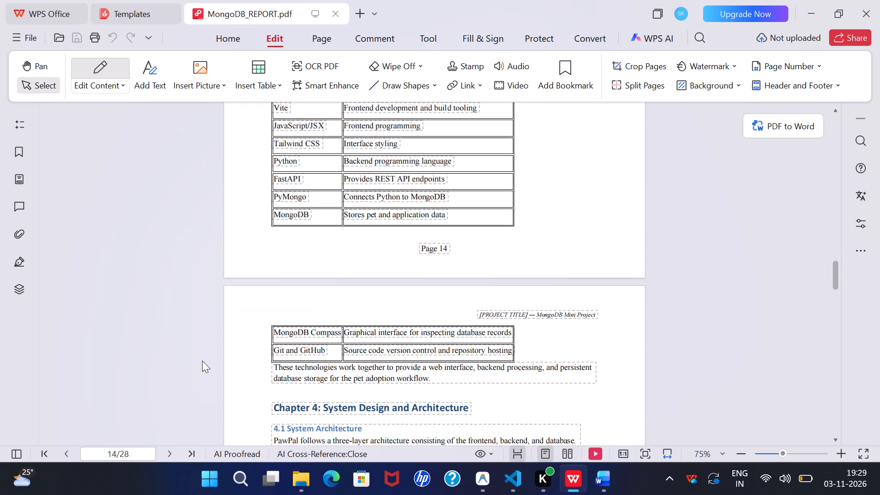
scroll(202, 361, down, 3)
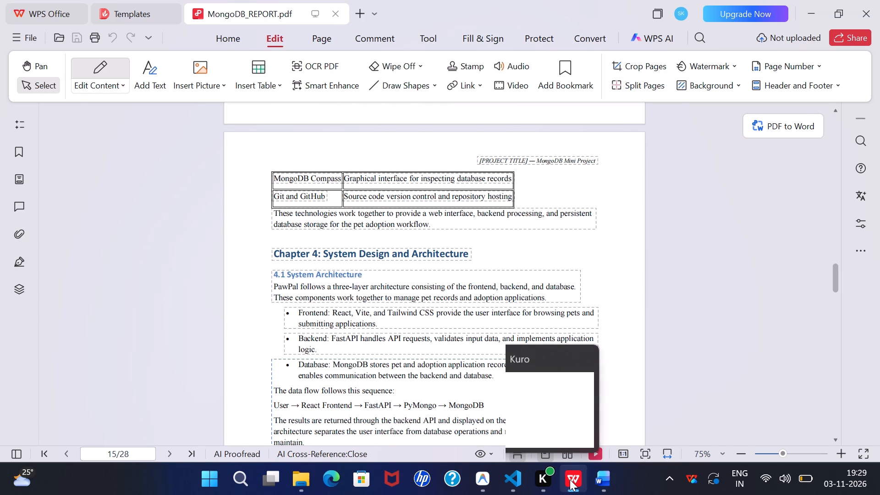
click(602, 473)
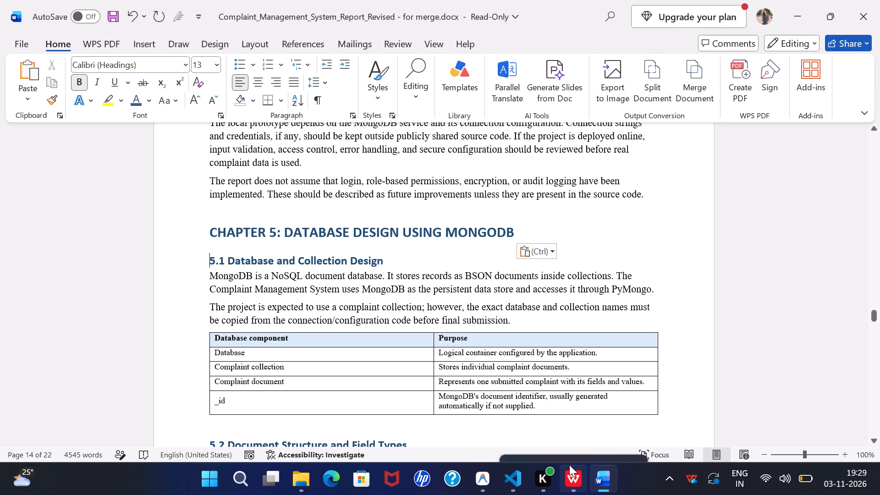
click(566, 471)
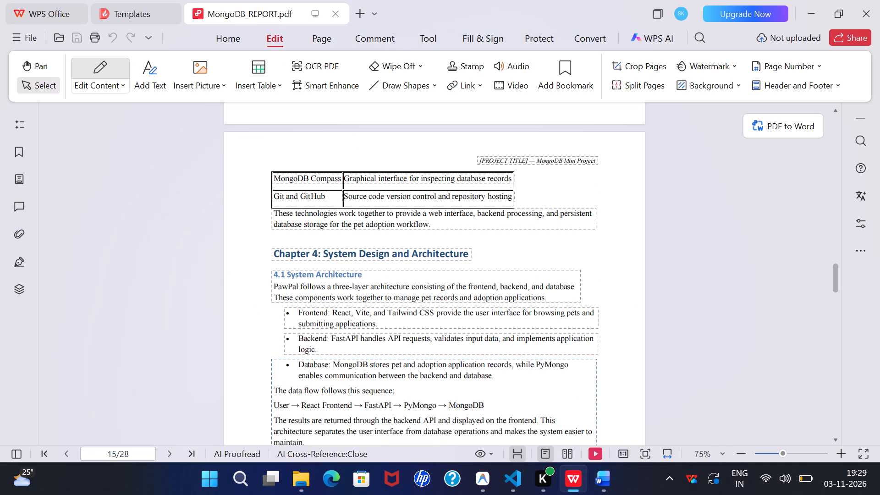
click(587, 478)
Compare sections 4.1 System Architecture and 4.2 Module Description in the Word report with the same sections in MongoDB_REPORT.pdf.
scroll(396, 348, up, 2)
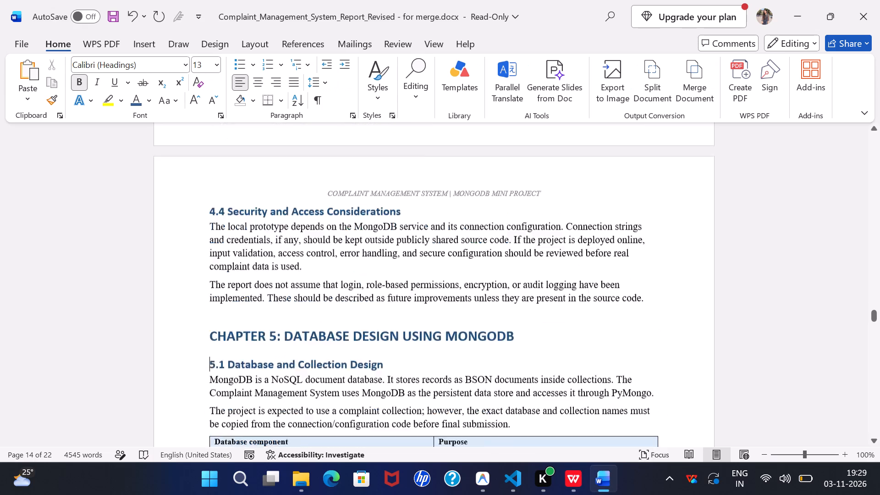
scroll(396, 348, up, 3)
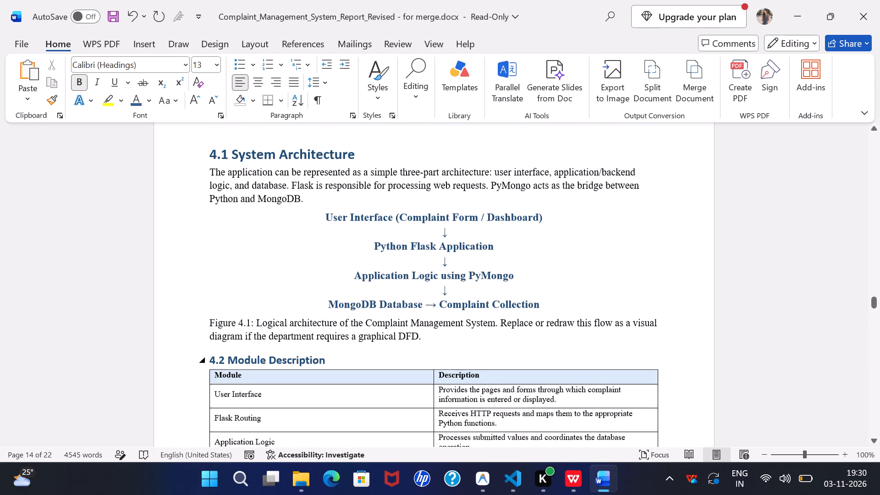
click(566, 473)
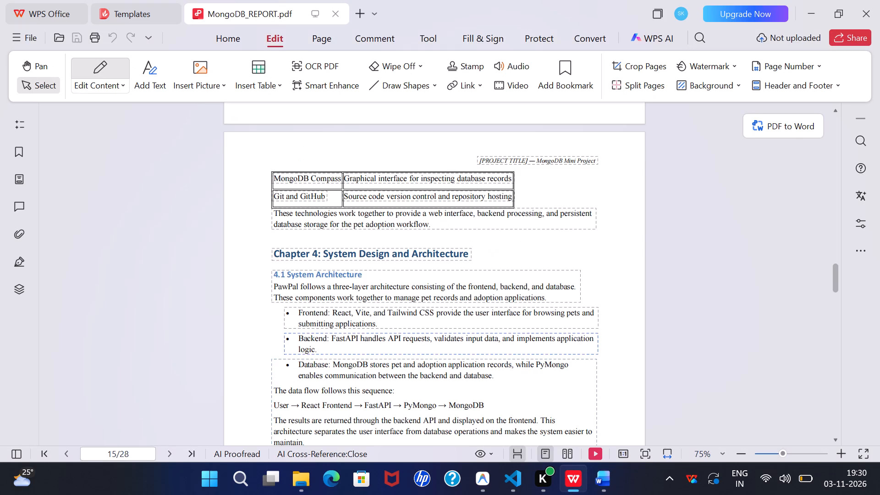
scroll(342, 352, down, 3)
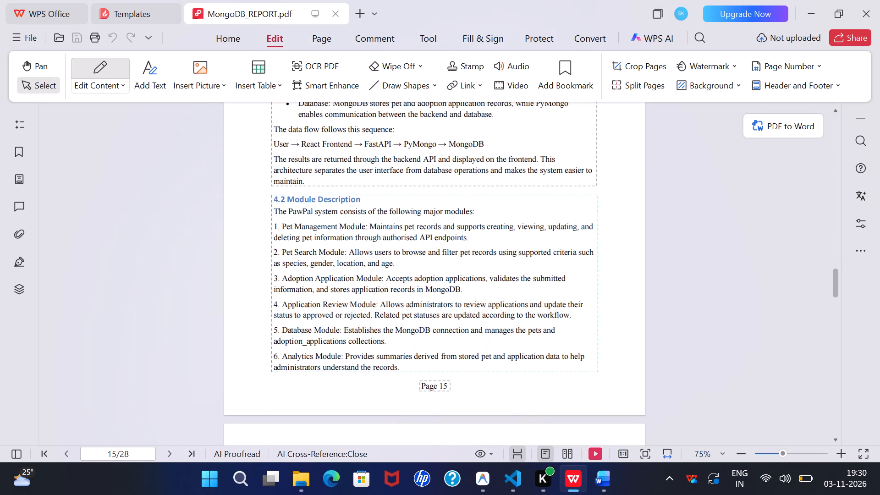
click(596, 478)
scroll(347, 374, down, 2)
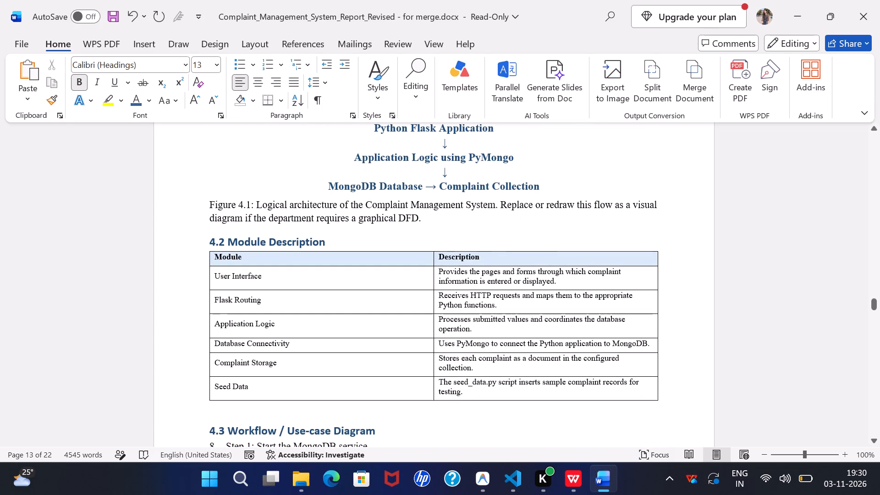
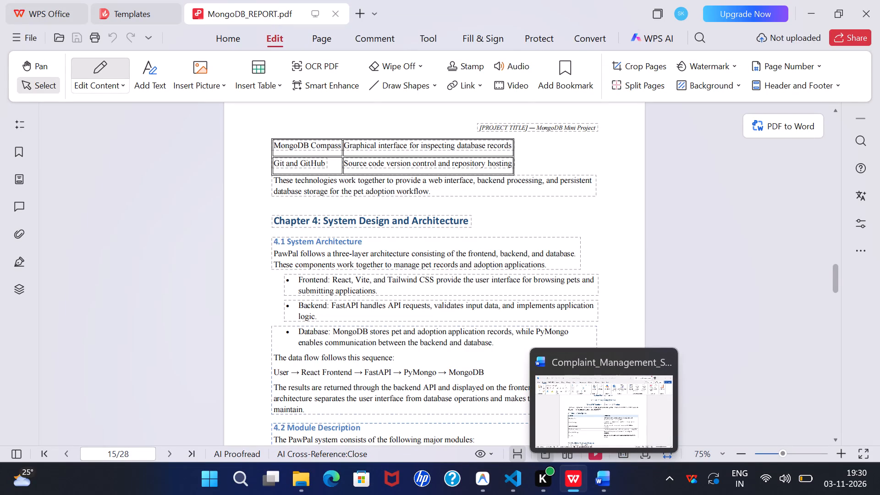
Compare sections 4.3 Workflow / Use-case Diagram and 4.4 Security and Access in MongoDB_REPORT.pdf with the matching sections in the Word report.
scroll(288, 354, down, 1)
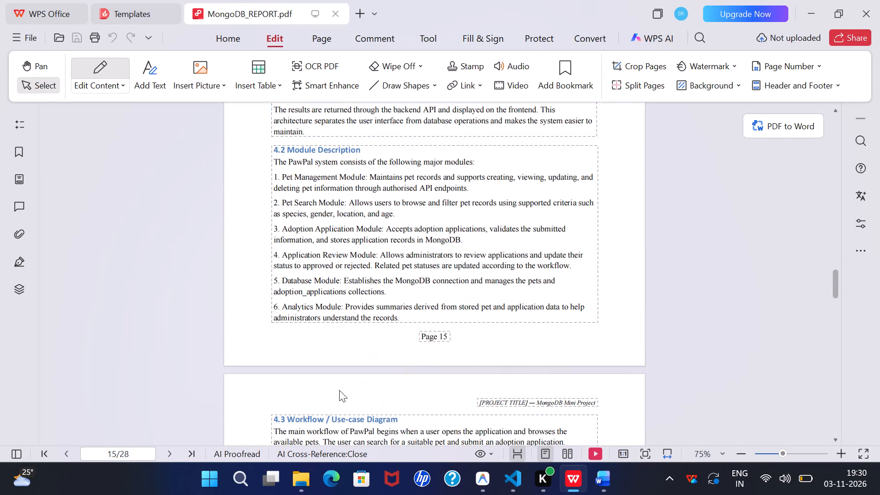
scroll(339, 390, down, 1)
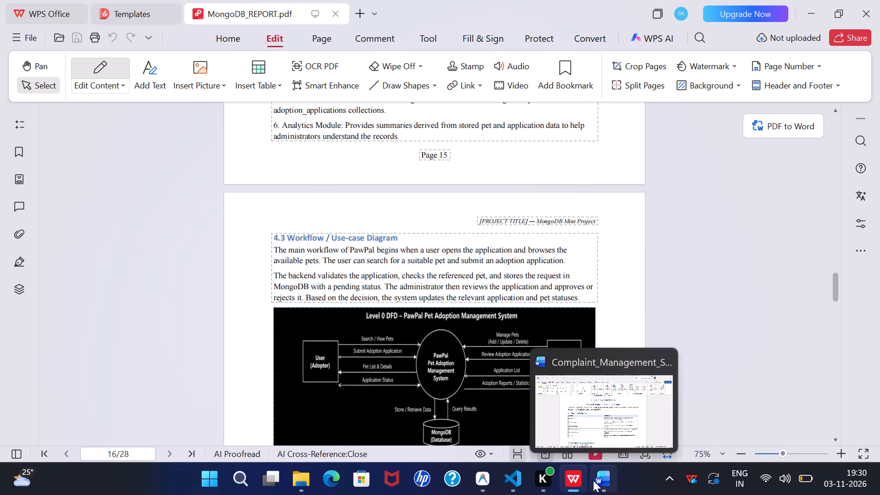
click(593, 480)
scroll(217, 343, down, 3)
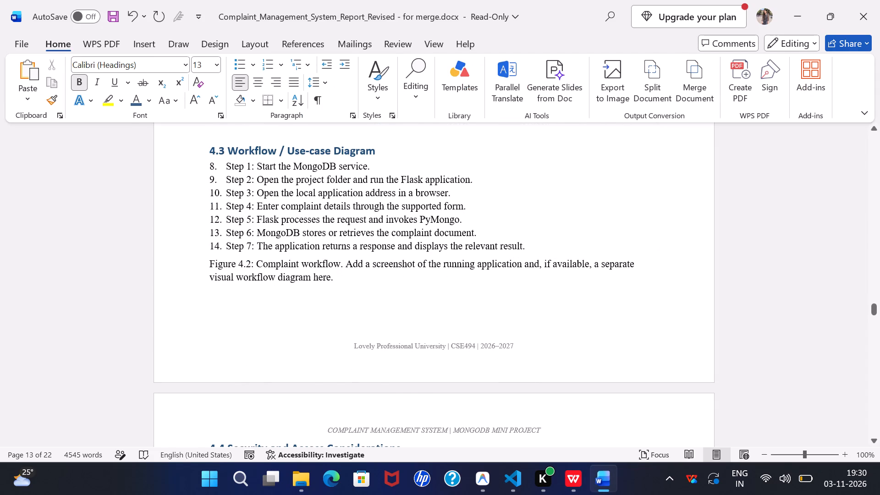
scroll(270, 261, down, 1)
scroll(270, 261, up, 1)
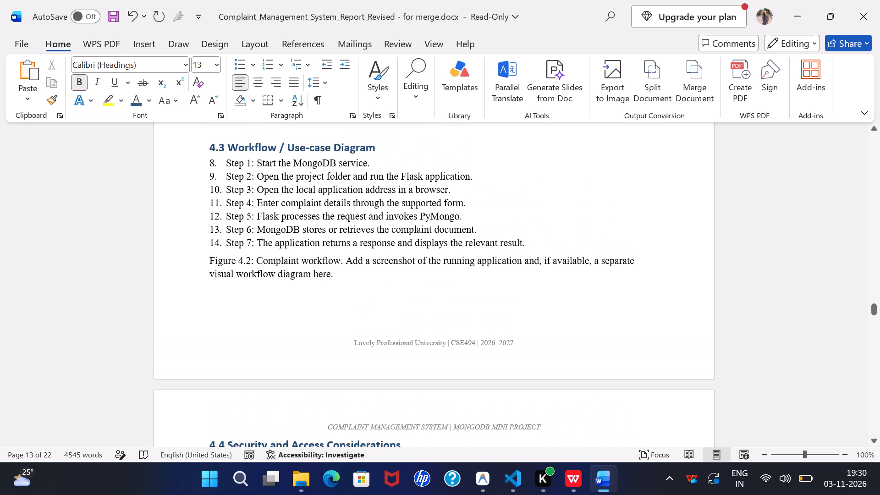
click(569, 473)
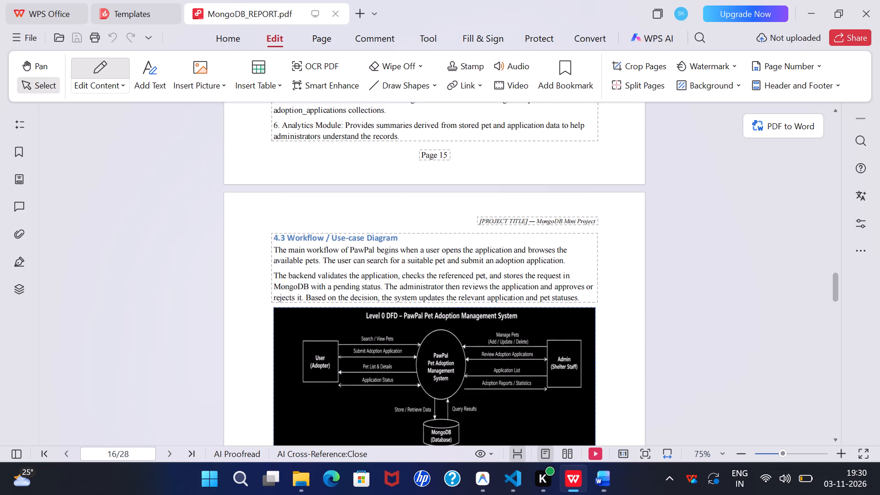
scroll(411, 352, down, 1)
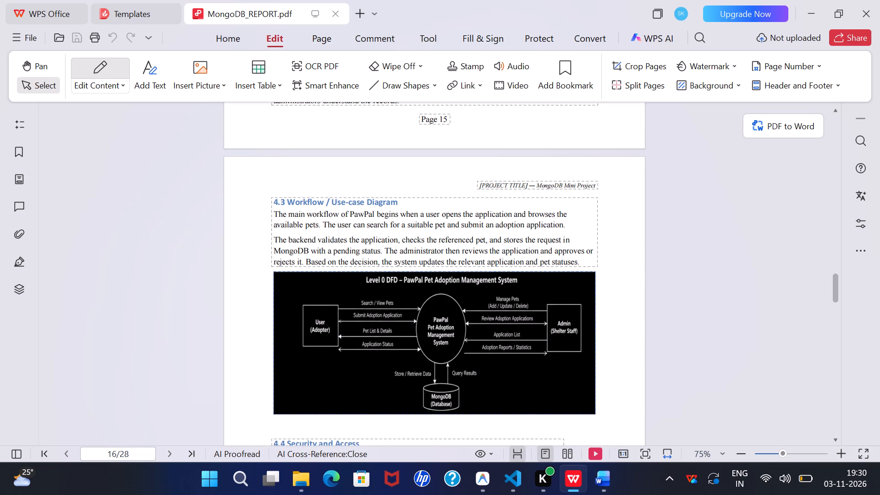
click(217, 343)
scroll(217, 343, down, 1)
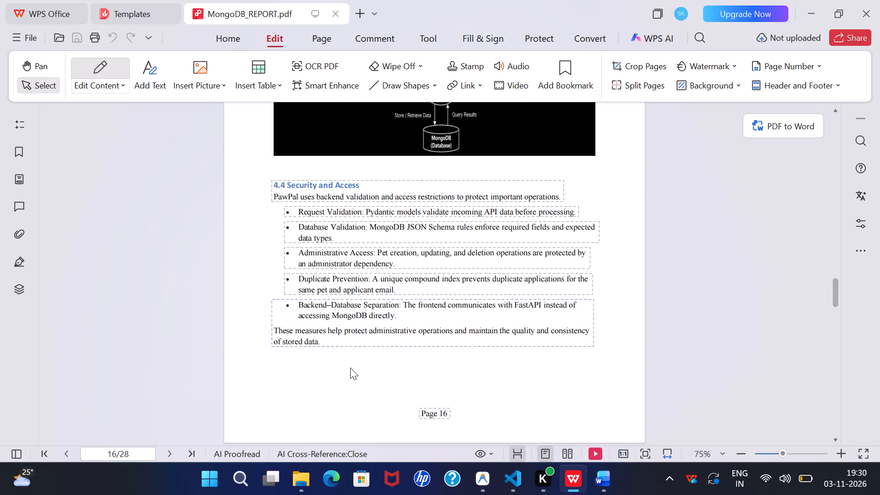
click(600, 472)
scroll(412, 390, down, 2)
click(582, 482)
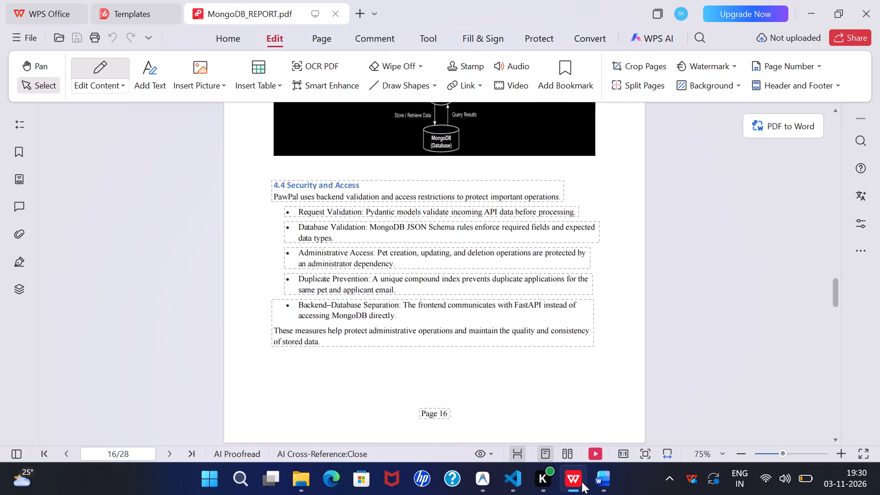
Compare the Chapter 5 opening and sections 5.1 and 5.2 in MongoDB_REPORT.pdf with the same parts of the Word report.
scroll(407, 352, down, 1)
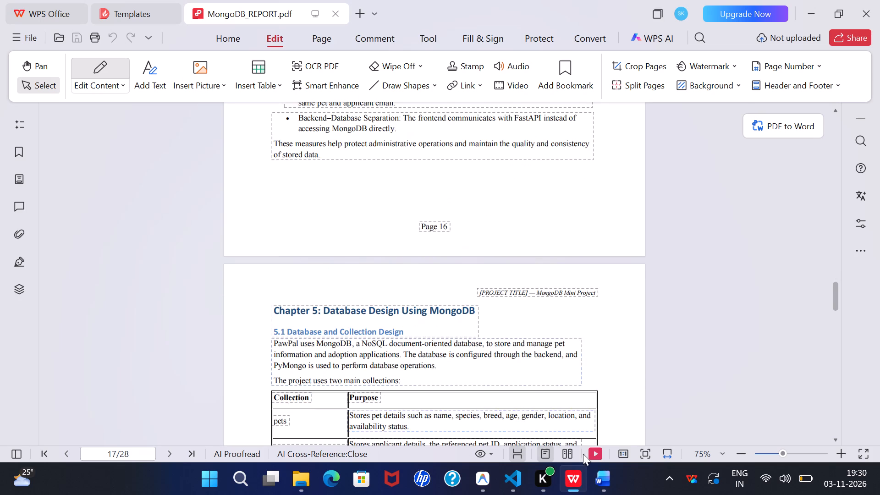
click(585, 484)
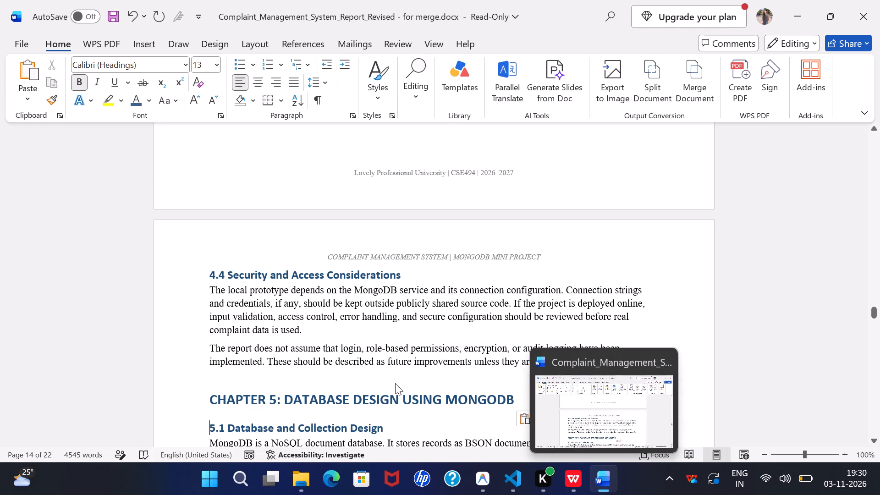
scroll(395, 383, down, 2)
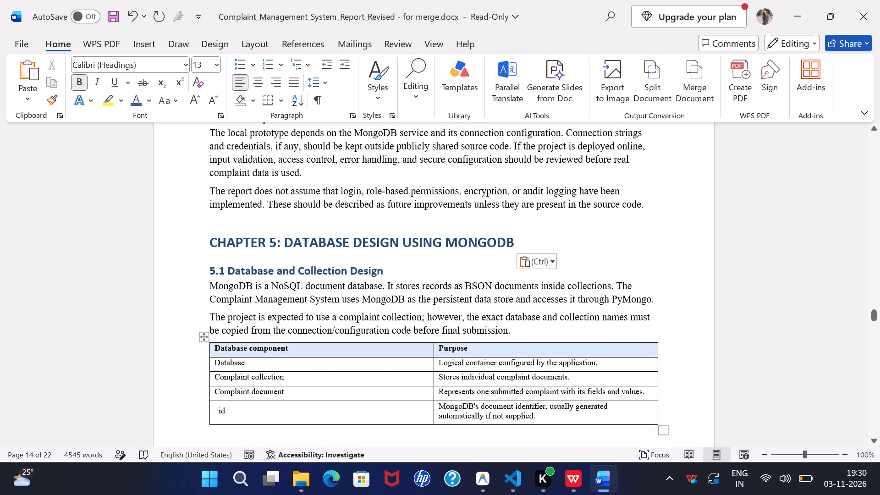
scroll(337, 262, down, 2)
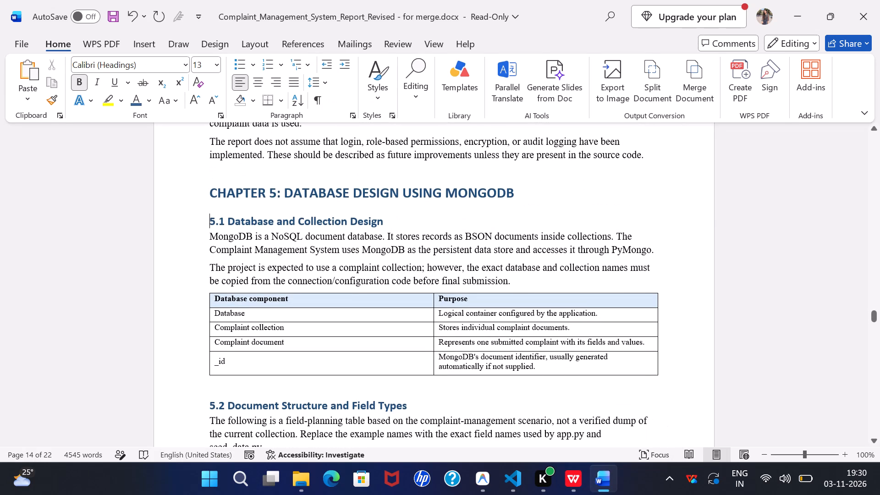
click(566, 474)
scroll(402, 387, down, 1)
scroll(402, 387, up, 1)
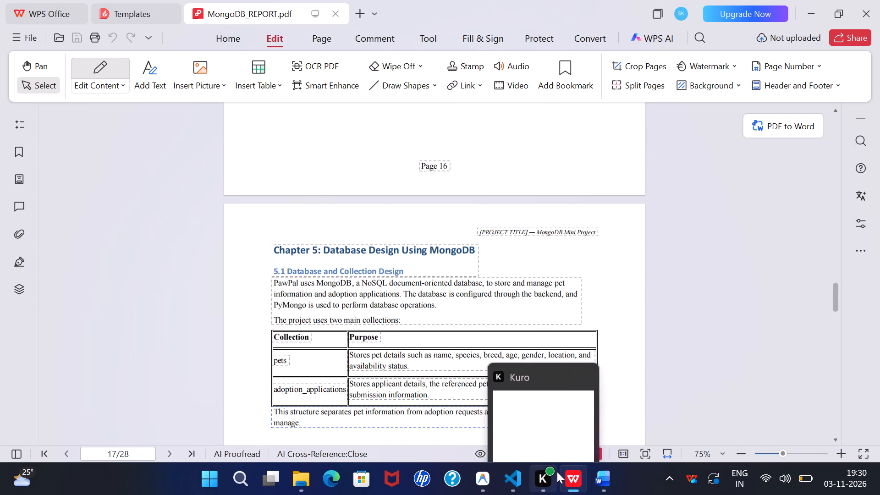
click(605, 477)
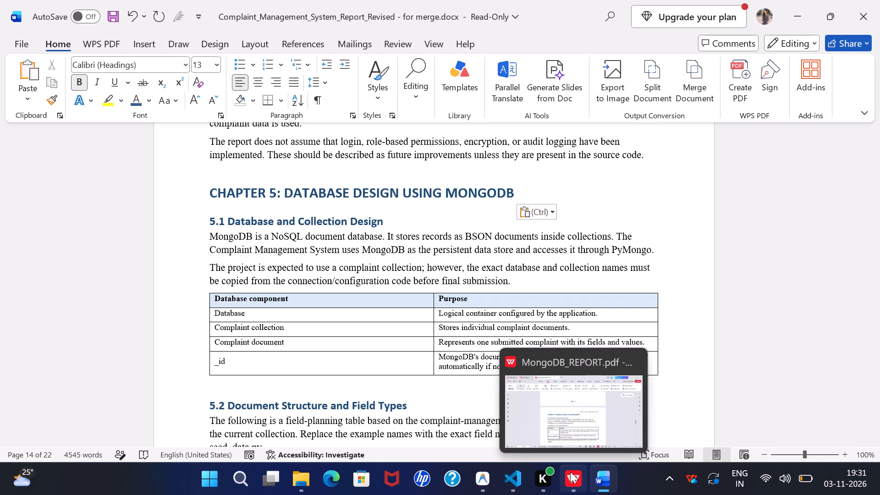
click(571, 473)
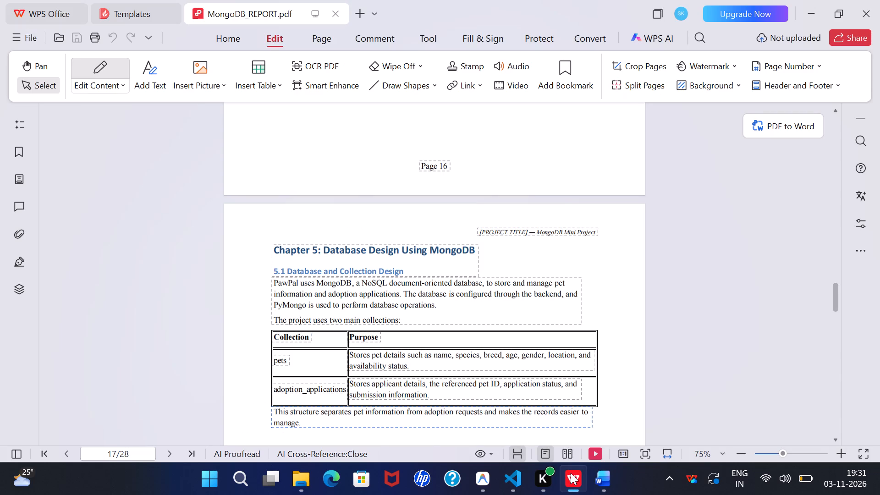
click(599, 487)
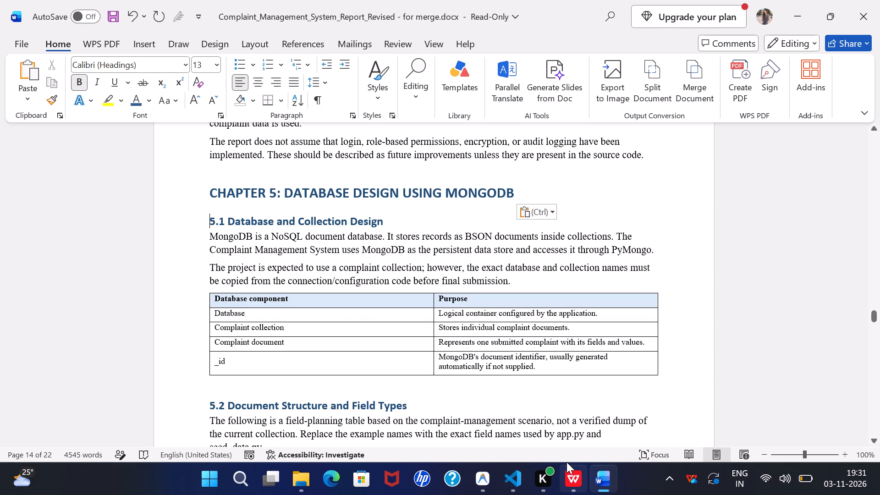
scroll(397, 381, down, 1)
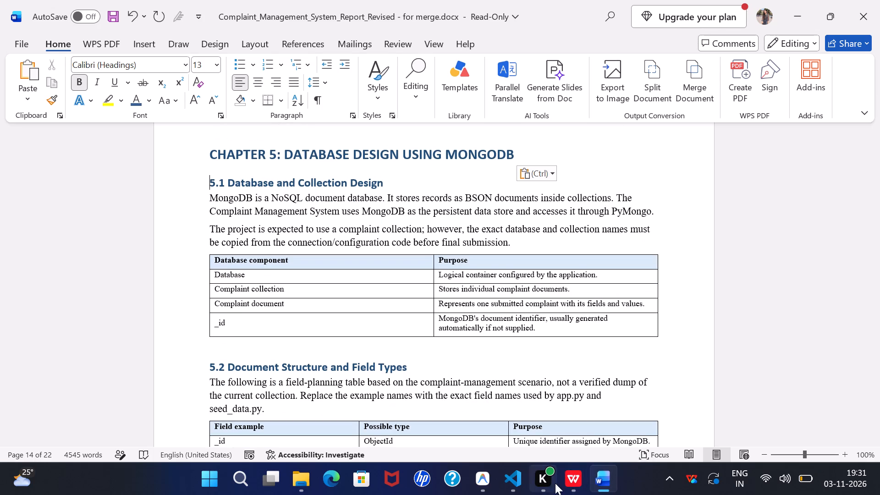
click(569, 484)
scroll(387, 377, down, 1)
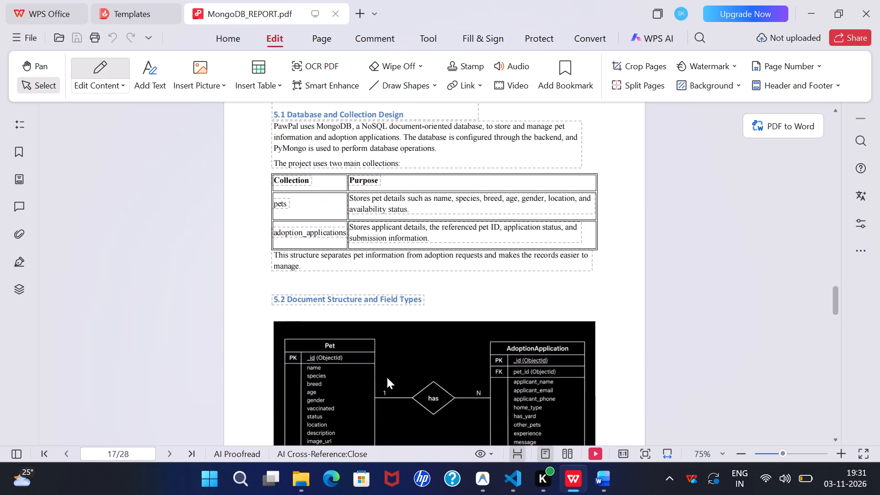
click(626, 478)
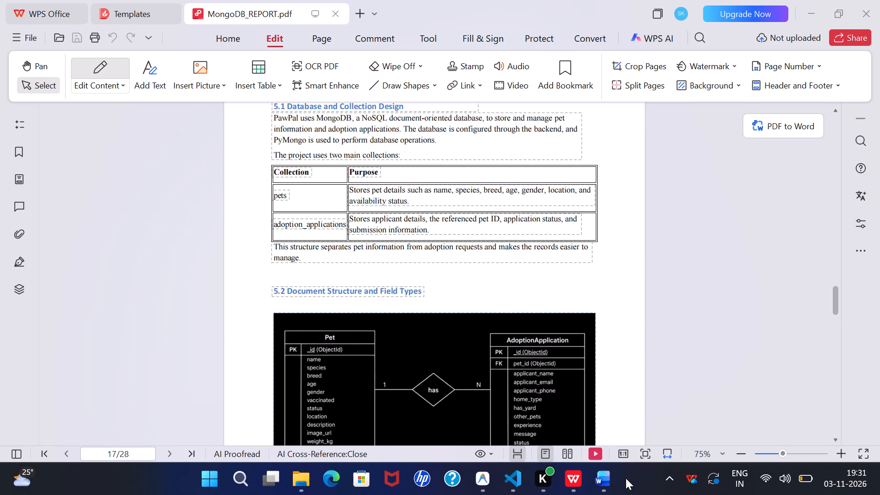
click(598, 487)
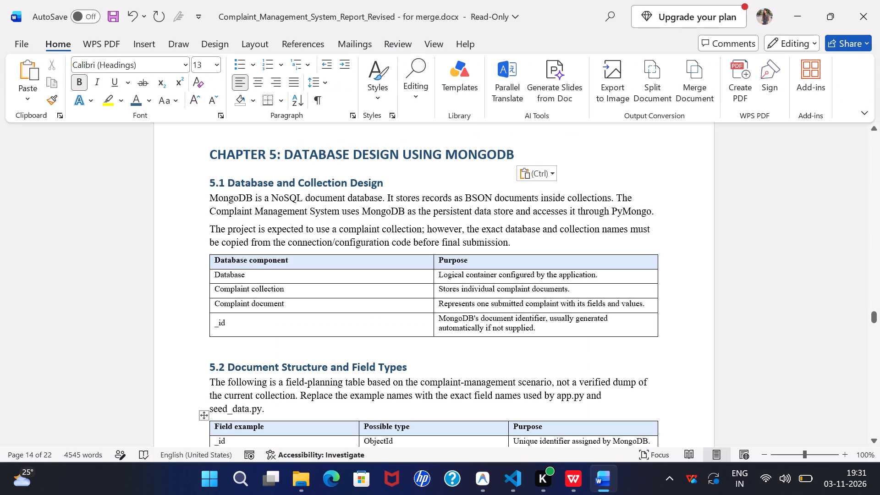
scroll(425, 392, down, 2)
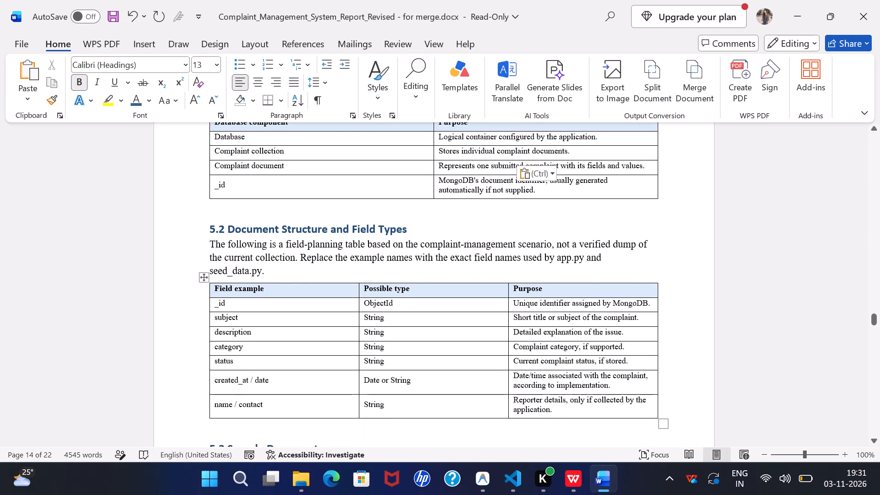
scroll(425, 392, down, 1)
click(575, 487)
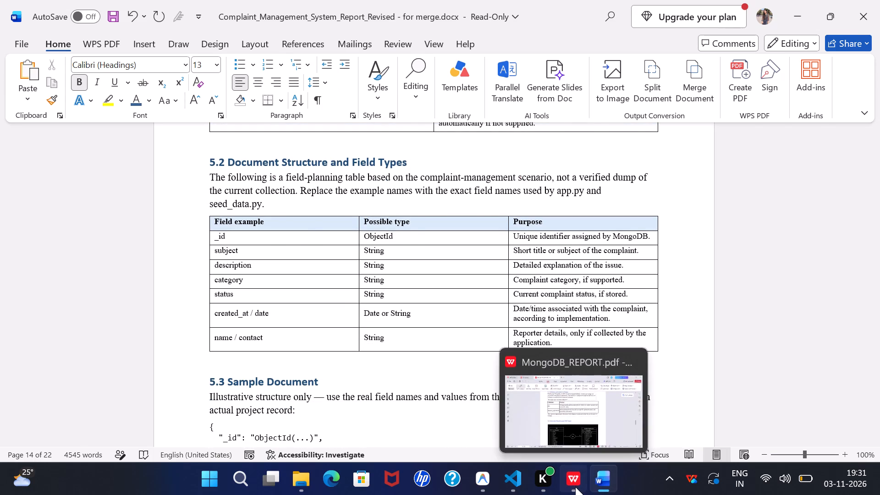
In the Word report, add blank lines above the 5.3 Sample Document heading and trim the extras to one blank line below the table.
click(615, 483)
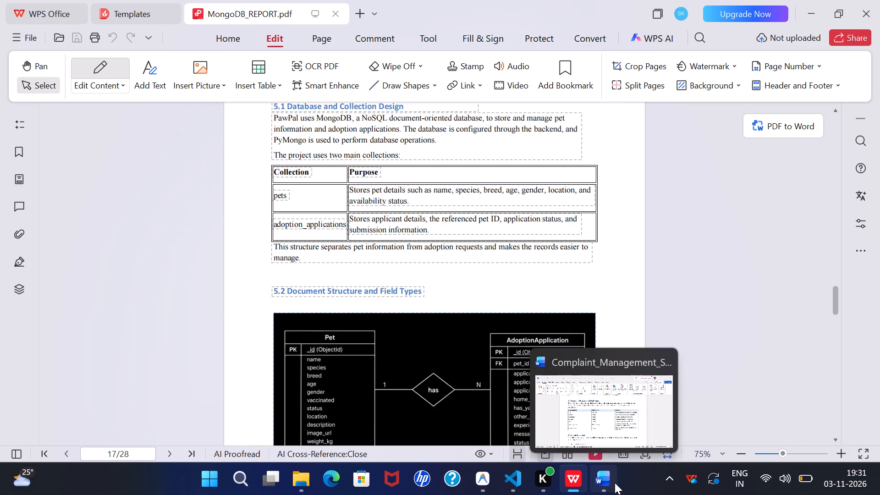
scroll(431, 381, down, 1)
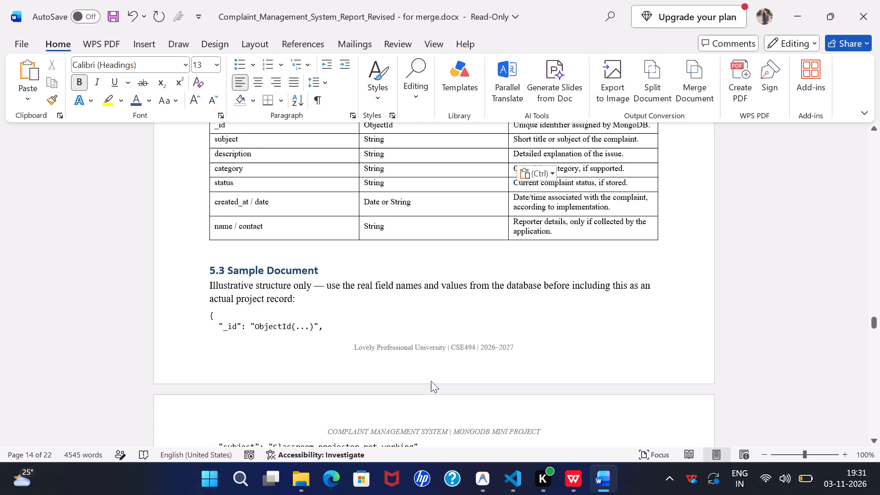
click(209, 268)
key(Return)
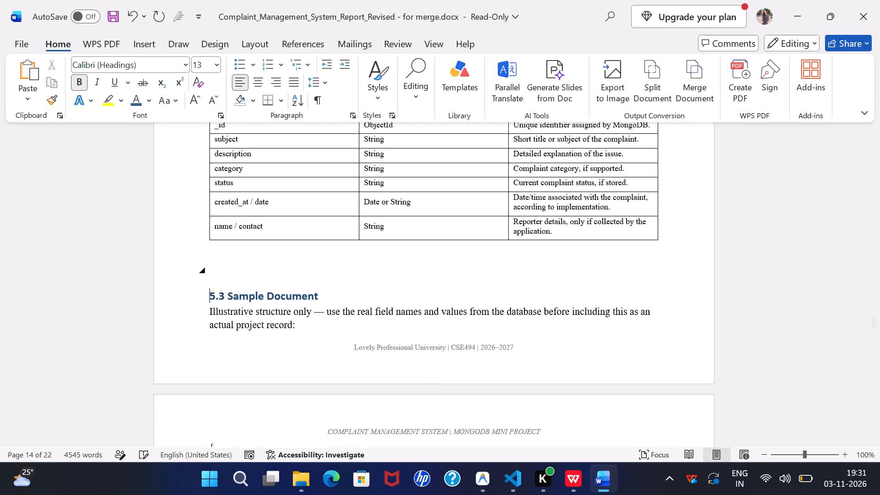
key(Return)
click(219, 372)
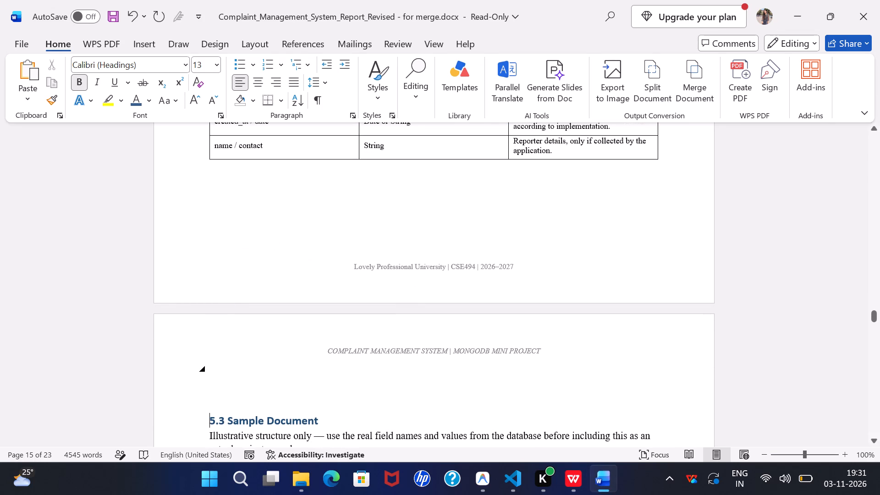
key(BackSpace)
key(BackSpace)
click(214, 397)
key(BackSpace)
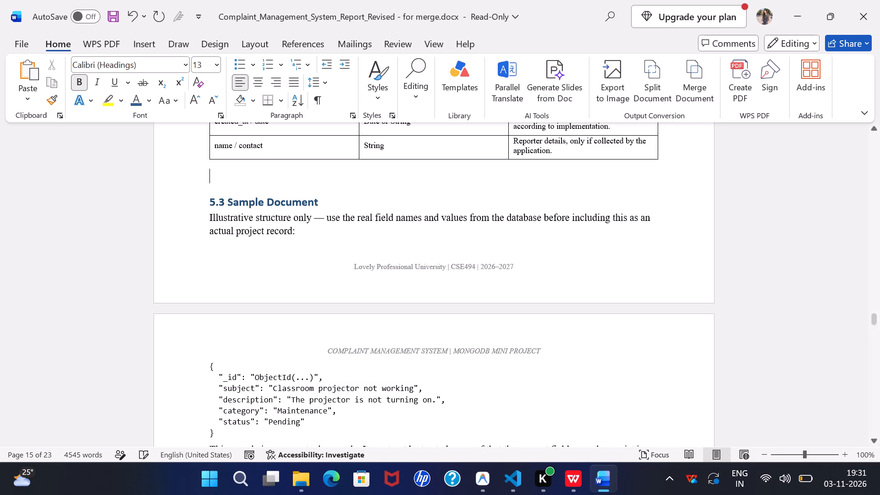
Compare sections 5.3 Sample Document and 5.4 Relationships in the Word report with the same sections in MongoDB_REPORT.pdf.
scroll(251, 448, down, 2)
scroll(239, 346, down, 2)
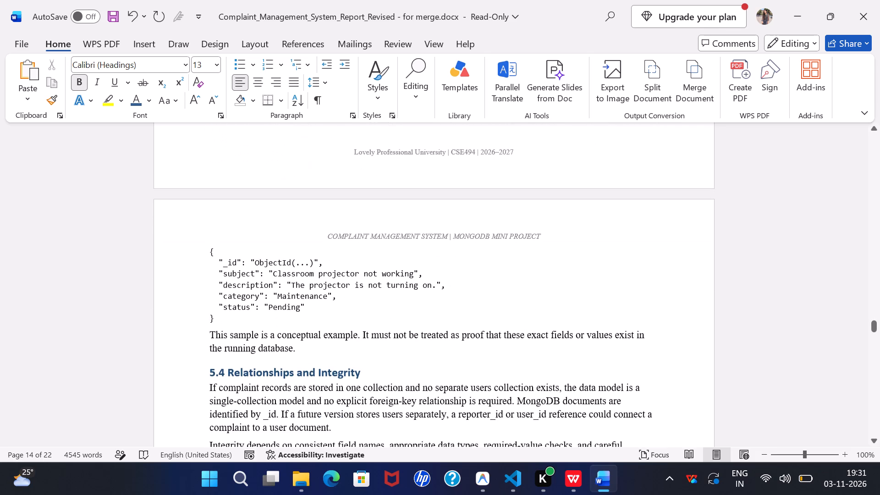
click(577, 480)
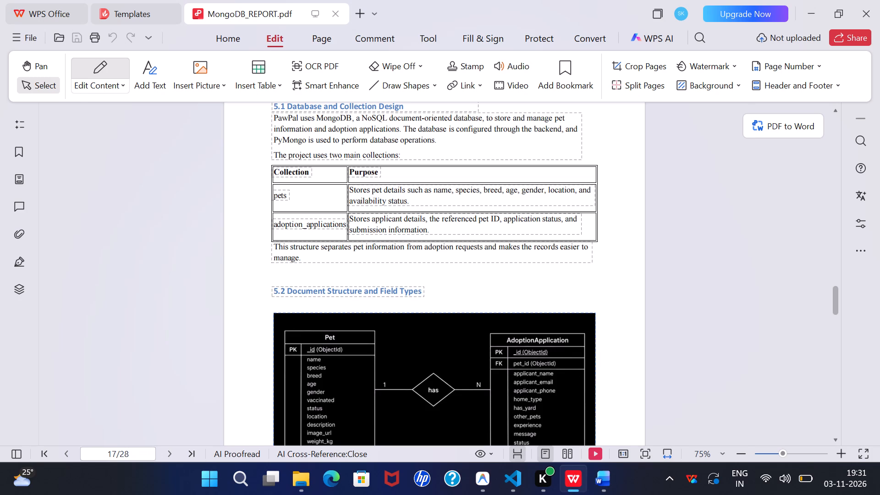
scroll(421, 360, down, 3)
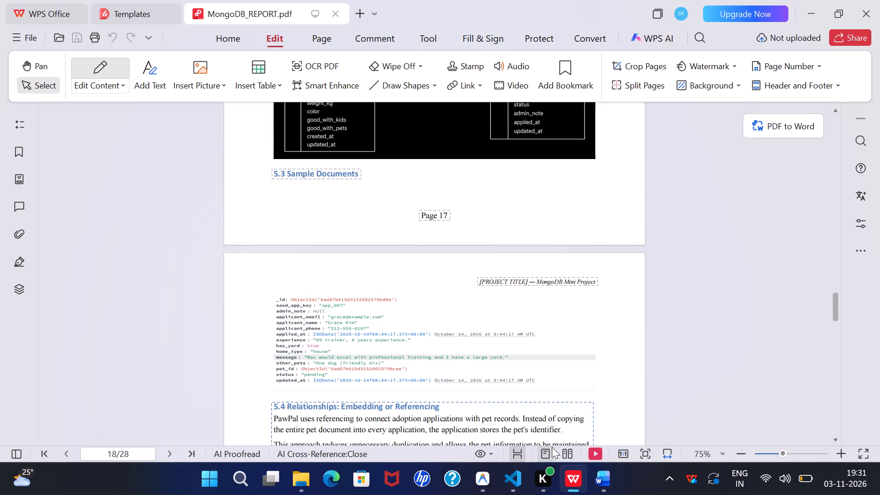
click(608, 475)
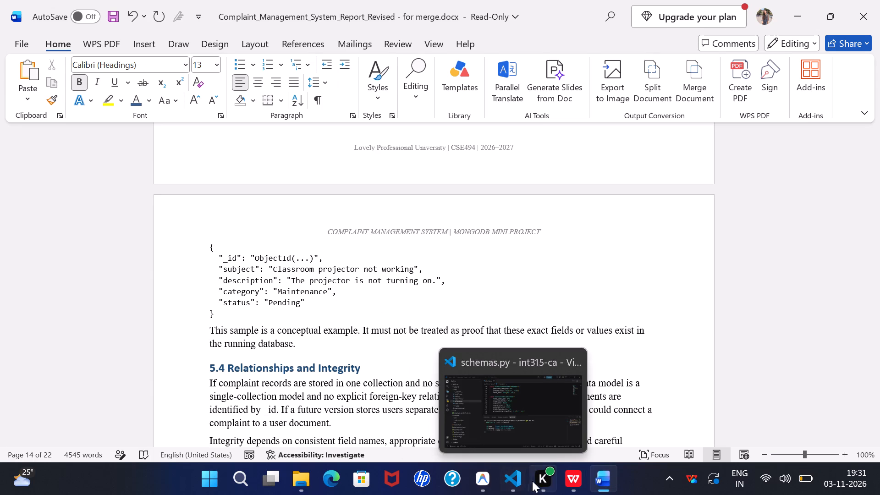
Check the sample document image in MongoDB_REPORT.pdf and delete the JSON code sample of section 5.3 from the Word report.
click(298, 478)
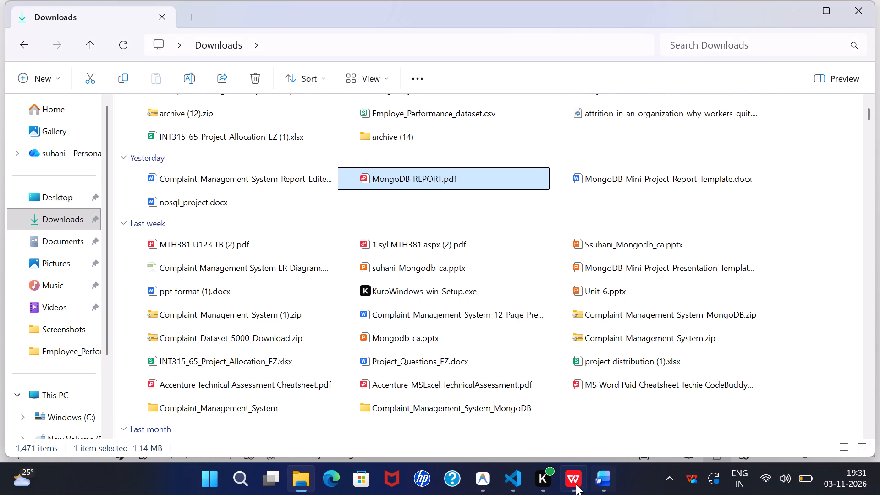
click(625, 487)
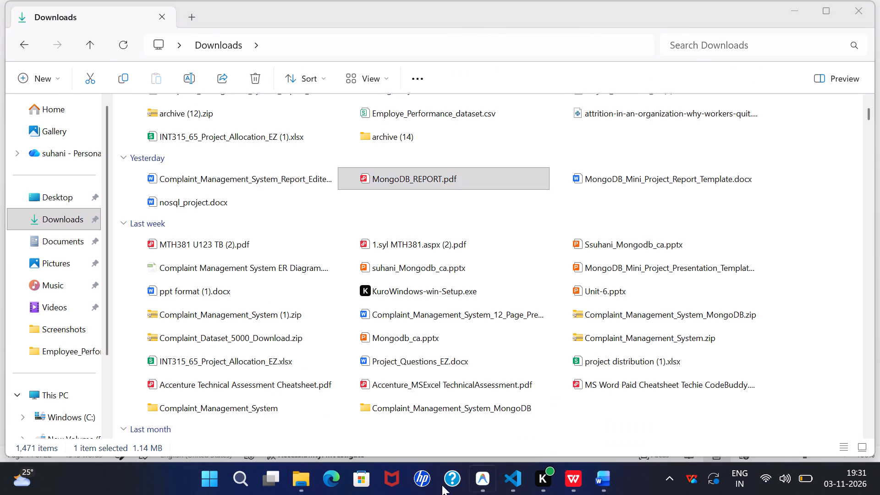
click(575, 489)
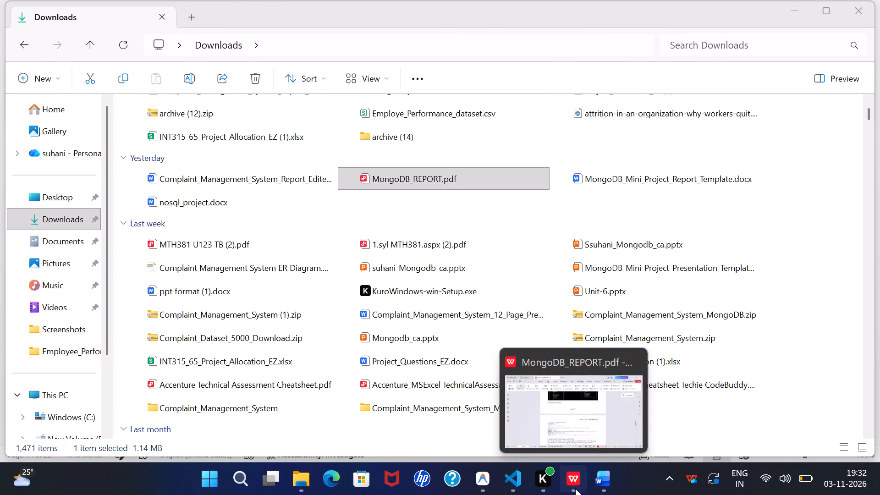
click(402, 355)
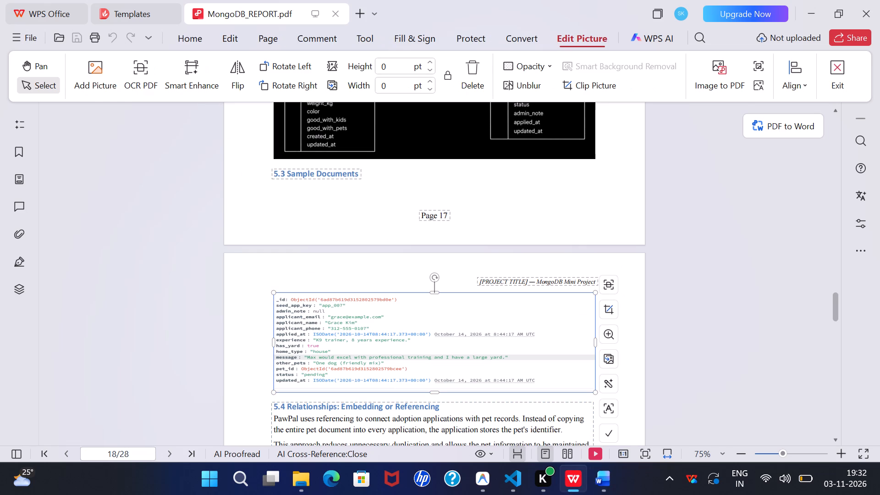
click(596, 486)
click(344, 319)
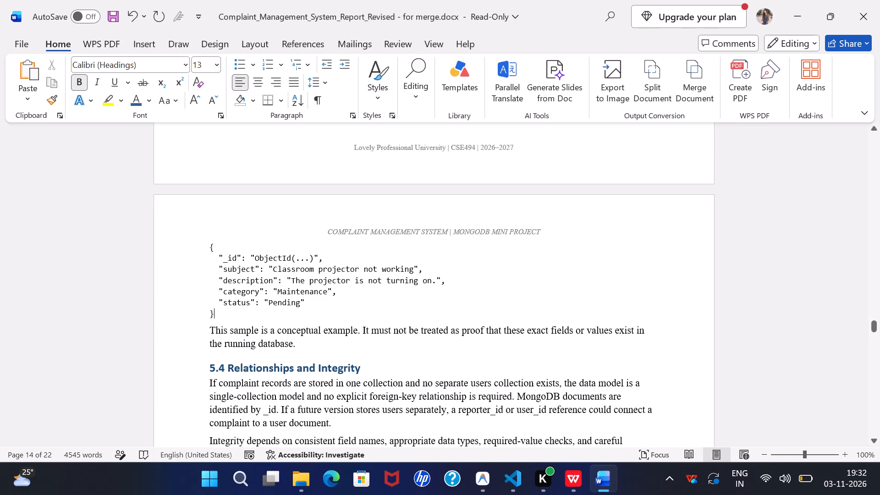
click(313, 267)
drag(211, 248, 258, 310)
key(BackSpace)
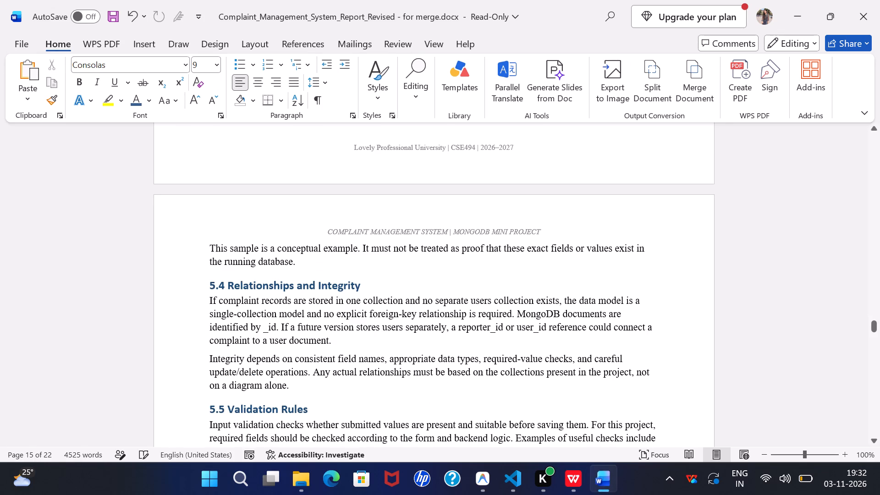
Search the computer for "mongo" and open MongoDB Compass.
click(25, 46)
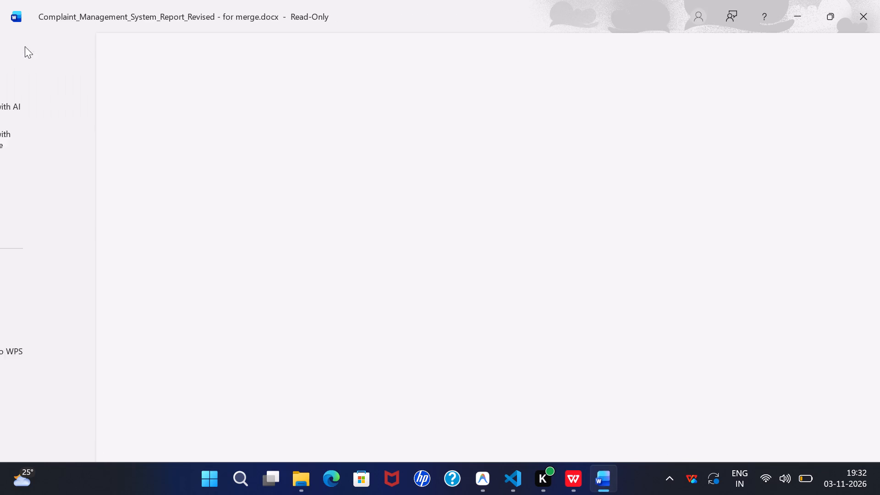
click(200, 482)
click(334, 52)
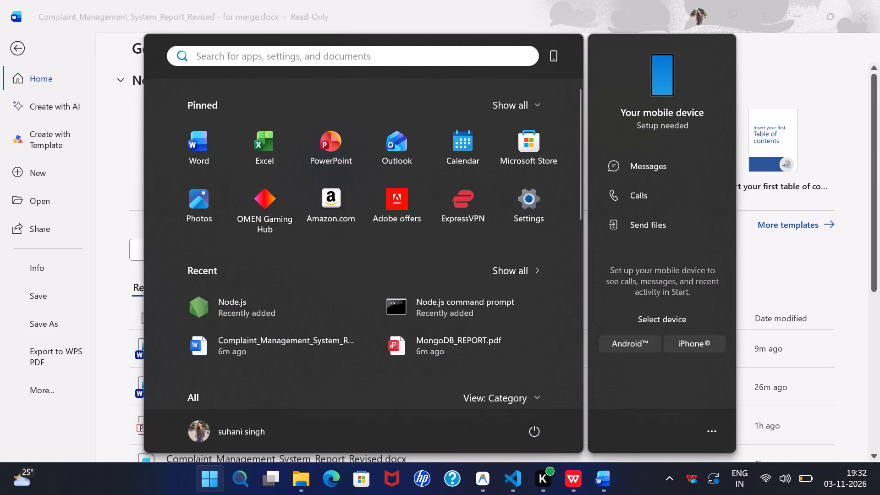
text(mongo)
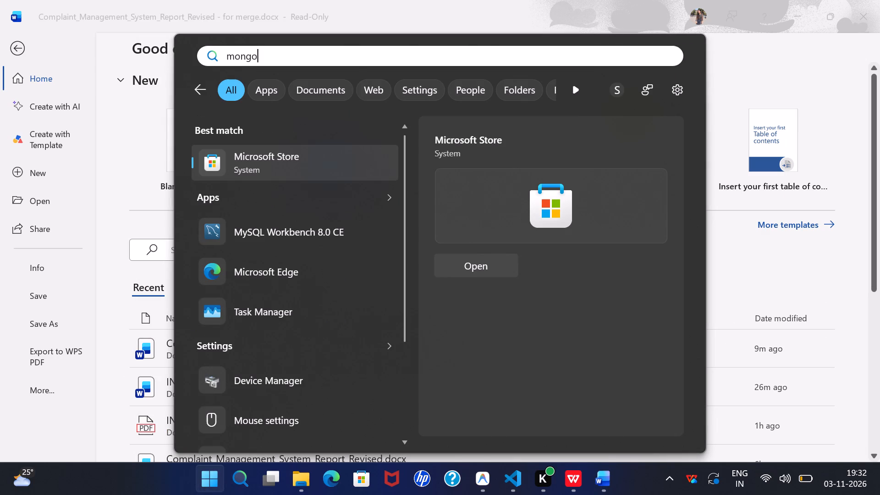
click(308, 175)
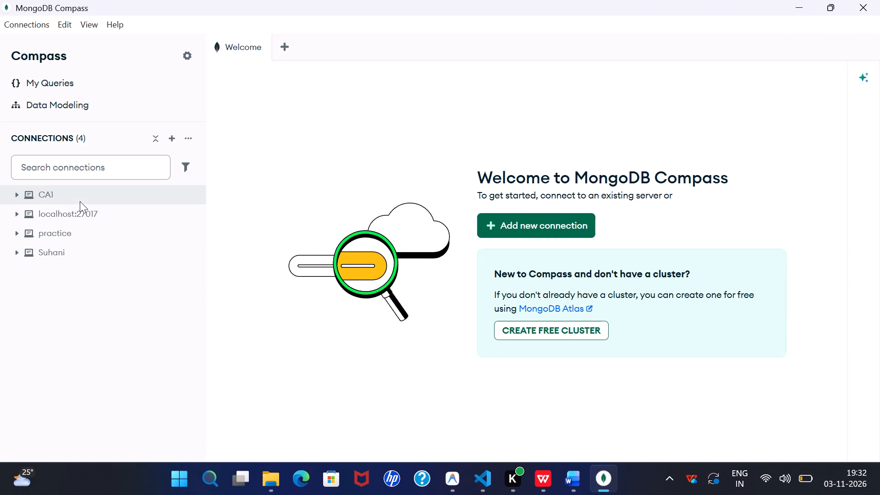
Add, save and connect a new MongoDB connection with the URI mongodb://localhost:27017/.
click(65, 217)
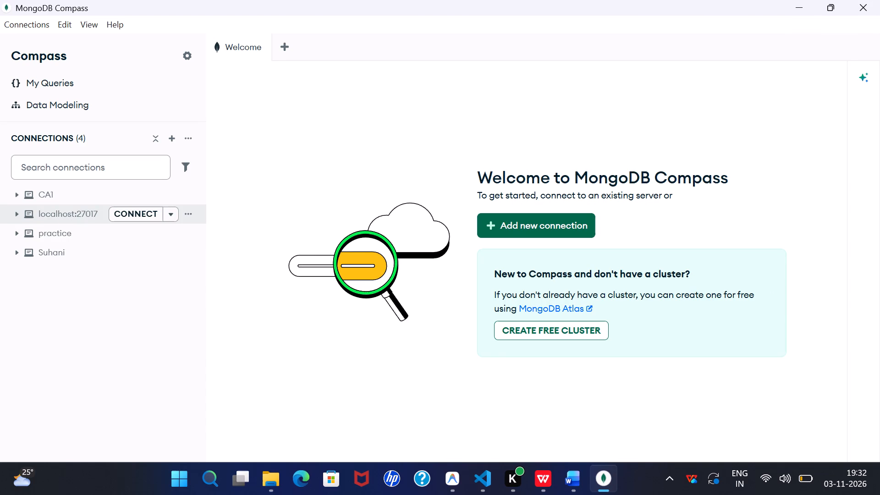
click(61, 193)
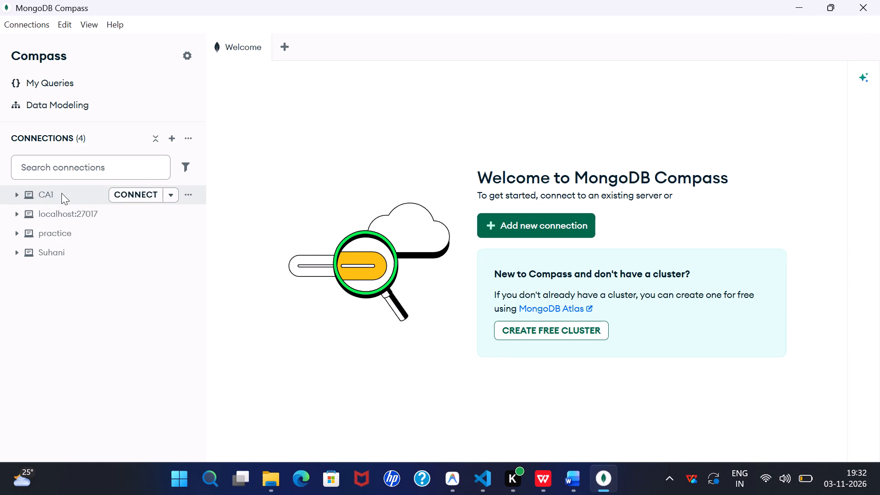
click(181, 189)
click(294, 322)
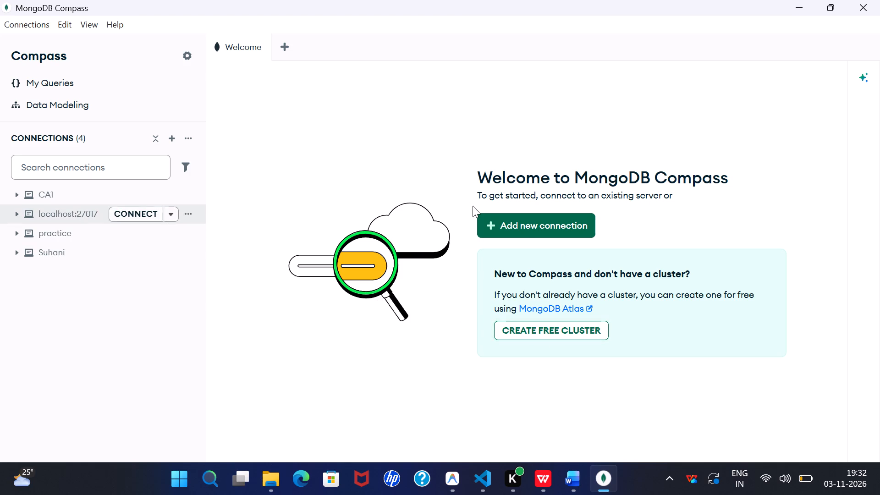
click(523, 224)
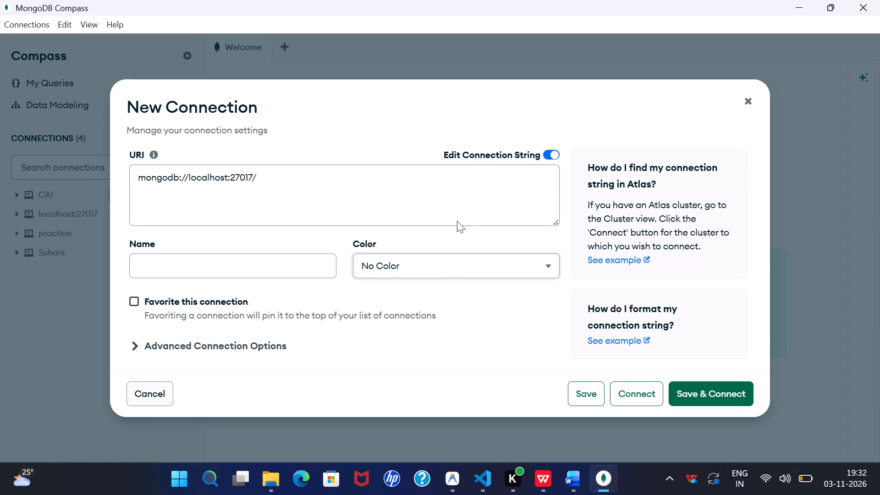
click(732, 396)
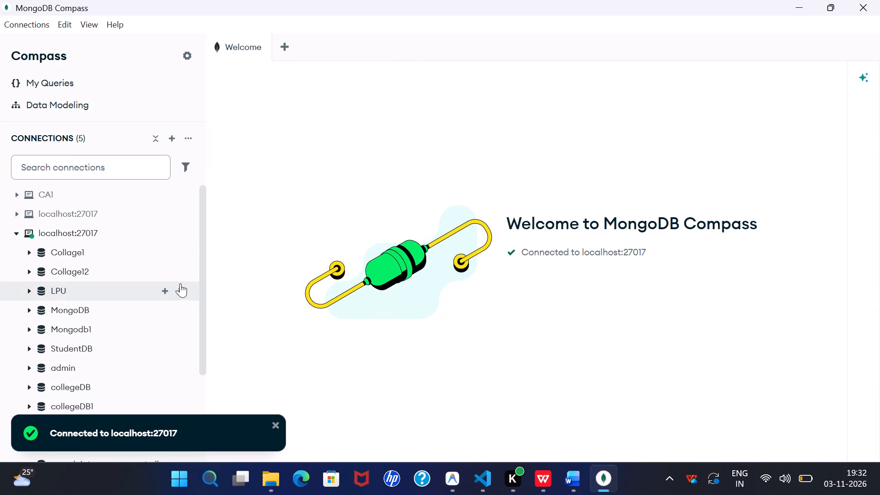
Open the complaints collection of the complaint_management database and copy a screenshot of its first document, the Delivery complaint.
scroll(113, 222, down, 2)
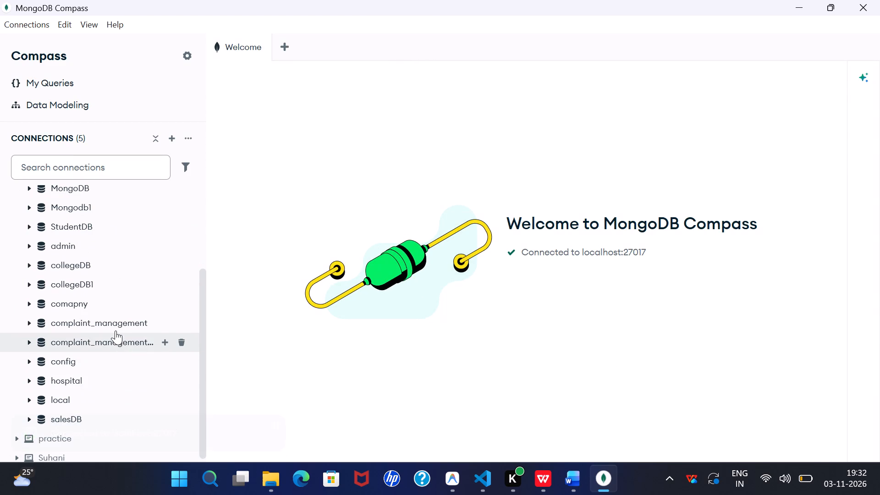
click(115, 330)
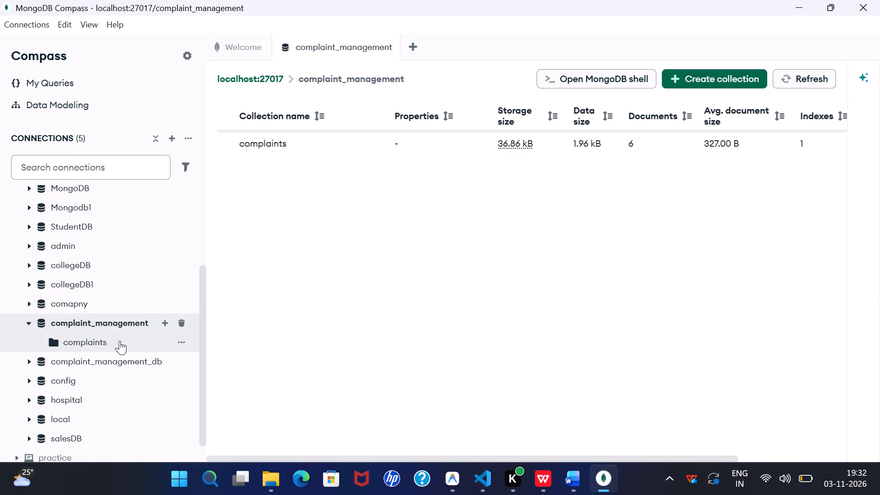
click(120, 341)
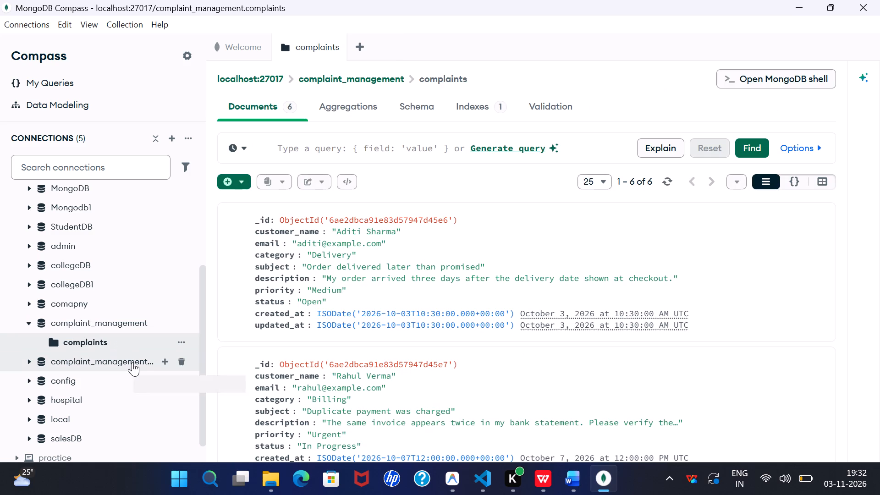
key(Print)
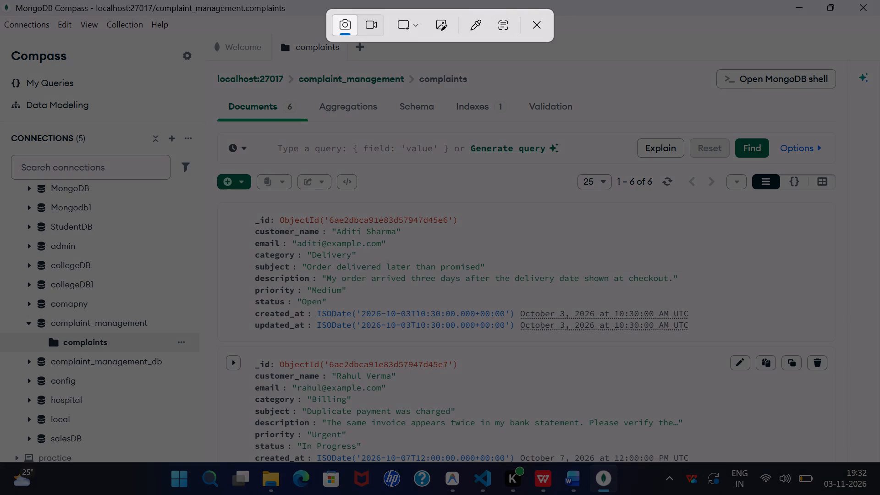
click(216, 158)
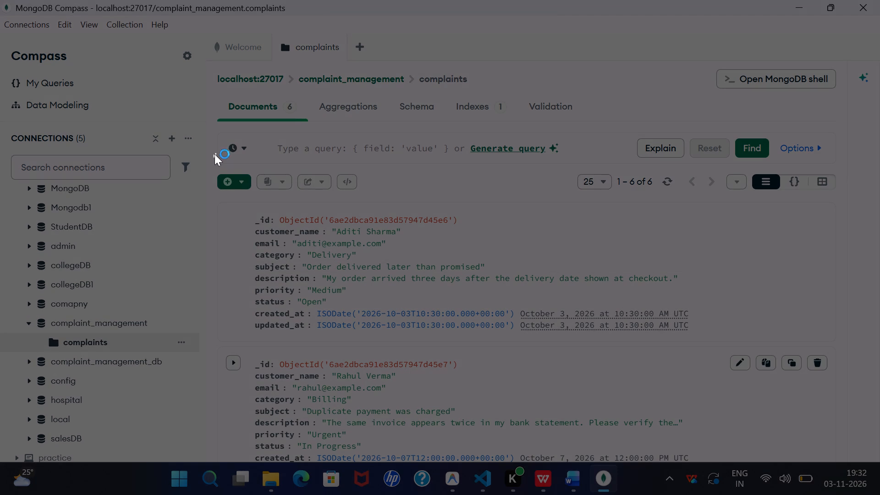
key(Print)
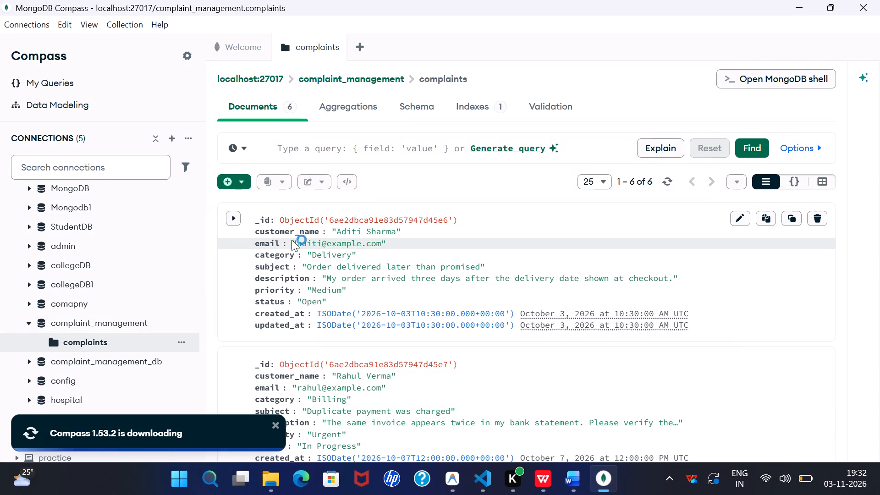
drag(227, 207, 758, 372)
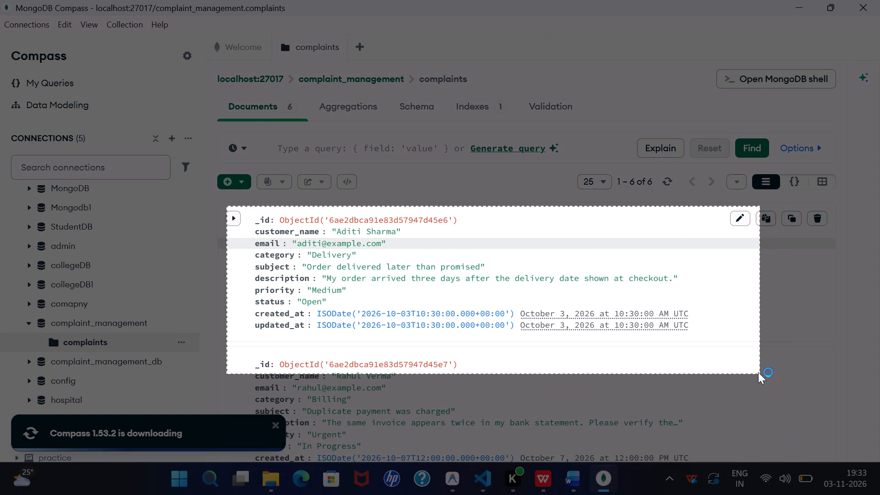
drag(758, 372, 709, 336)
key(ctrl+c)
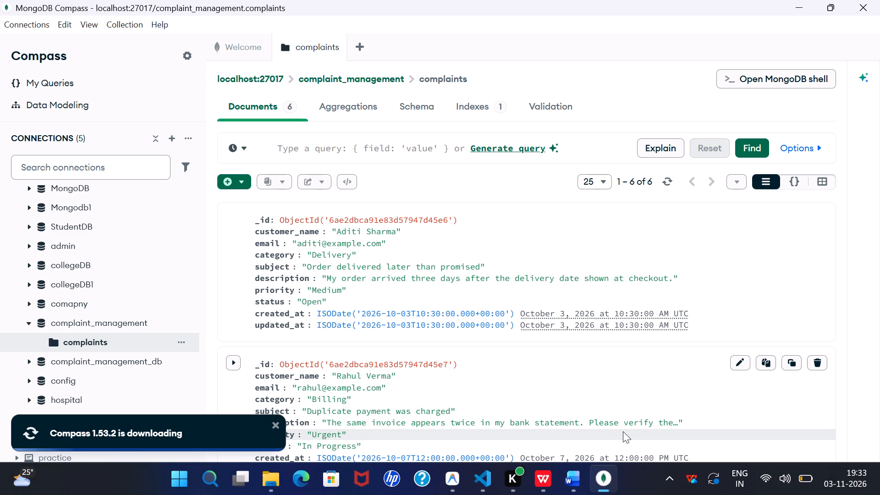
scroll(625, 418, down, 1)
In the Word report, paste the document screenshot above the "This sample is a conceptual example" paragraph and narrow it slightly.
click(577, 479)
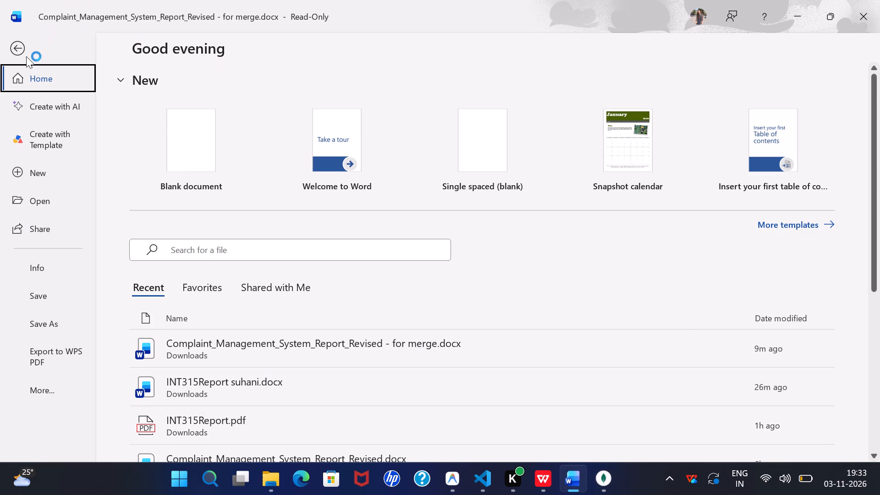
click(14, 50)
key(ctrl+v)
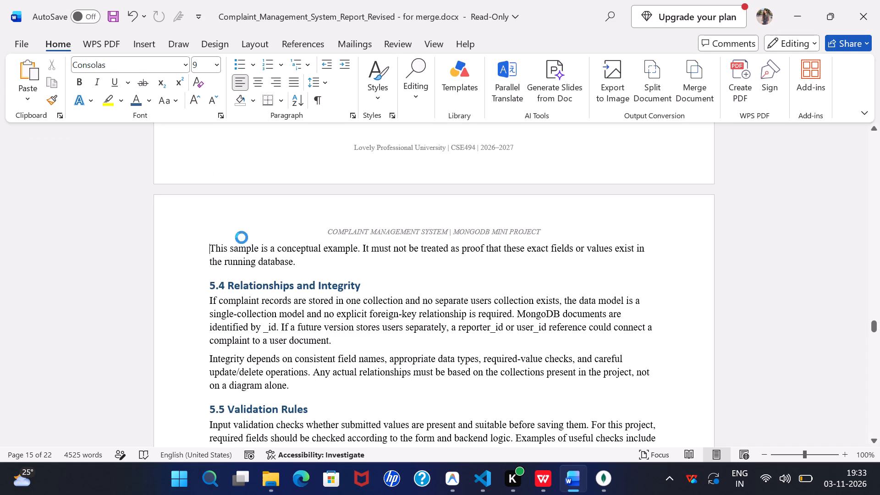
click(356, 288)
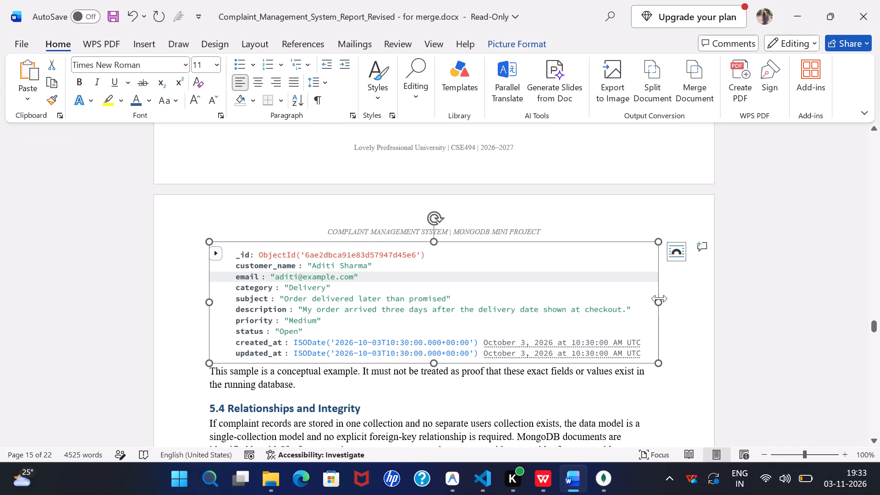
drag(658, 302, 635, 303)
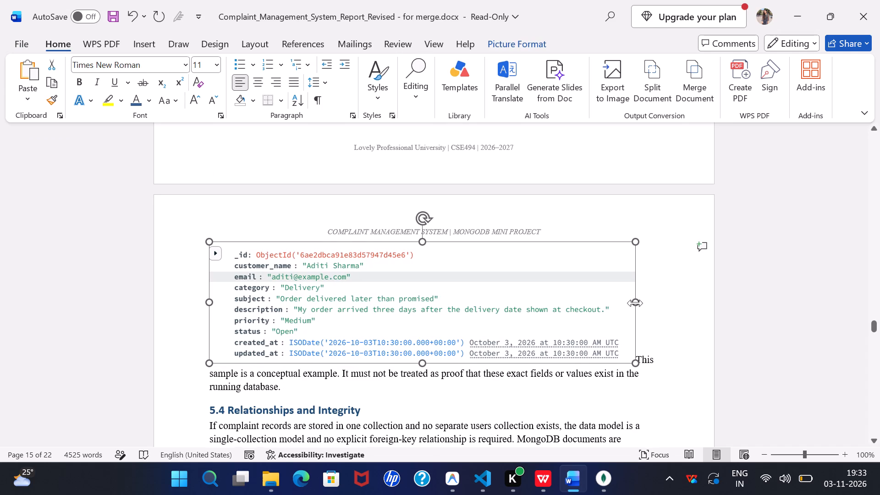
click(551, 396)
Compare sections 5.4 Relationships, 5.5 Validation Rules and 5.6 Indexes of the Word report with the same sections in MongoDB_REPORT.pdf.
scroll(551, 396, down, 1)
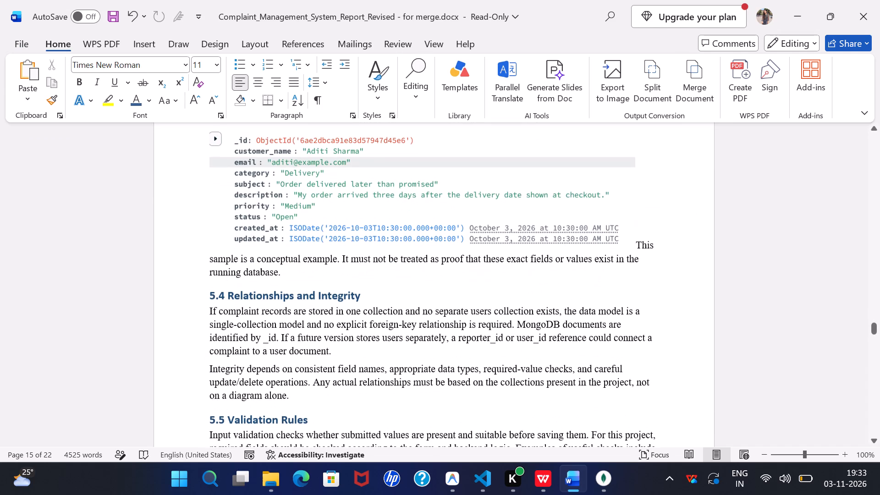
scroll(551, 396, down, 1)
click(549, 475)
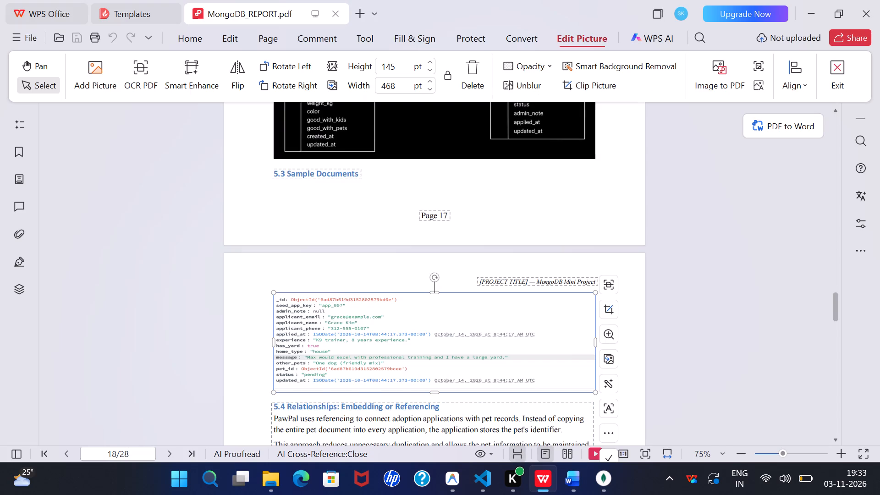
scroll(366, 334, down, 1)
scroll(303, 322, down, 1)
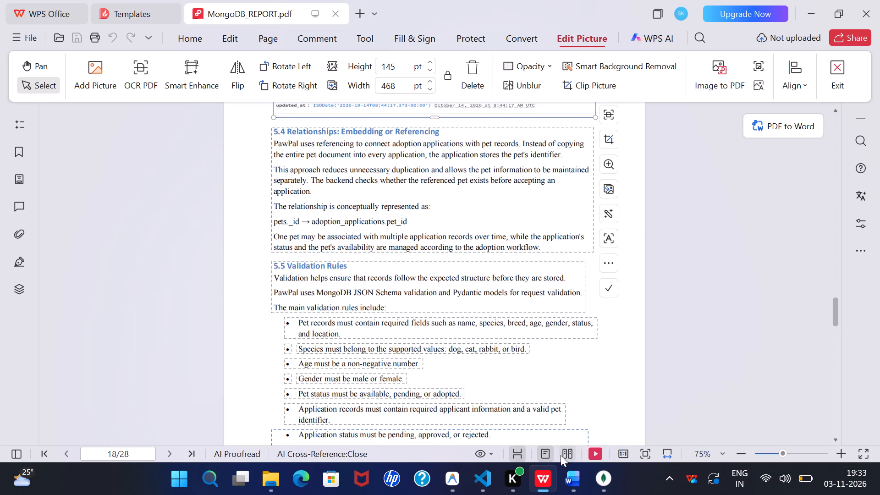
click(576, 472)
scroll(254, 335, down, 1)
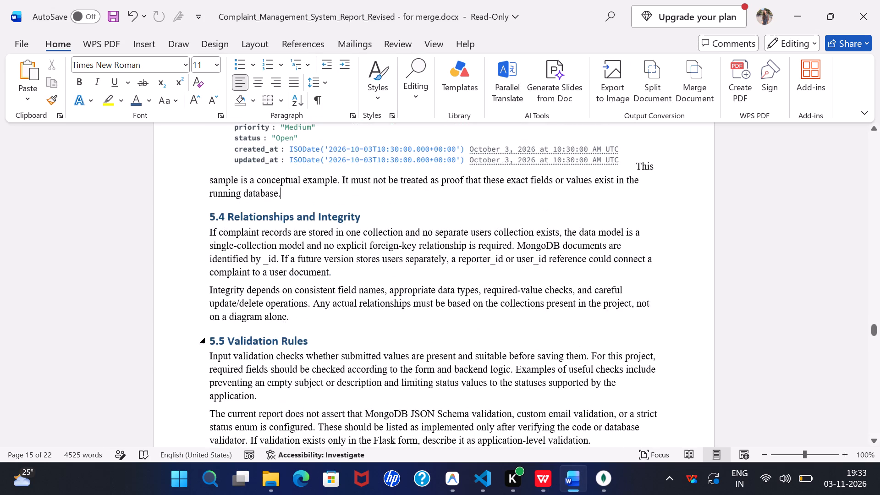
scroll(254, 335, down, 2)
click(544, 477)
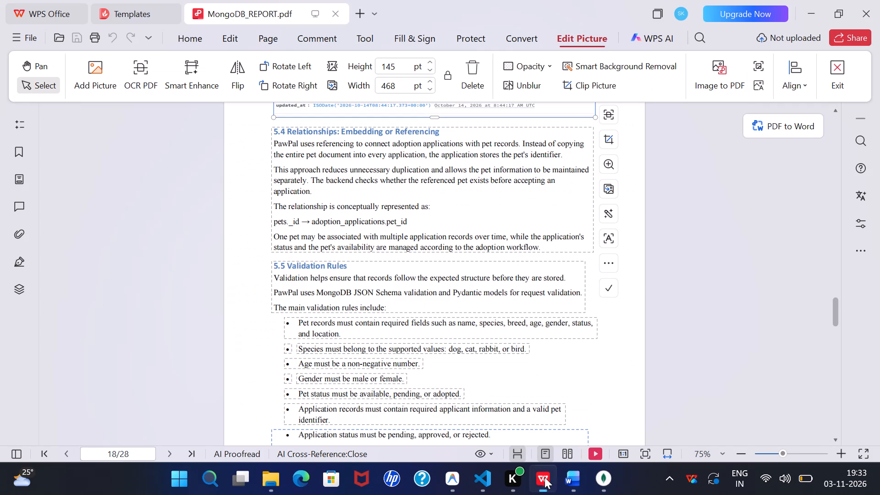
scroll(324, 384, down, 3)
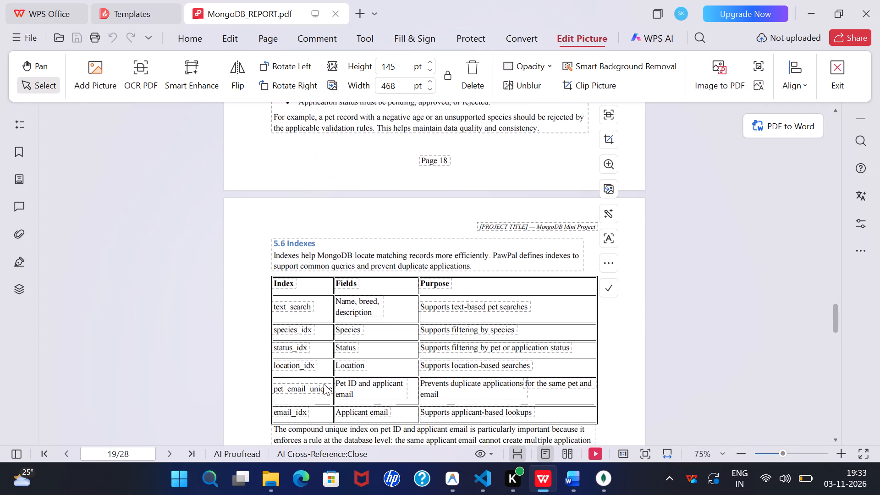
scroll(324, 384, down, 1)
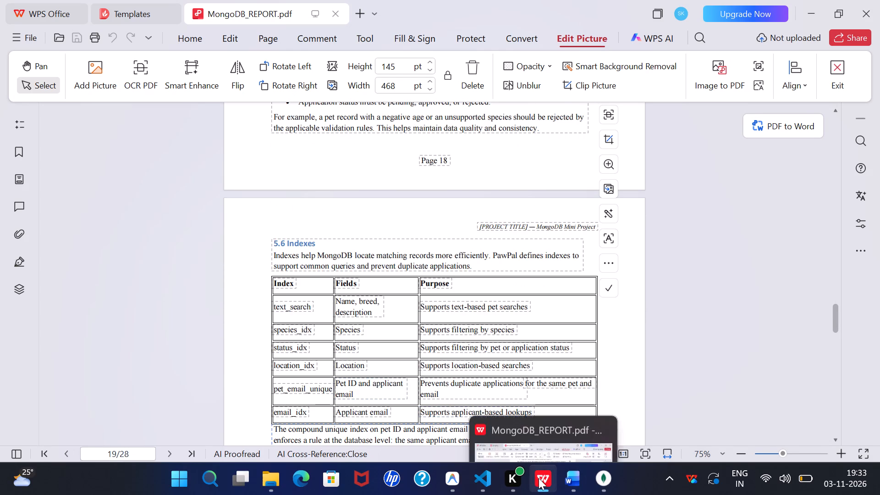
Compare the index table and the opening of Chapter 6, sections 6.1 and 6.2, between the Word report and MongoDB_REPORT.pdf.
click(578, 479)
scroll(308, 423, down, 2)
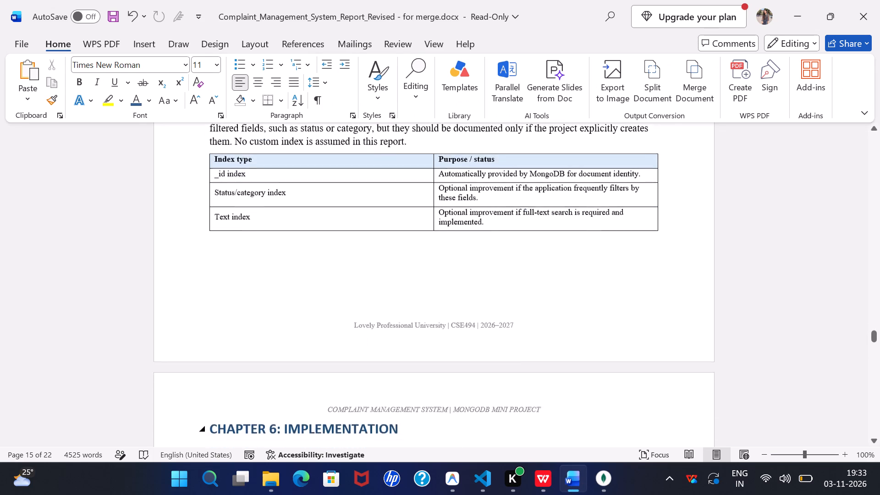
scroll(308, 423, down, 2)
scroll(350, 423, up, 2)
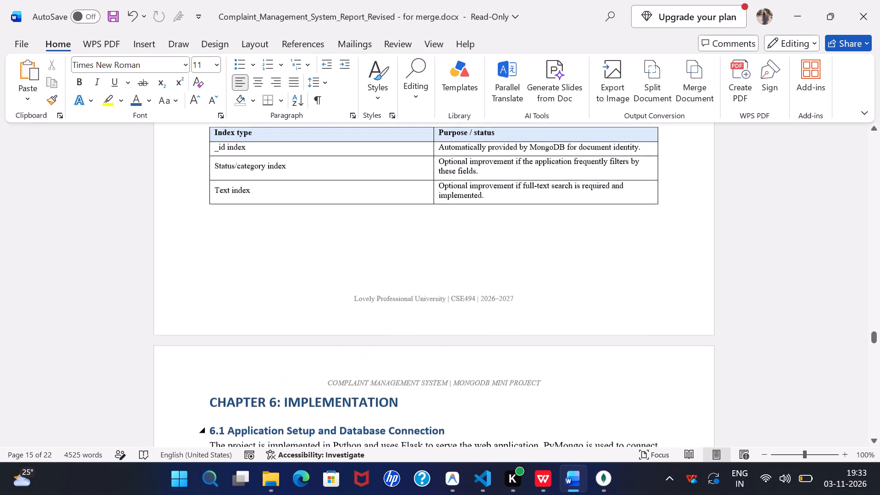
scroll(445, 423, down, 2)
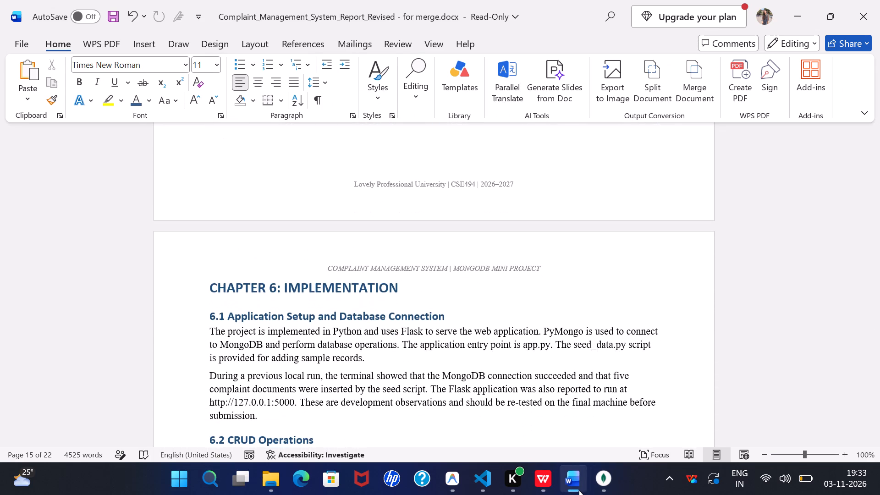
click(541, 484)
scroll(334, 370, down, 1)
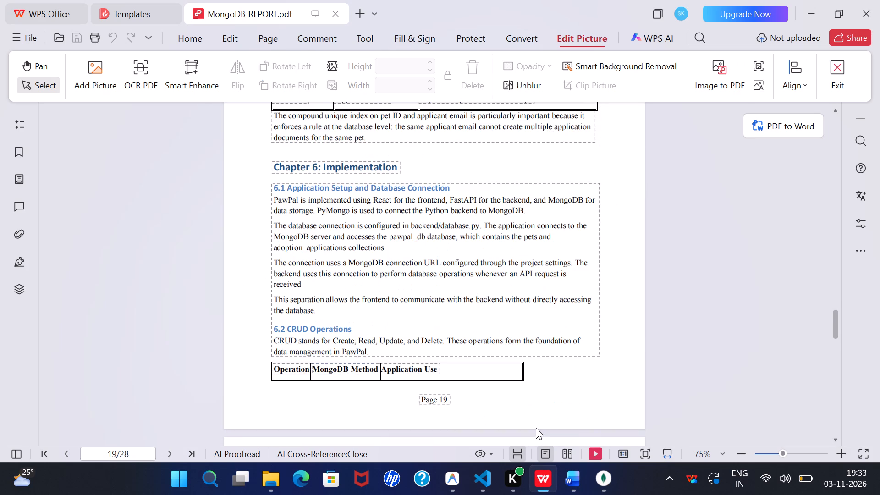
click(578, 471)
scroll(387, 362, down, 1)
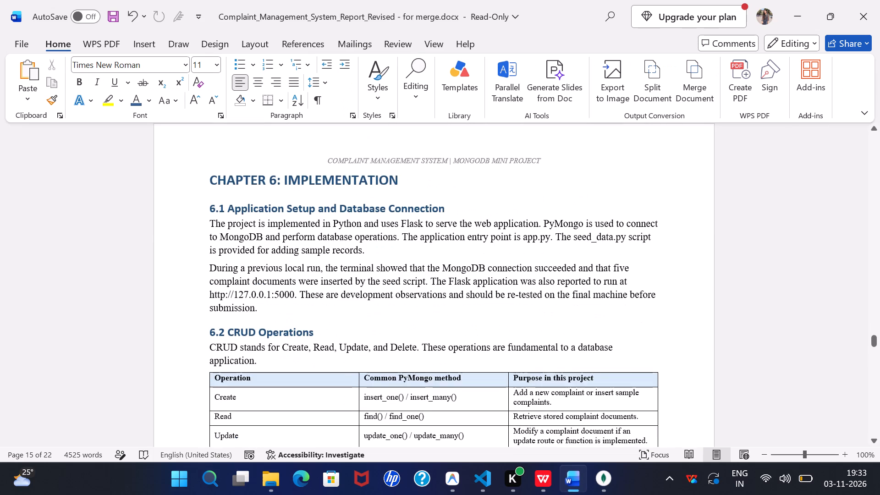
scroll(387, 362, down, 1)
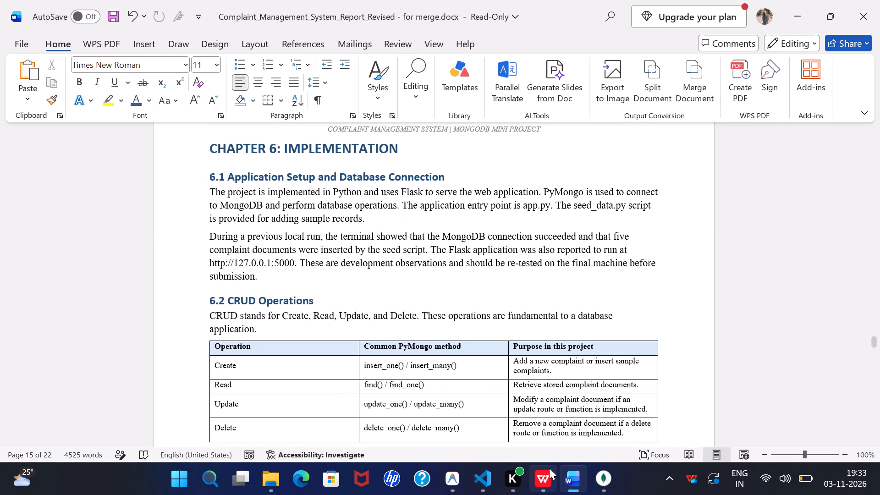
Copy the paragraph starting "The connection uses a MongoDB connection URL" from section 6.1 of MongoDB_REPORT.pdf and return to the Word report.
click(551, 478)
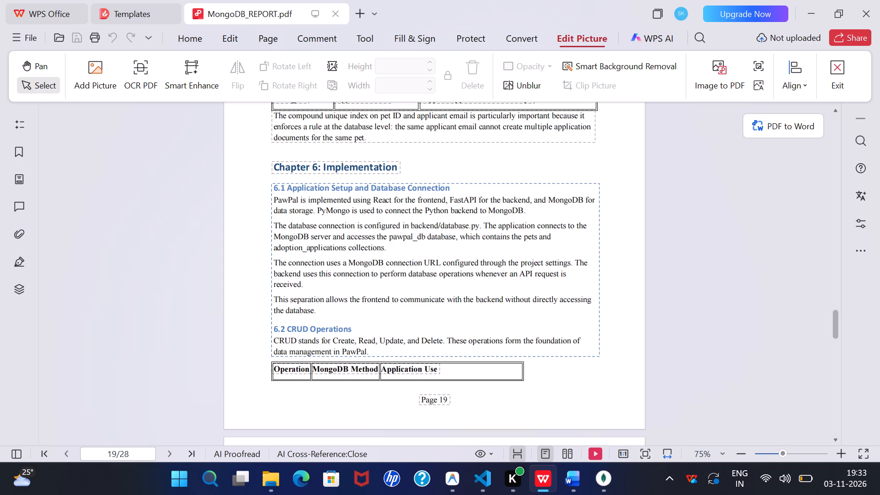
drag(273, 263, 354, 280)
key(ctrl+z)
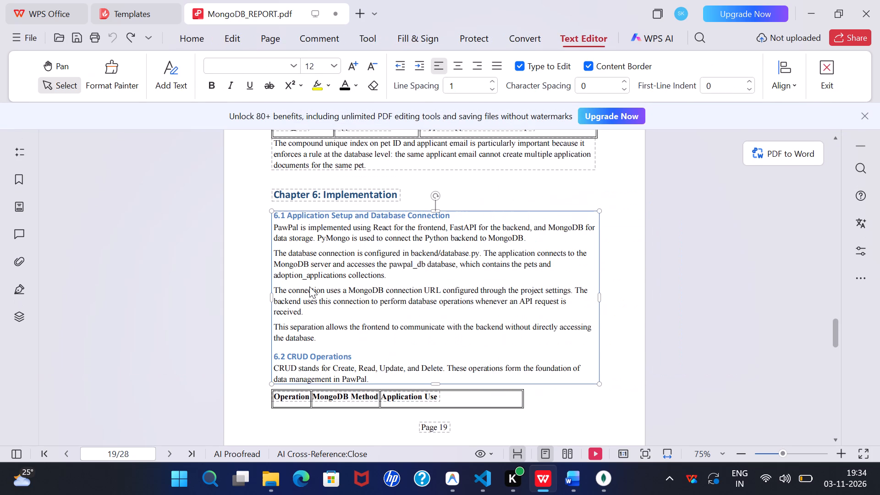
click(307, 312)
drag(276, 293, 332, 313)
click(332, 313)
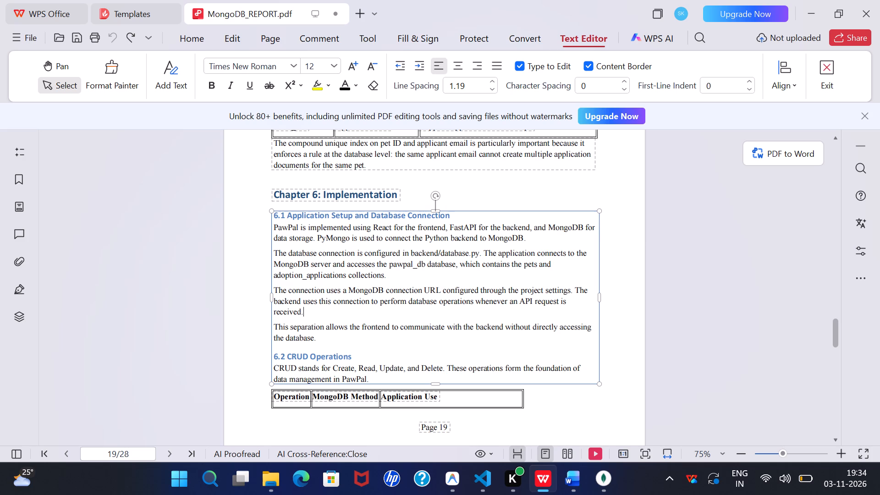
drag(276, 292, 309, 314)
drag(309, 314, 271, 287)
key(ctrl+x)
key(ctrl+z)
key(ctrl+c)
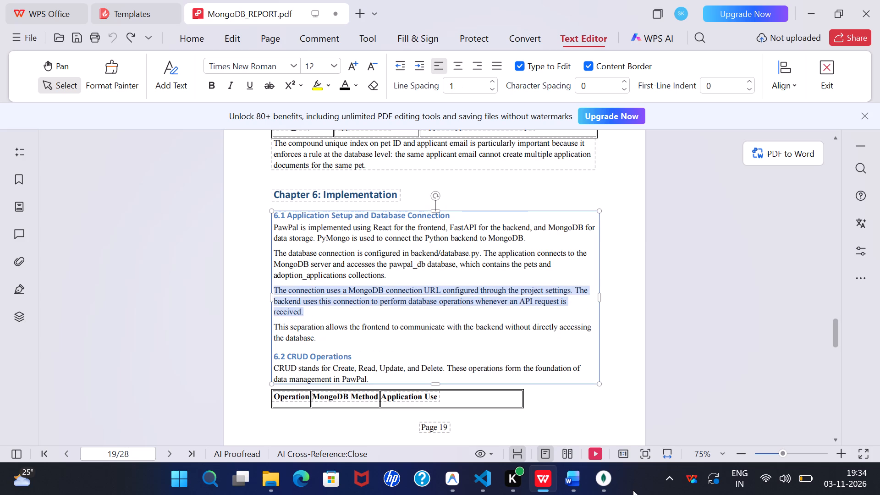
click(578, 474)
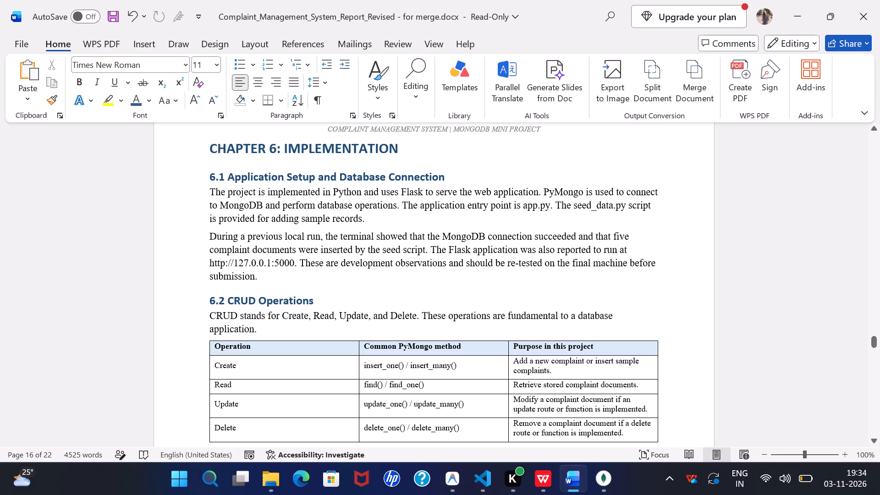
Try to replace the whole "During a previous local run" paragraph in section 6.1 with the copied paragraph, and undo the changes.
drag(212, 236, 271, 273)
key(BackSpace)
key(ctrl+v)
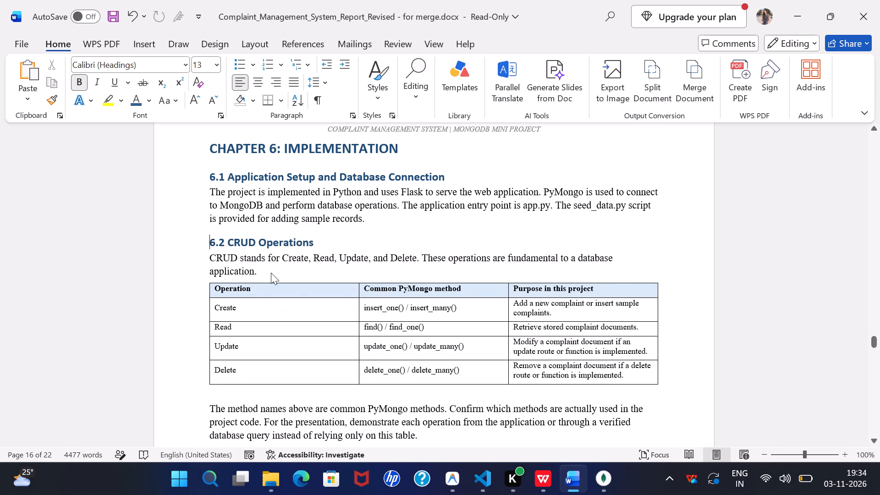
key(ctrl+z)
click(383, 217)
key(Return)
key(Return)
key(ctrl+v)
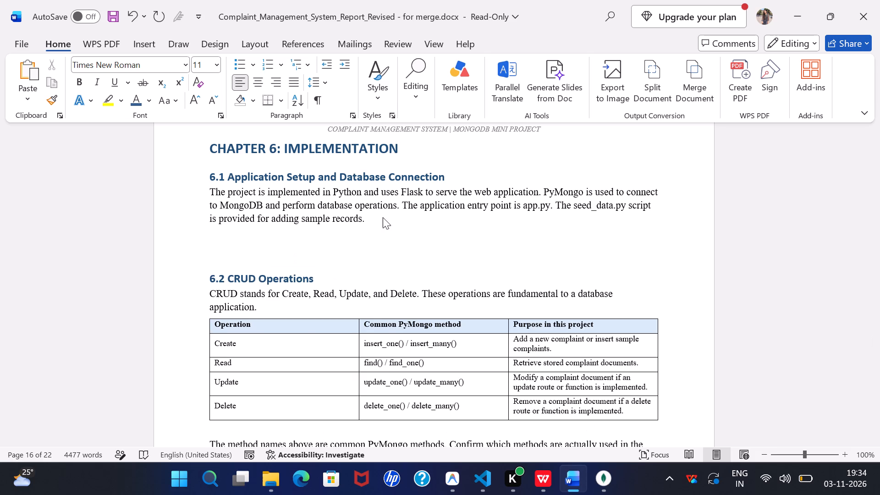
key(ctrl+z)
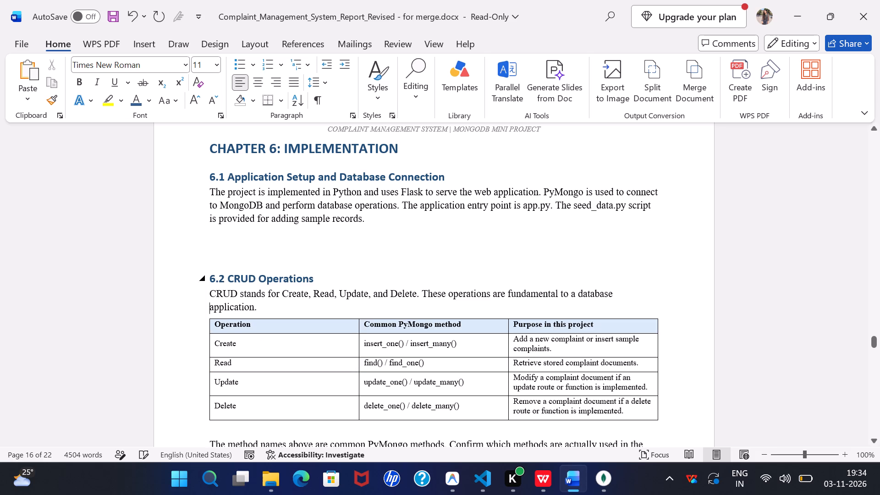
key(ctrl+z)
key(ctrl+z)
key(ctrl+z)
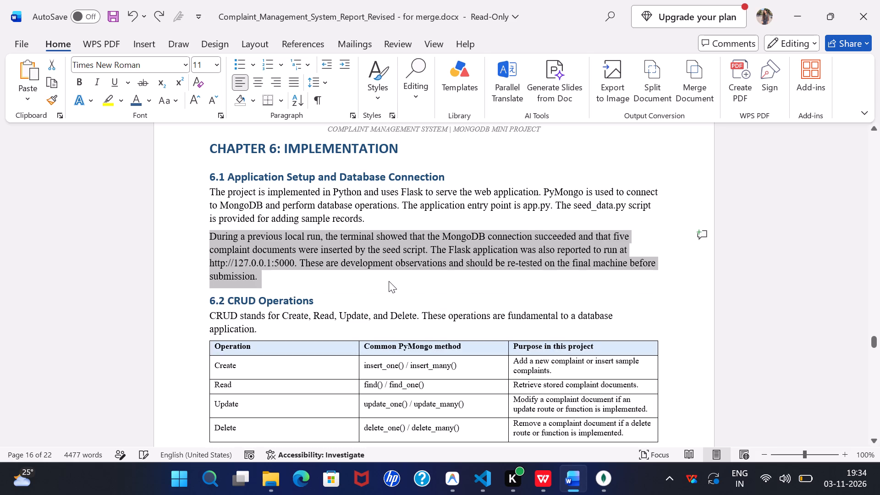
In section 6.1, replace the text from "The Flask application was also reported" through "submission." with the copied MongoDB connection paragraph.
click(326, 282)
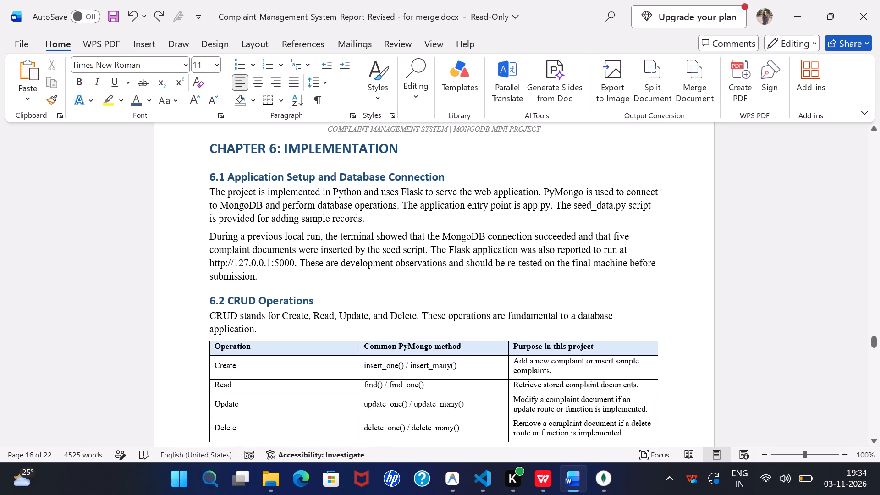
drag(432, 251, 445, 267)
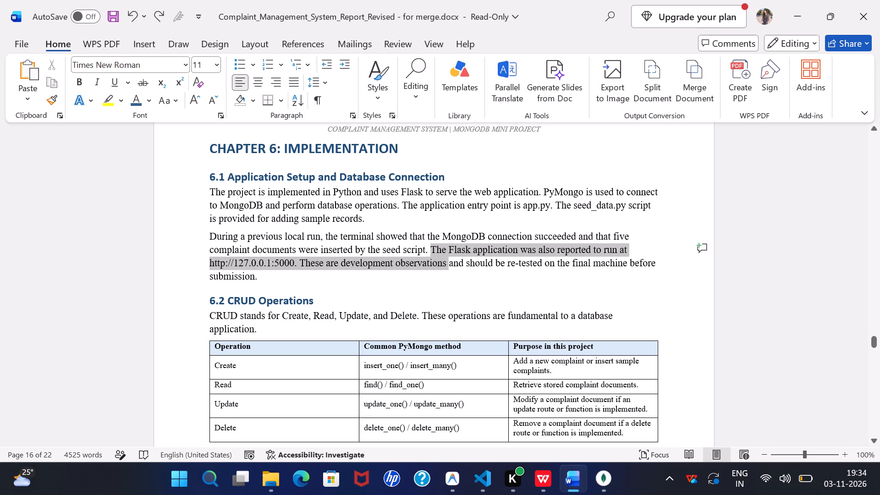
drag(445, 267, 448, 274)
key(BackSpace)
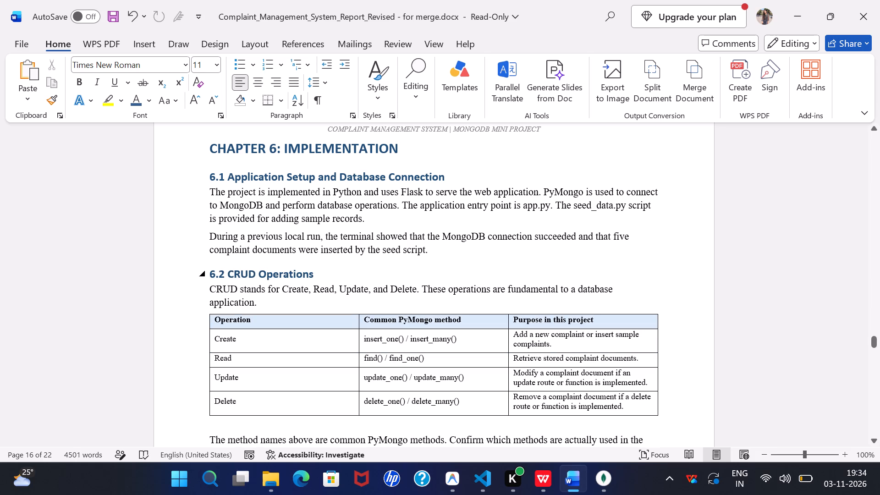
key(ctrl+v)
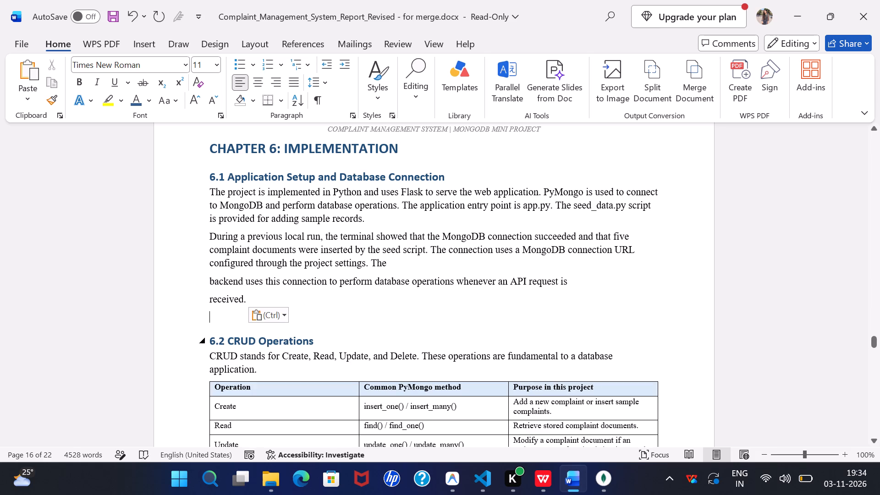
Join the pasted text's broken line at "The backend uses" and start "The connection uses" as its own paragraph without a leading space.
click(212, 282)
key(Left)
key(BackSpace)
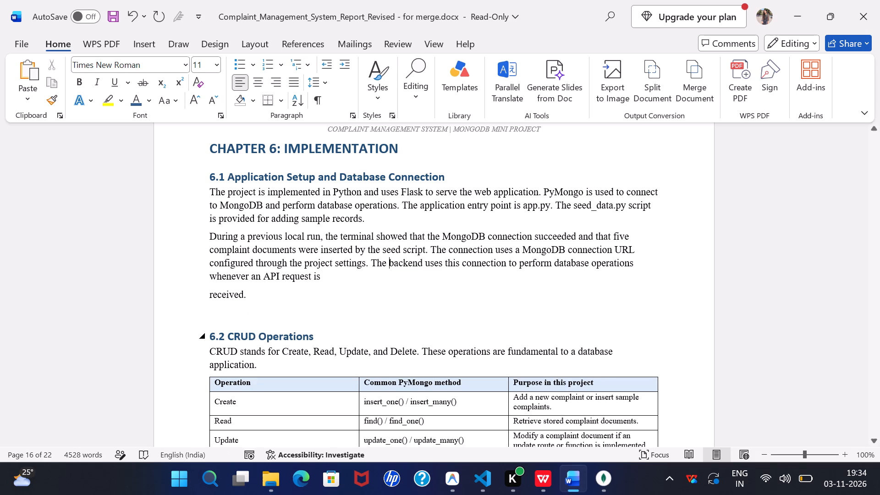
click(427, 247)
key(Return)
key(Right)
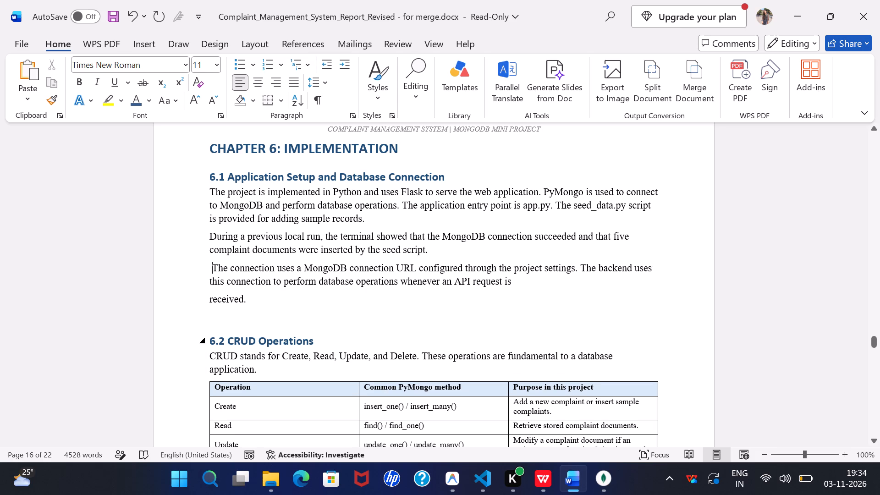
key(BackSpace)
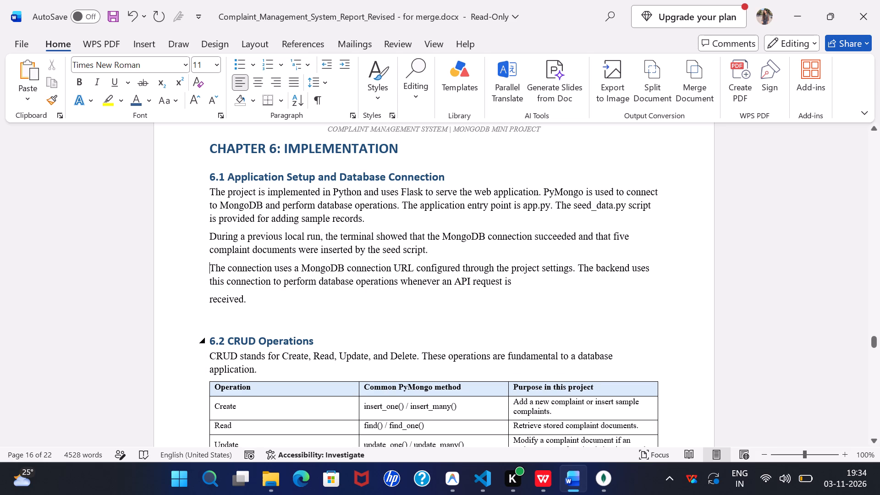
Compare sections 6.2 to 6.4 of the Word report with the same sections in MongoDB_REPORT.pdf.
scroll(493, 293, down, 1)
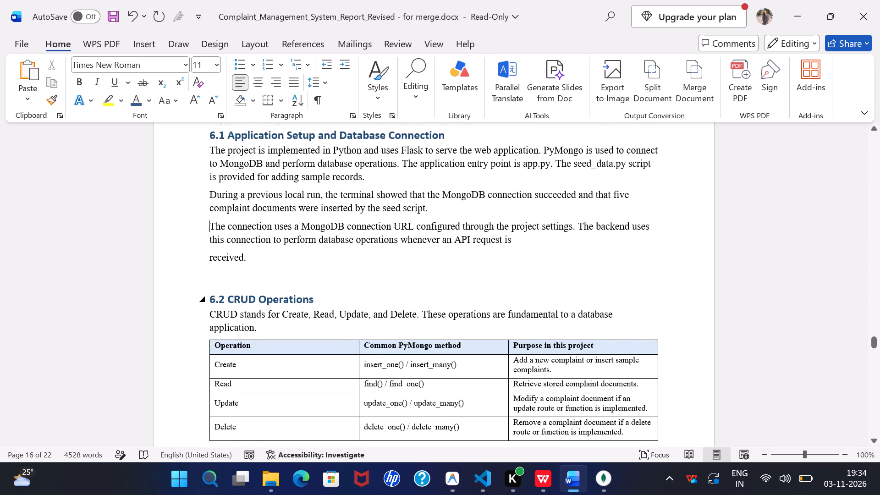
scroll(493, 293, down, 1)
click(608, 488)
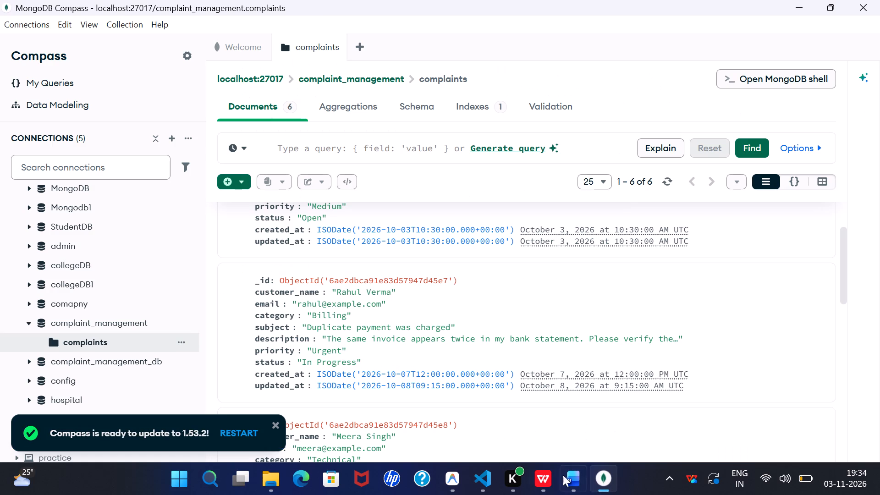
click(536, 478)
click(257, 362)
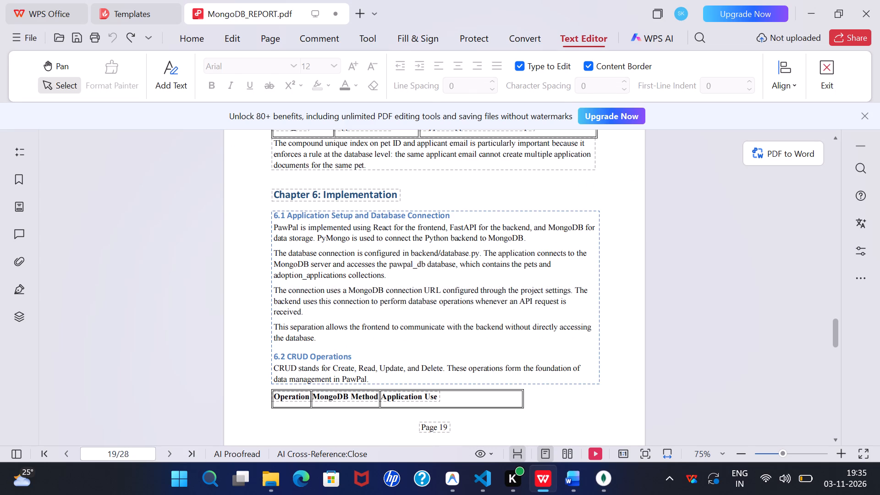
scroll(302, 358, down, 2)
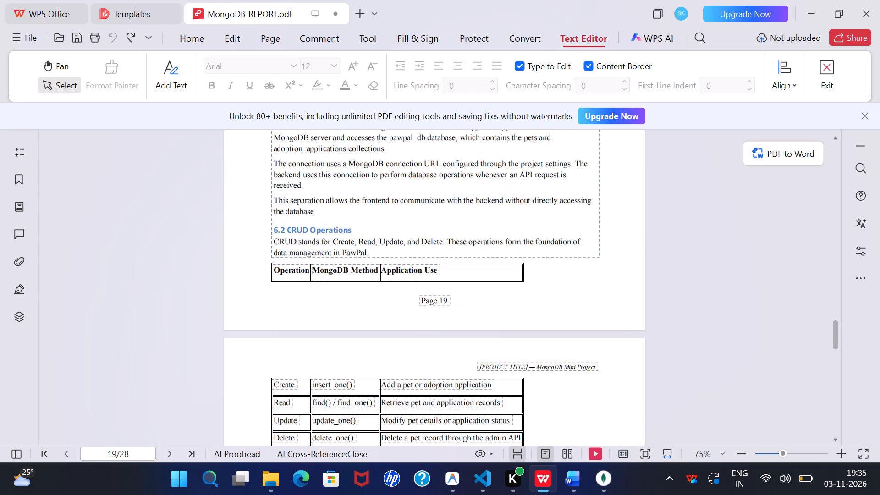
scroll(350, 399, down, 1)
scroll(466, 430, down, 1)
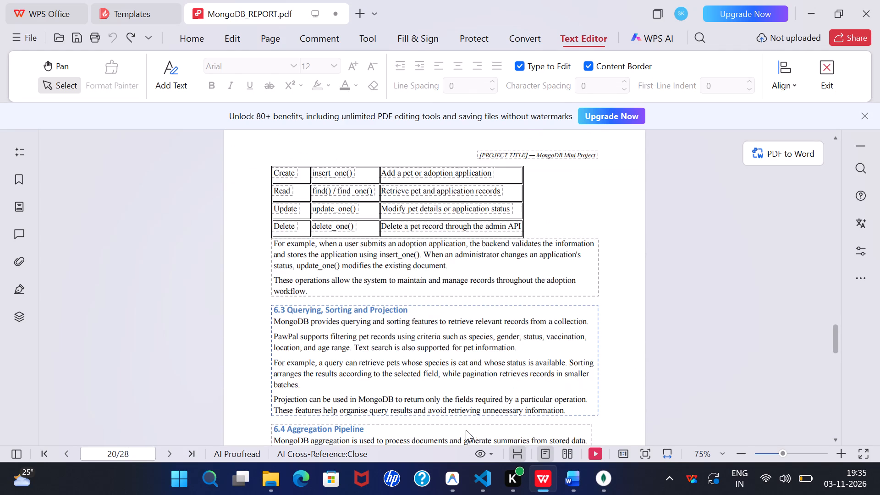
click(561, 481)
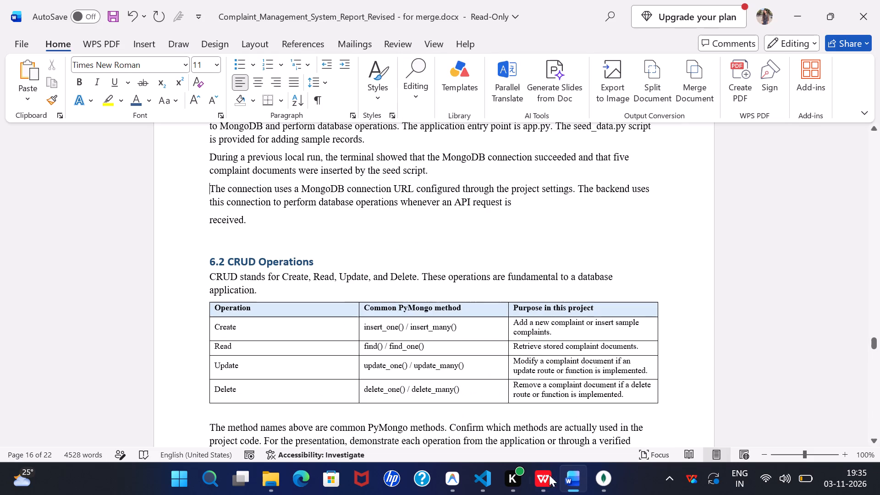
scroll(440, 396, down, 3)
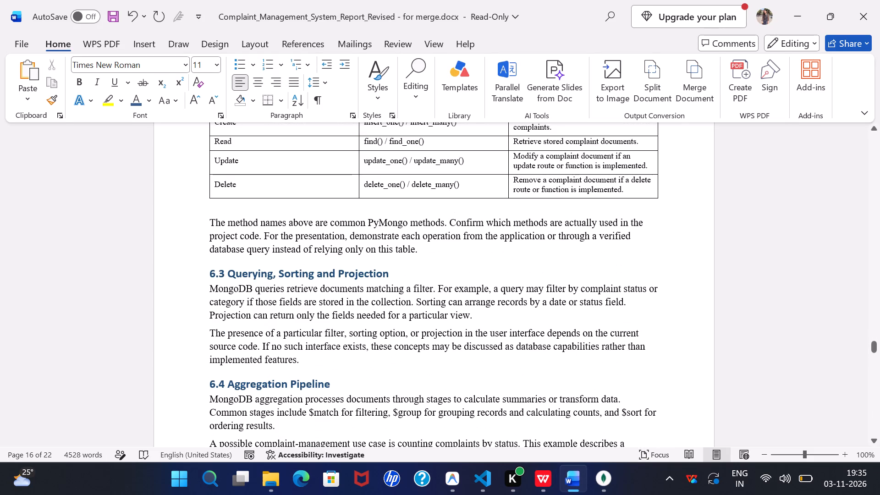
click(552, 477)
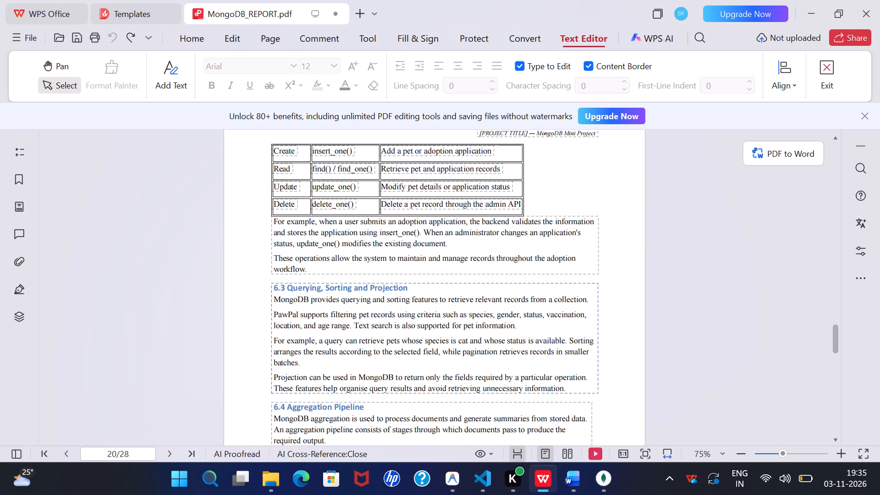
scroll(304, 364, down, 1)
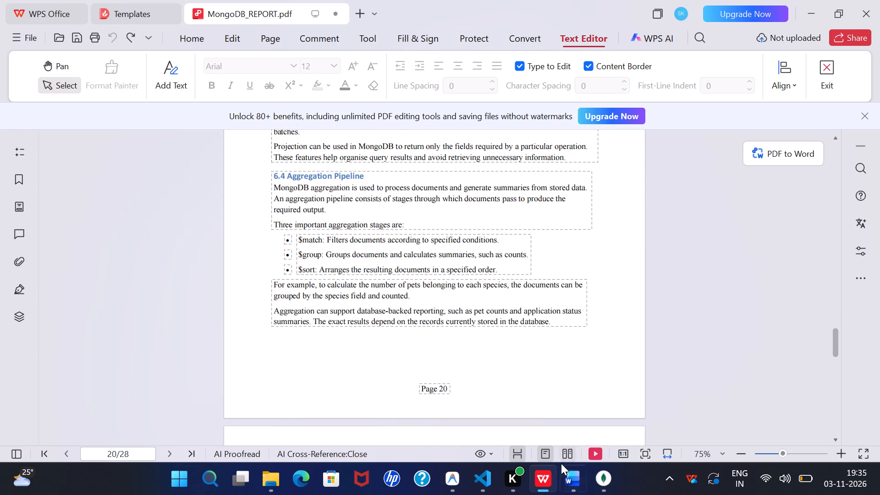
click(577, 487)
scroll(352, 385, down, 1)
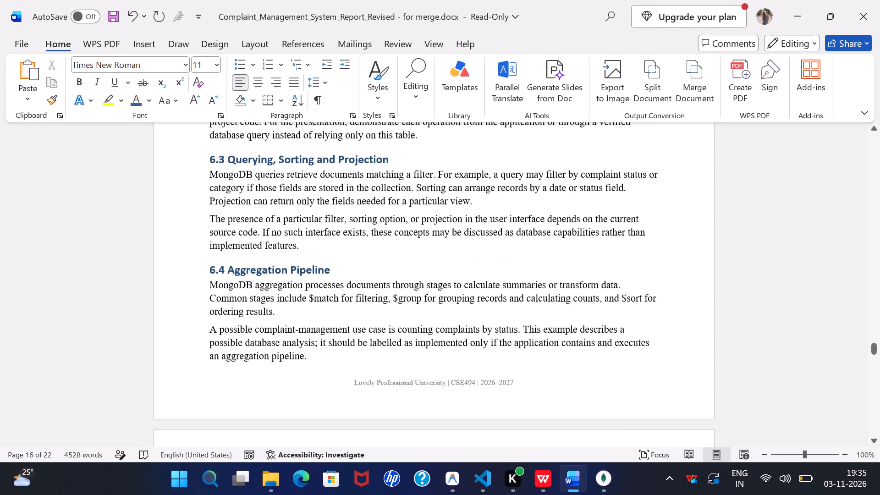
scroll(352, 385, down, 2)
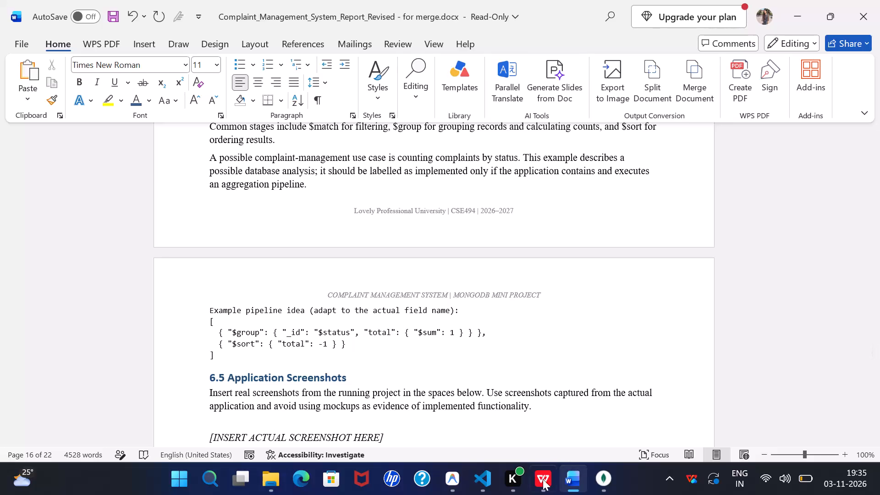
Compare the 6.4 Aggregation Pipeline and 6.5 Application Screenshots sections between MongoDB_REPORT.pdf and the Word report.
click(536, 478)
scroll(343, 328, down, 1)
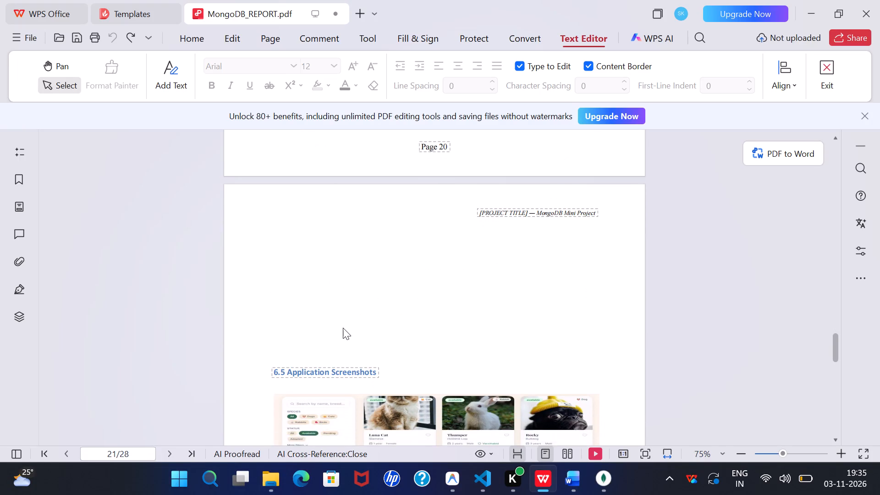
scroll(343, 328, down, 1)
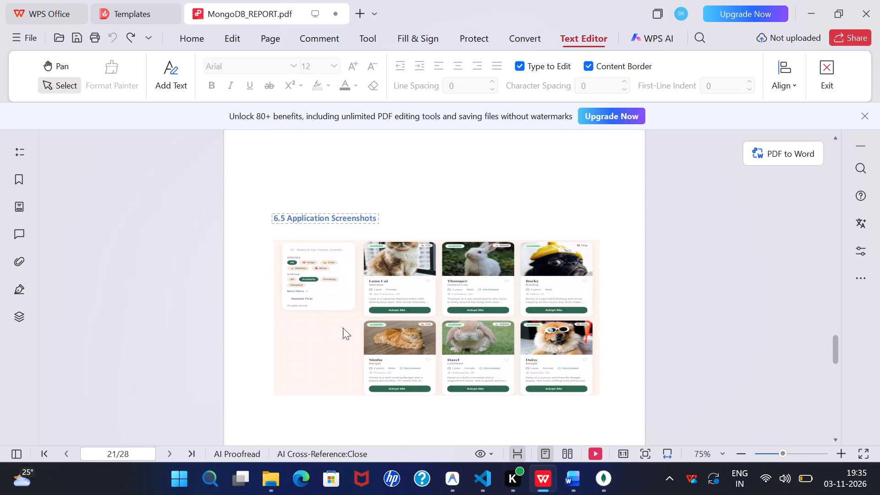
scroll(343, 328, up, 2)
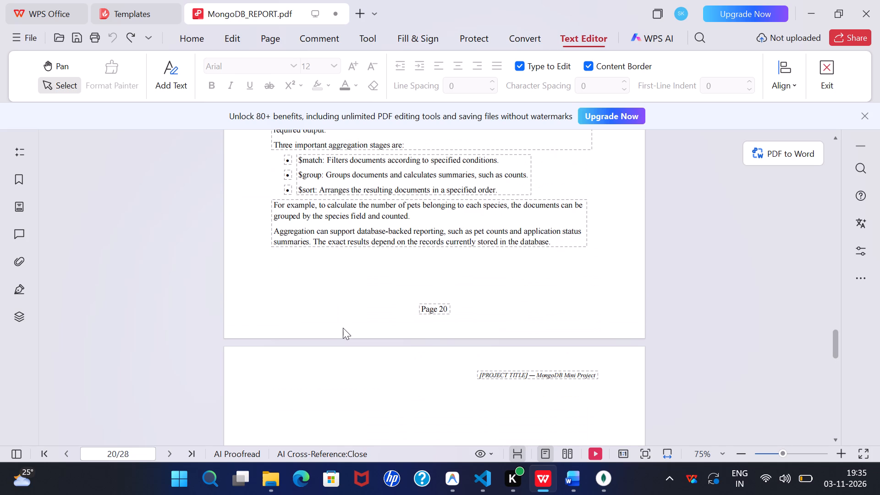
click(568, 482)
scroll(392, 348, down, 1)
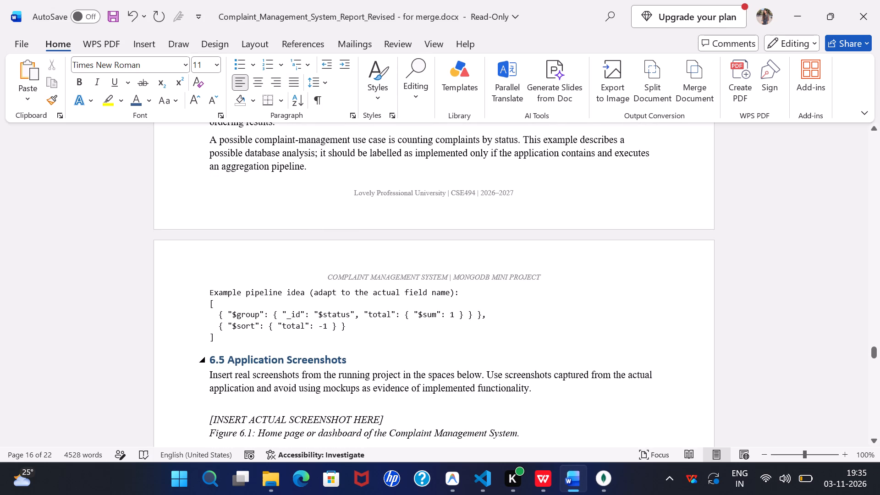
scroll(392, 348, down, 1)
click(544, 477)
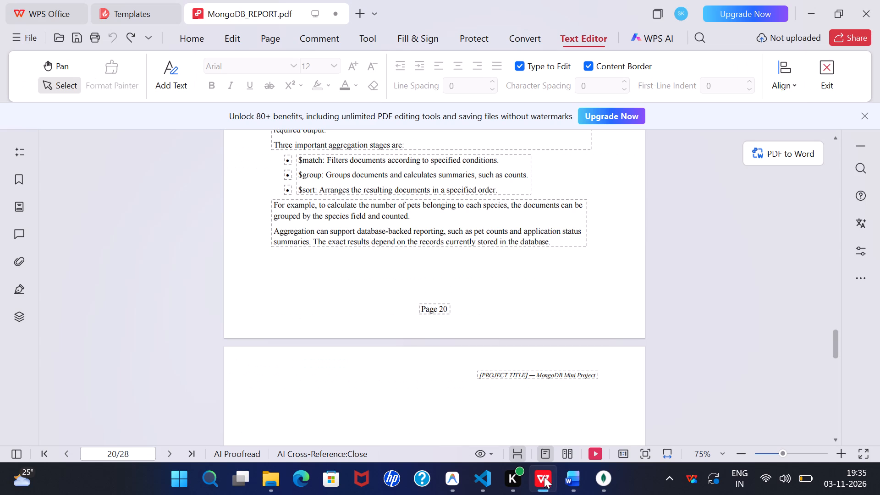
scroll(491, 419, up, 1)
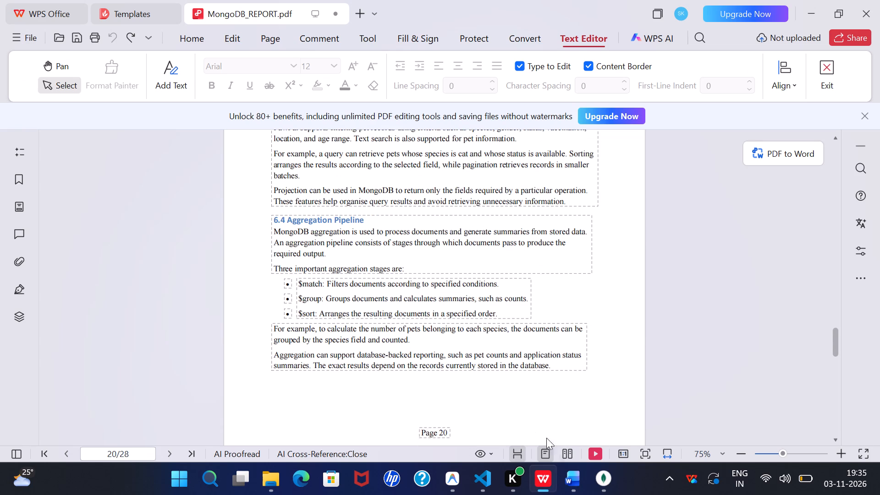
click(574, 472)
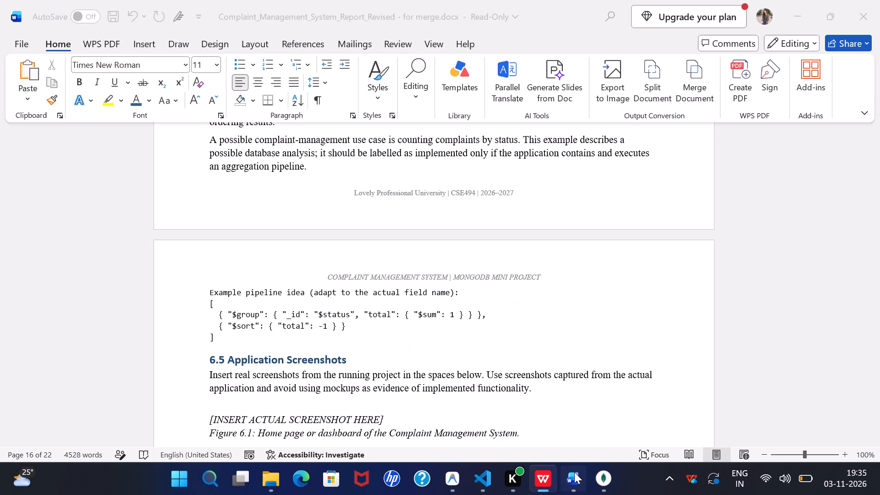
scroll(456, 382, down, 1)
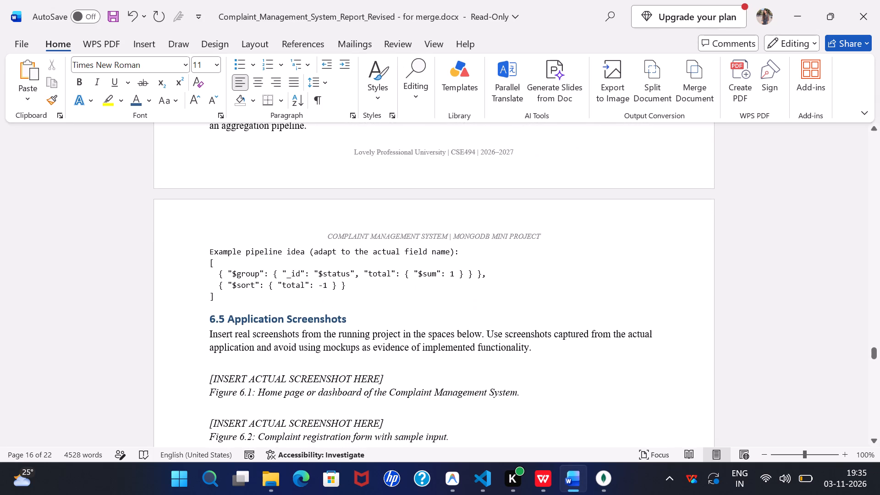
scroll(456, 382, down, 1)
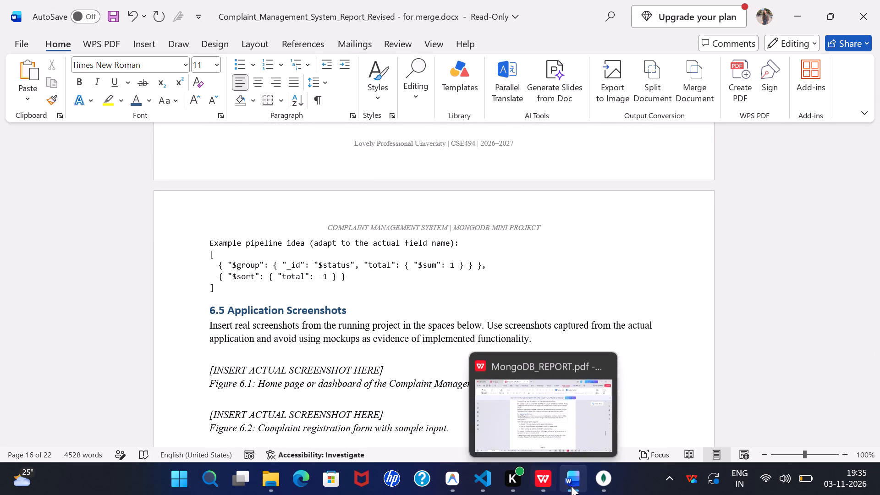
Examine the application screenshots under section 6.5 of MongoDB_REPORT.pdf, through to the start of Chapter 7.
click(612, 486)
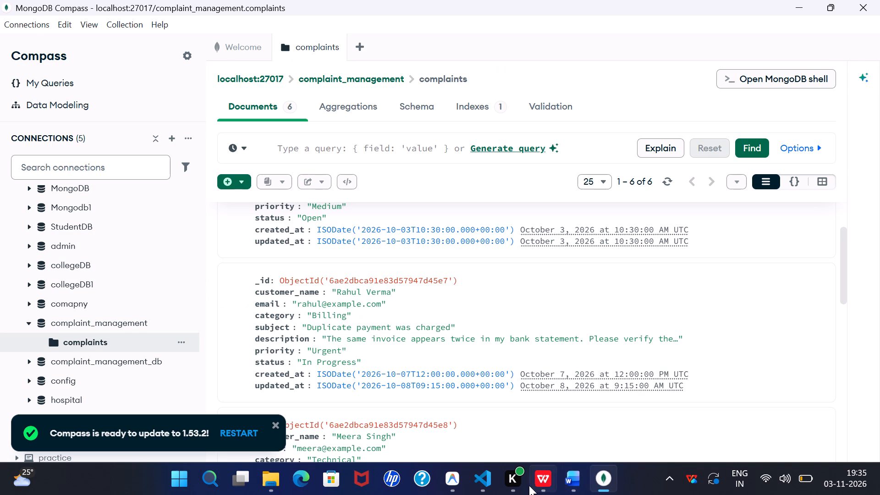
click(492, 485)
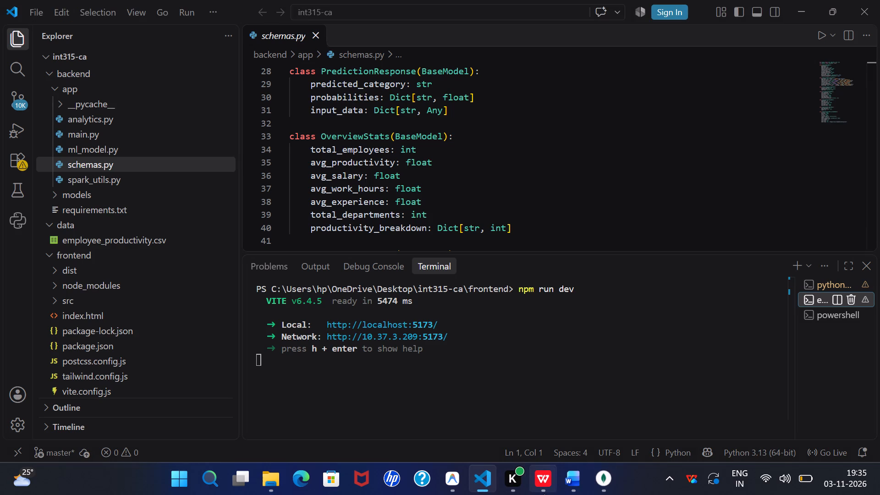
click(544, 494)
scroll(396, 366, down, 2)
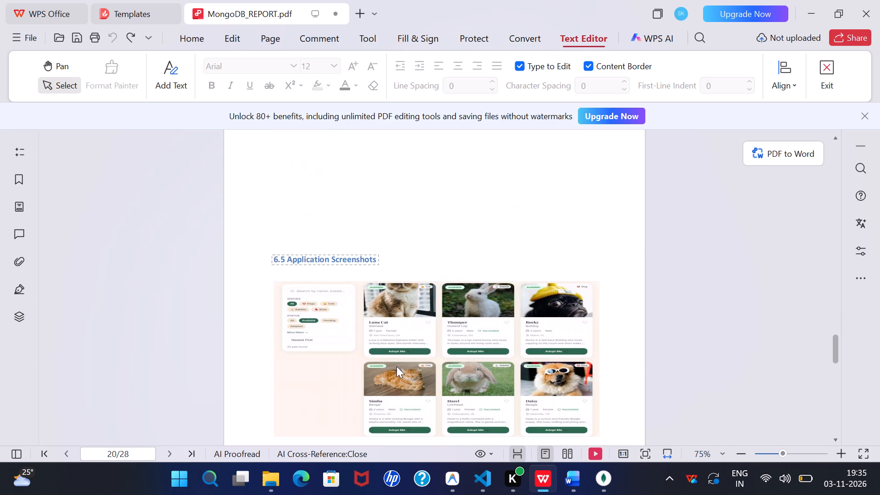
scroll(396, 366, down, 2)
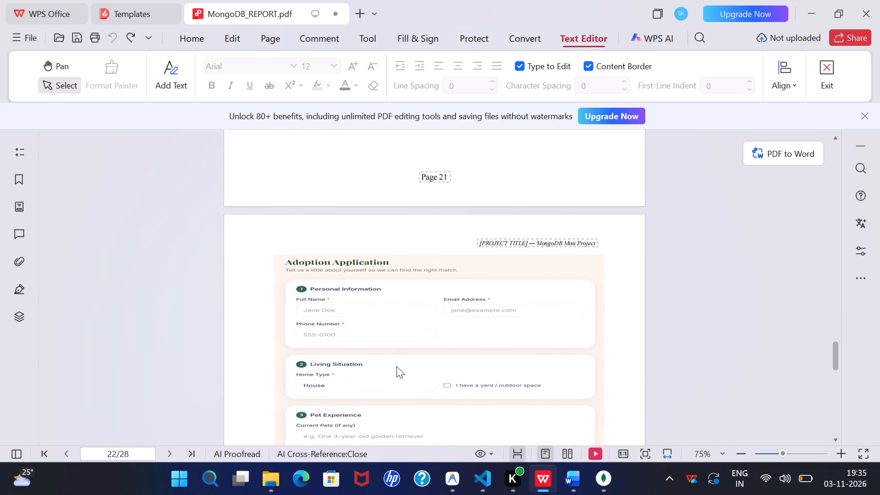
scroll(396, 366, down, 2)
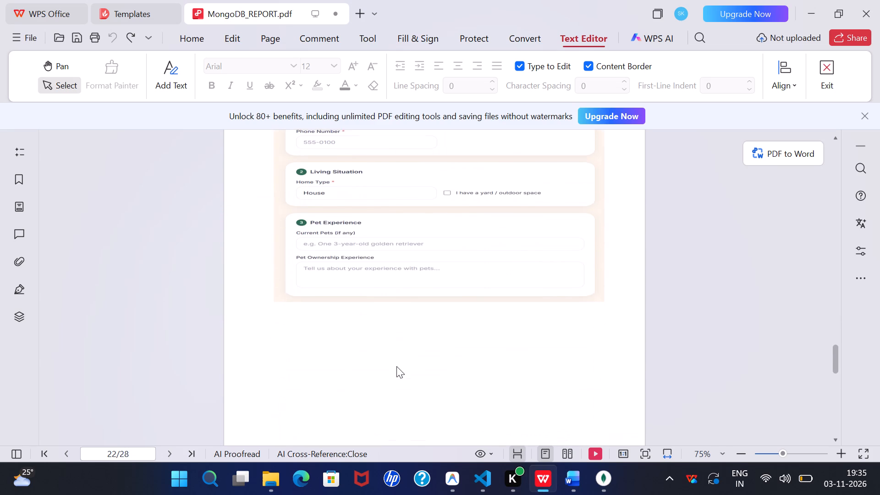
scroll(396, 366, down, 3)
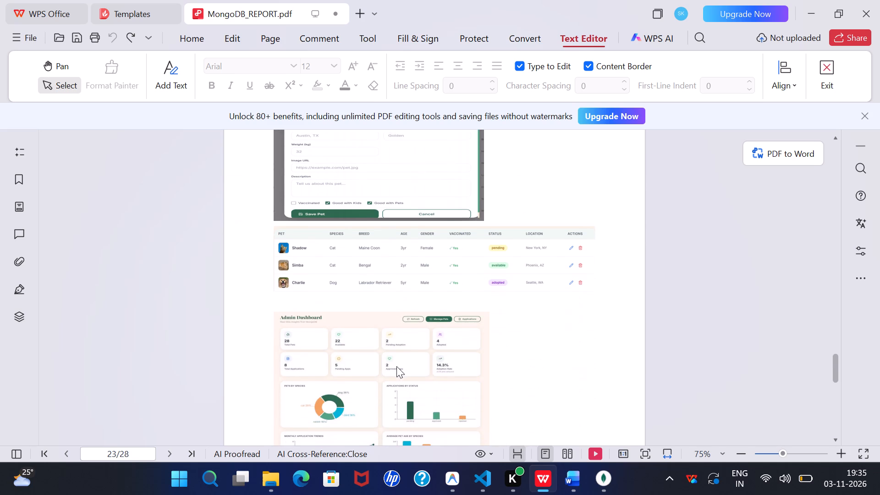
scroll(396, 366, down, 1)
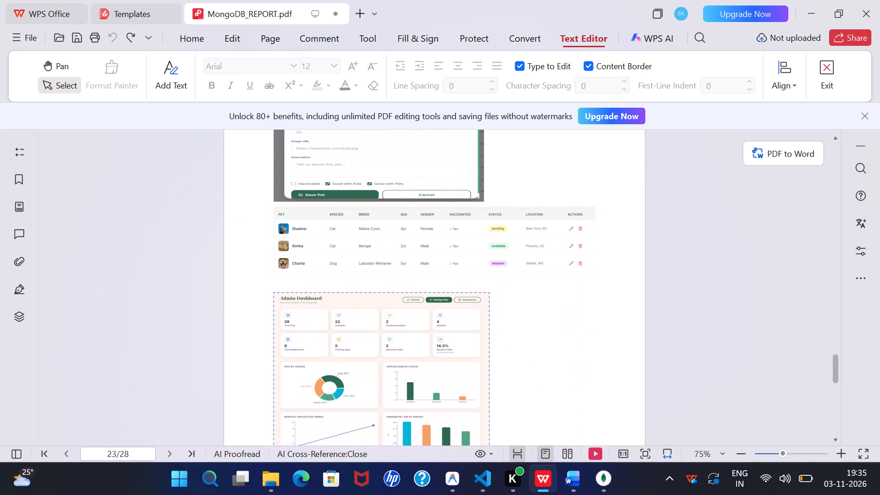
scroll(521, 407, down, 1)
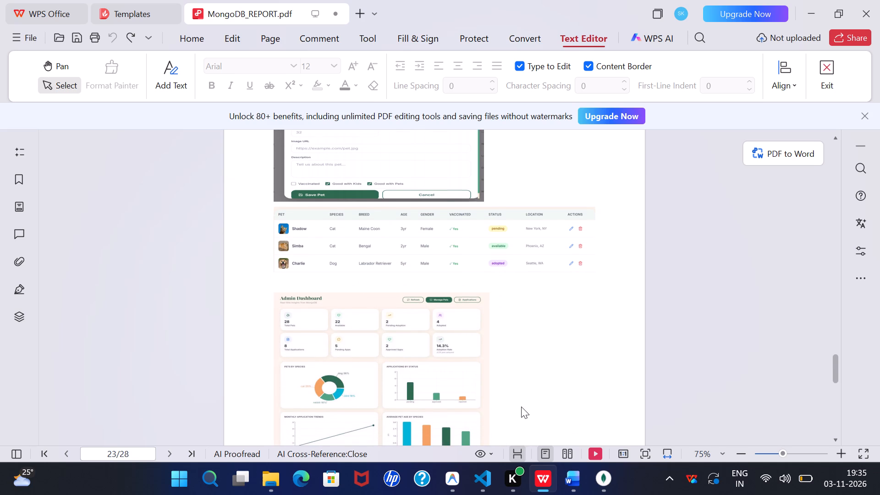
scroll(521, 407, down, 1)
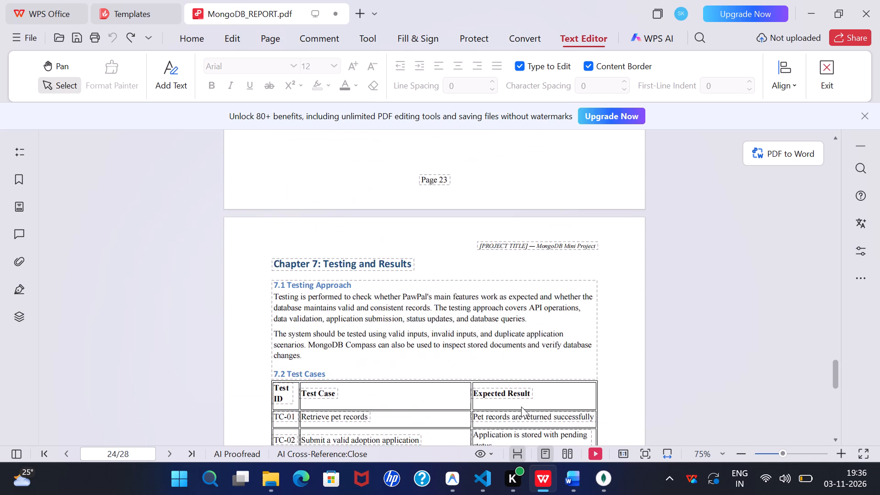
scroll(521, 407, down, 1)
Switch to Visual Studio Code and open the Complaint_Management_System folder from Downloads.
click(580, 477)
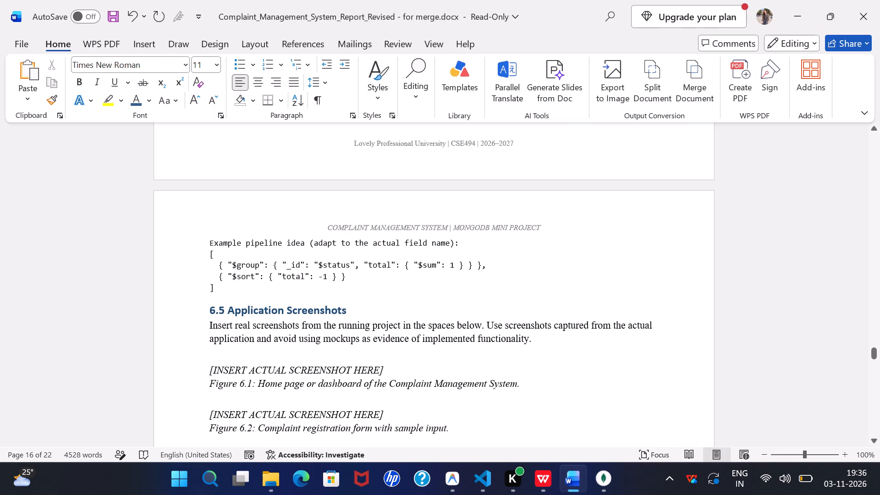
click(482, 477)
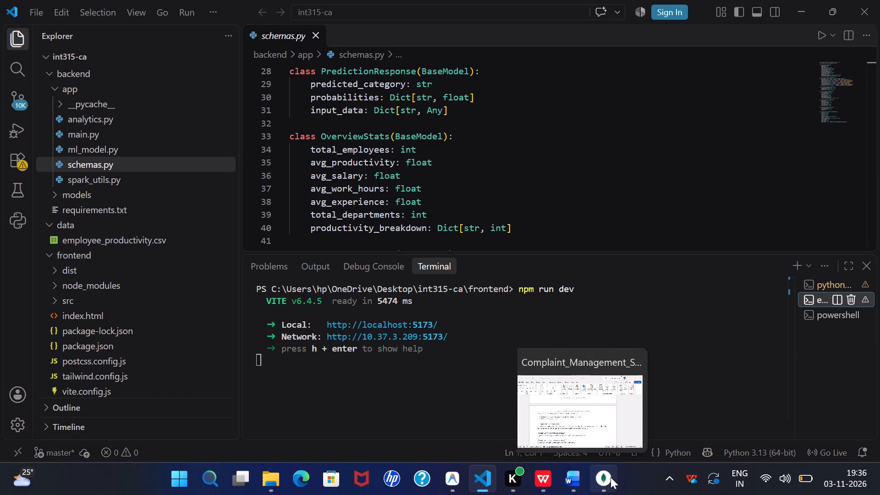
click(554, 481)
click(567, 478)
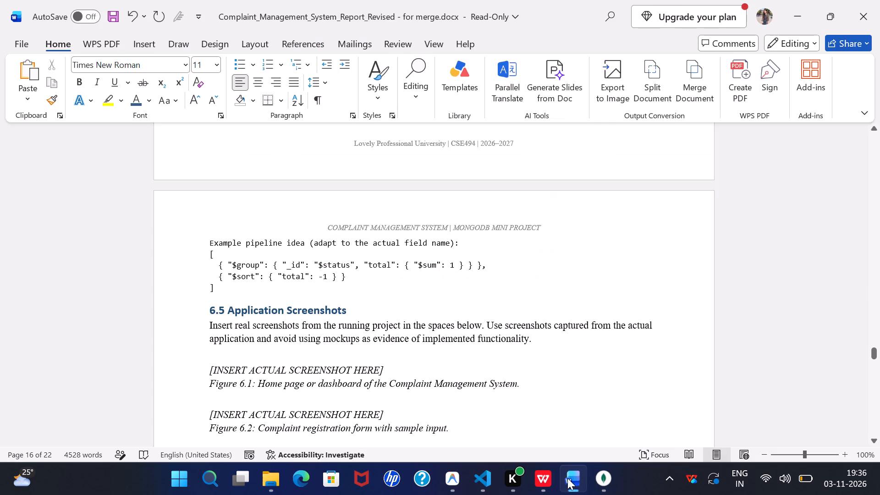
click(481, 478)
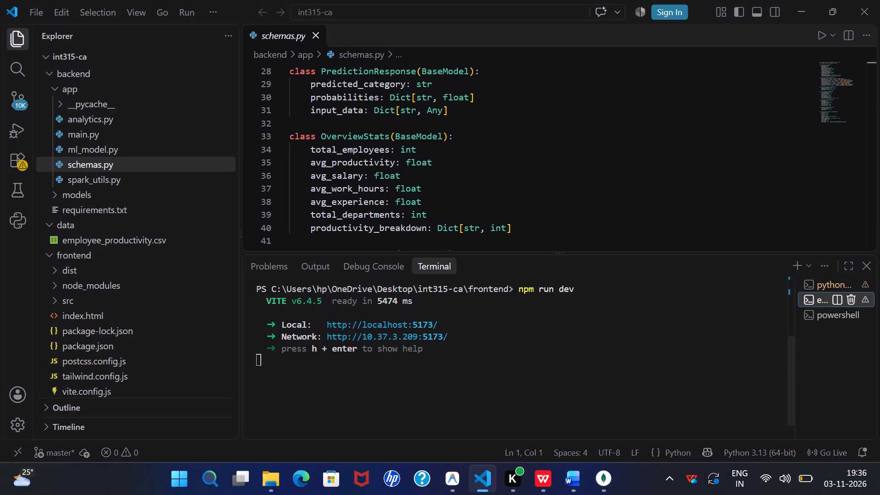
click(33, 11)
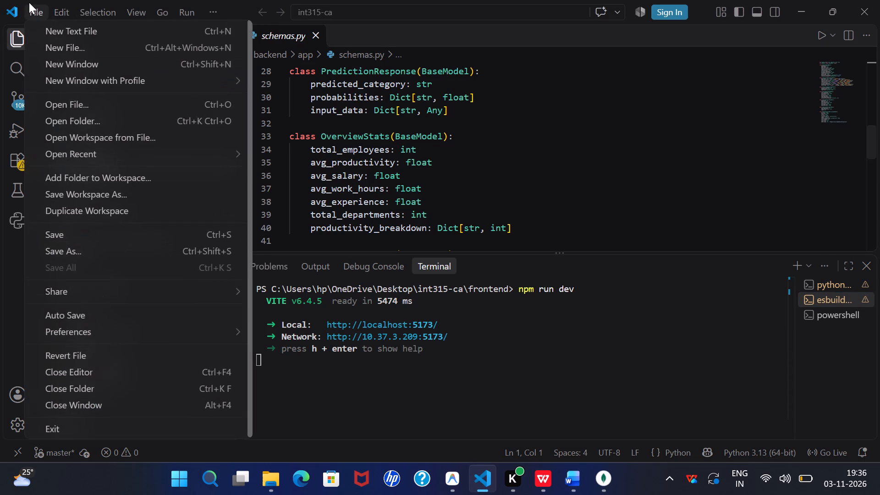
click(117, 123)
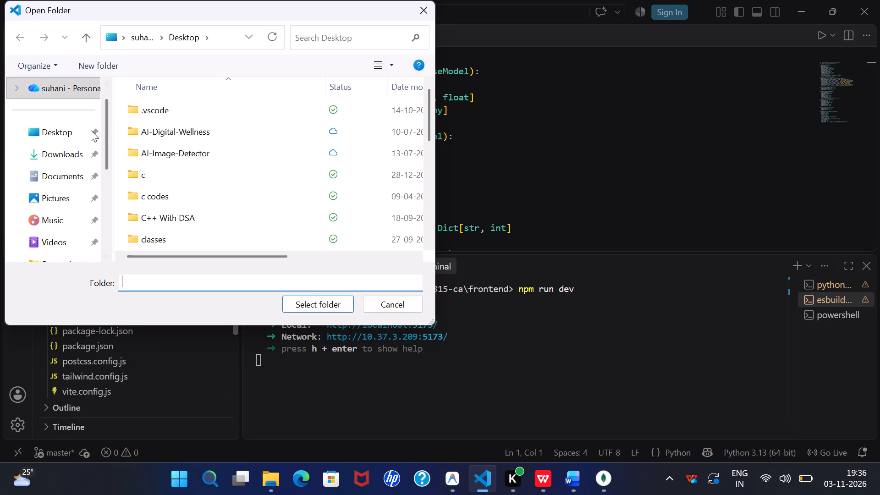
click(58, 148)
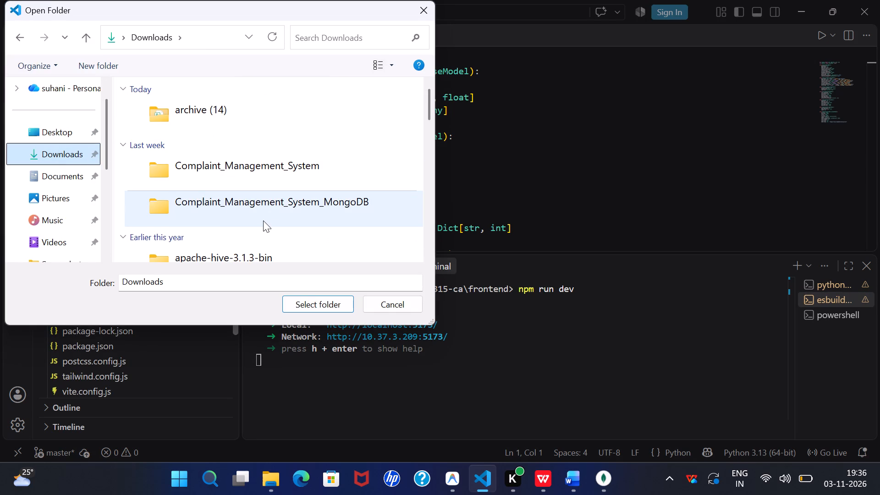
scroll(263, 220, down, 1)
click(274, 125)
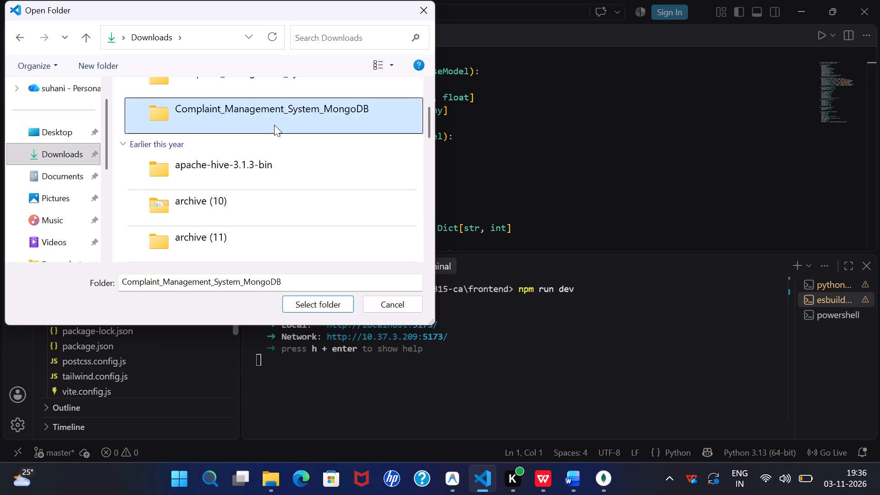
scroll(274, 125, up, 1)
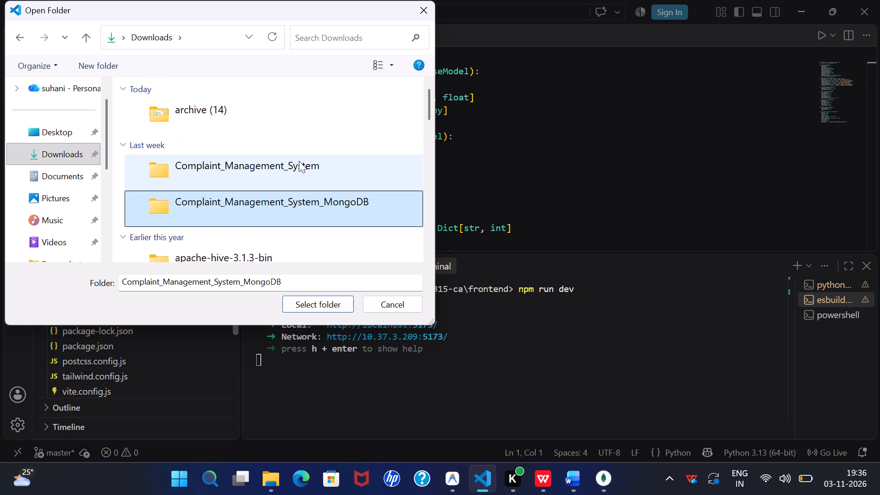
click(299, 161)
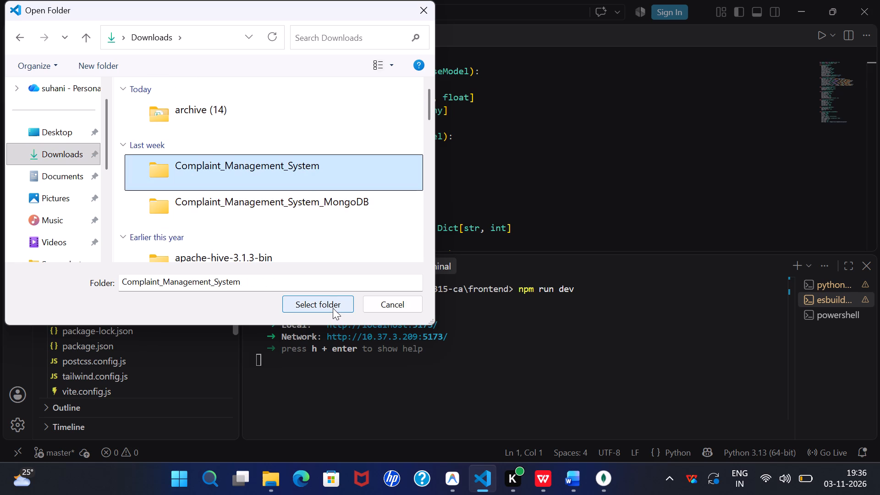
click(326, 297)
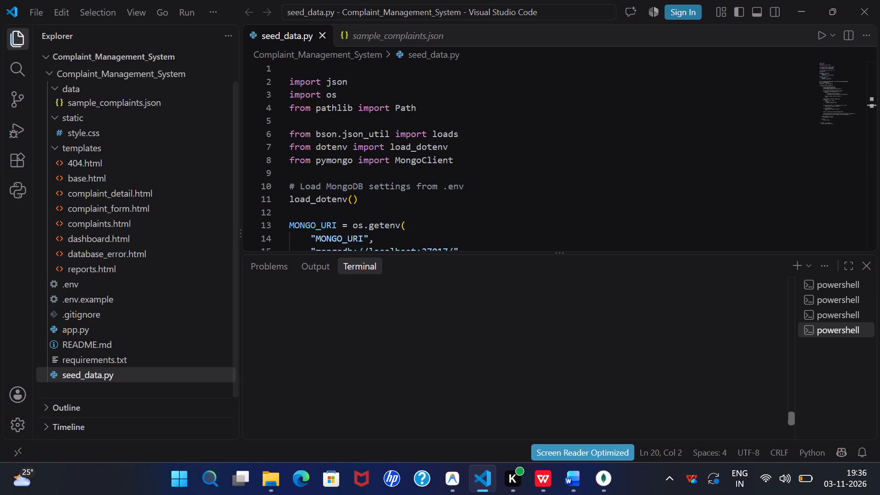
Find and launch Notepad, and bring up its note listing the project's Python setup commands.
click(186, 478)
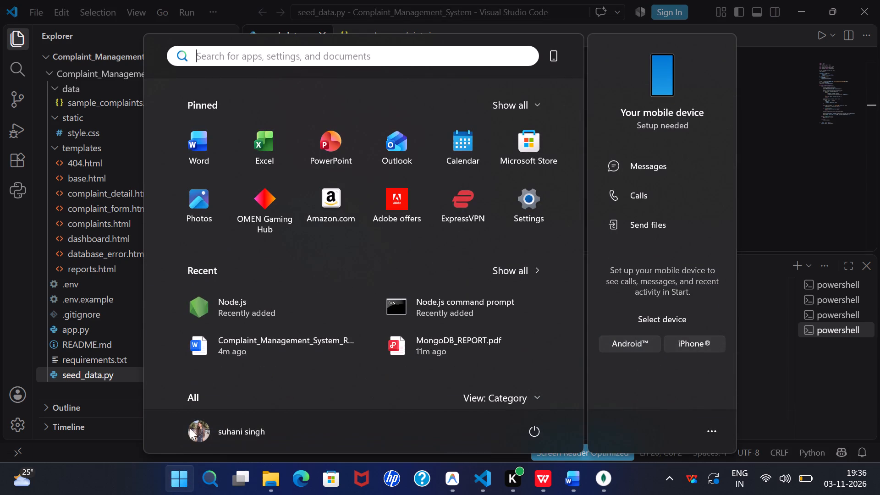
click(296, 58)
text(note)
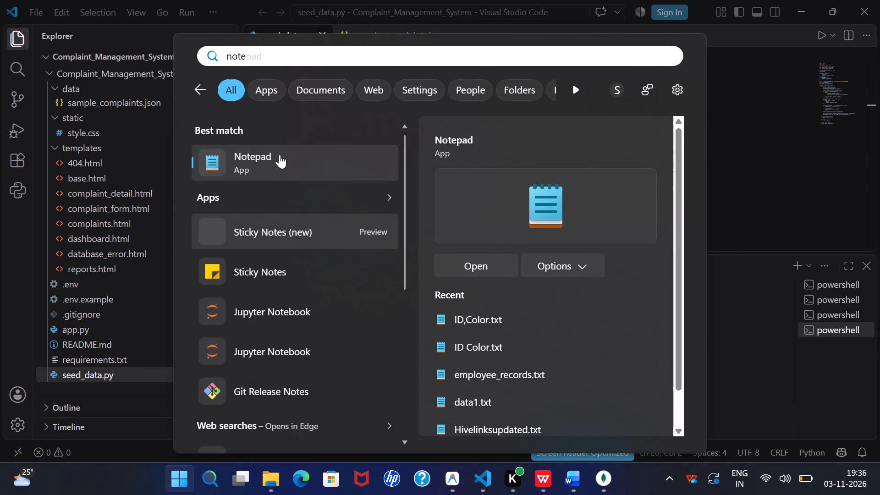
click(280, 154)
click(280, 154)
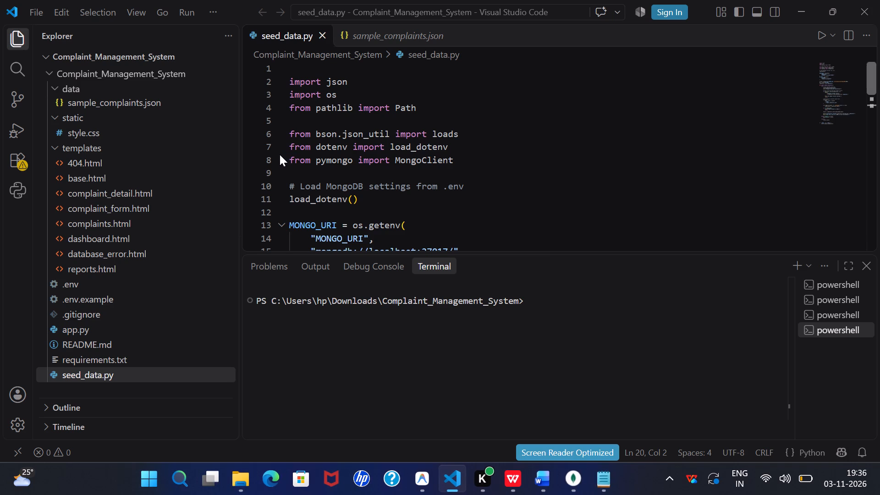
click(604, 464)
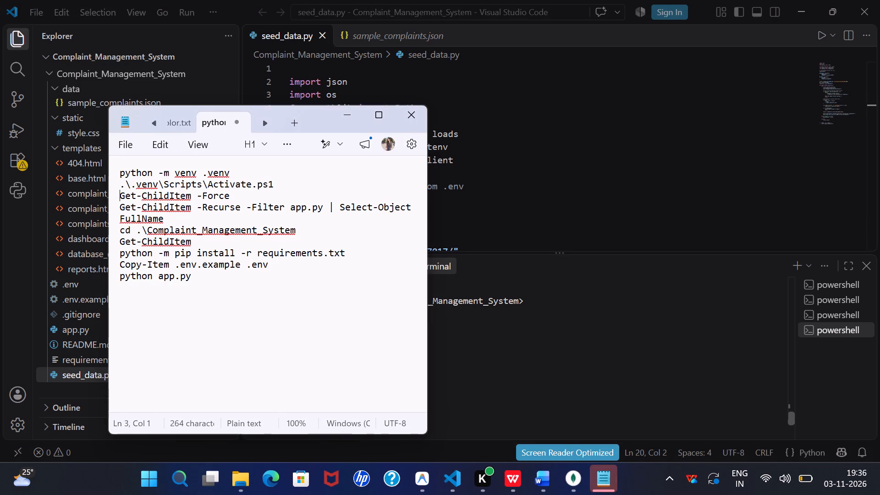
Copy "python -m venv .venv" from the Notepad note and run it in the Visual Studio Code terminal.
click(119, 174)
key(ctrl+c)
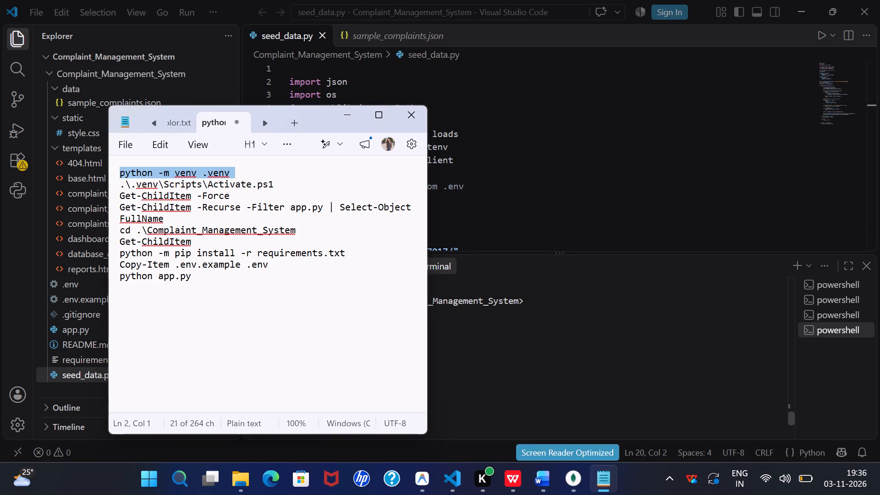
click(562, 333)
key(ctrl+v)
key(Return)
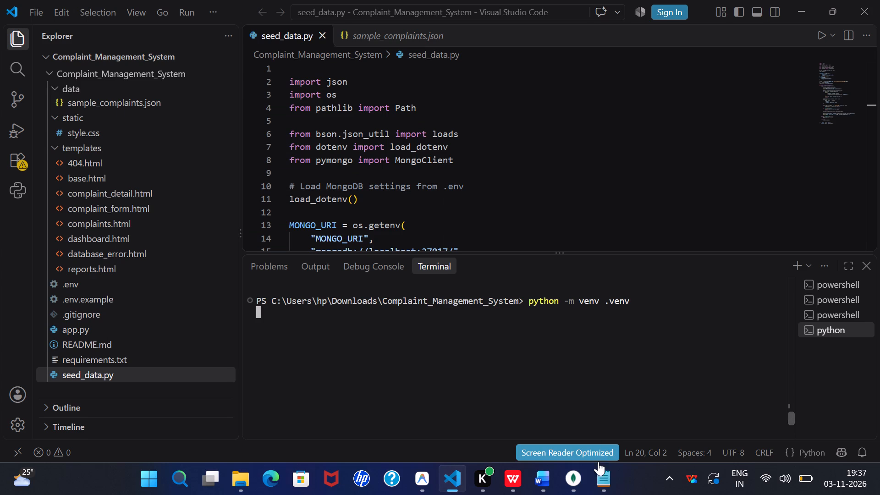
Copy ".\.venv\Scripts\Activate.ps1" from the Notepad note and run it in the Visual Studio Code terminal to activate the virtual environment.
click(545, 482)
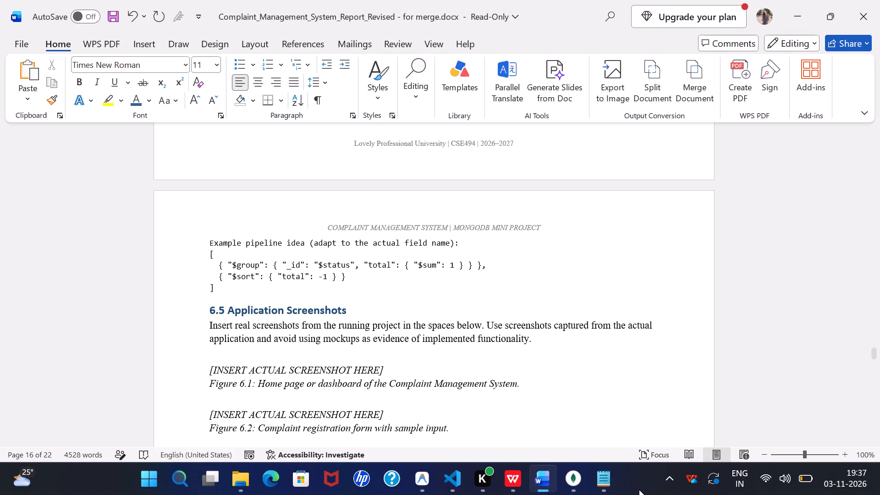
drag(639, 489, 633, 489)
click(610, 480)
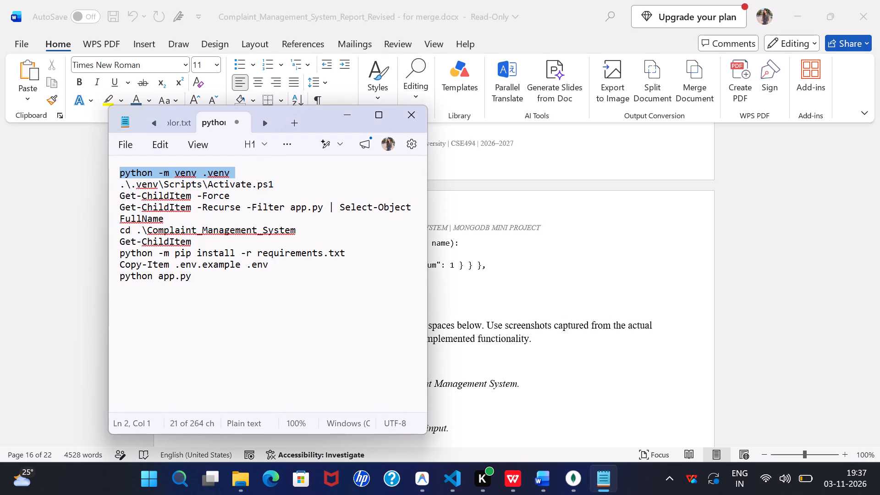
drag(120, 185, 275, 165)
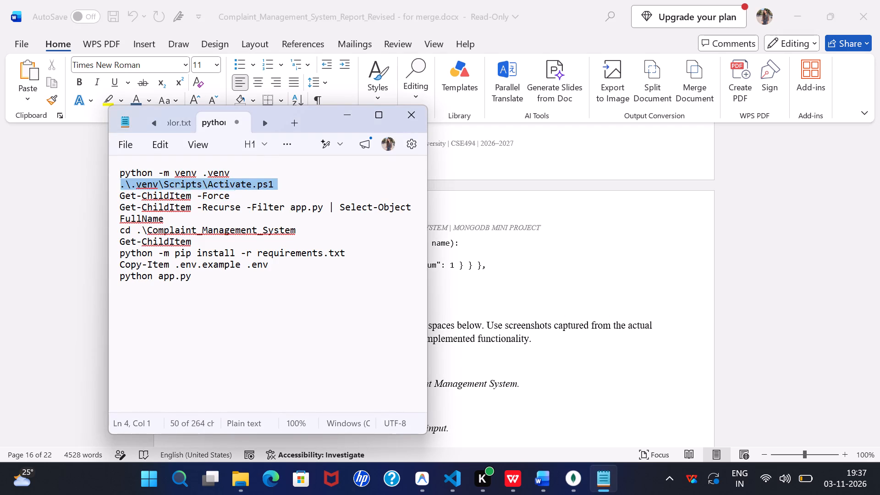
drag(275, 165, 280, 181)
key(ctrl+c)
click(574, 472)
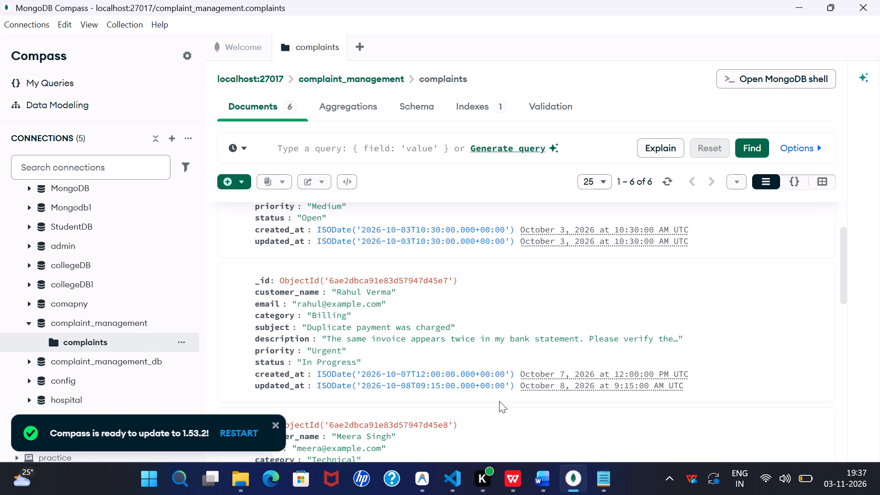
click(539, 481)
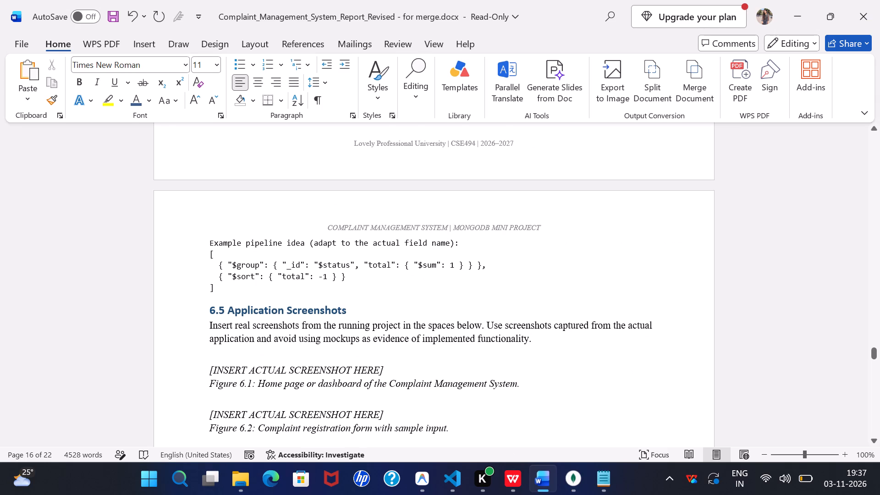
click(603, 477)
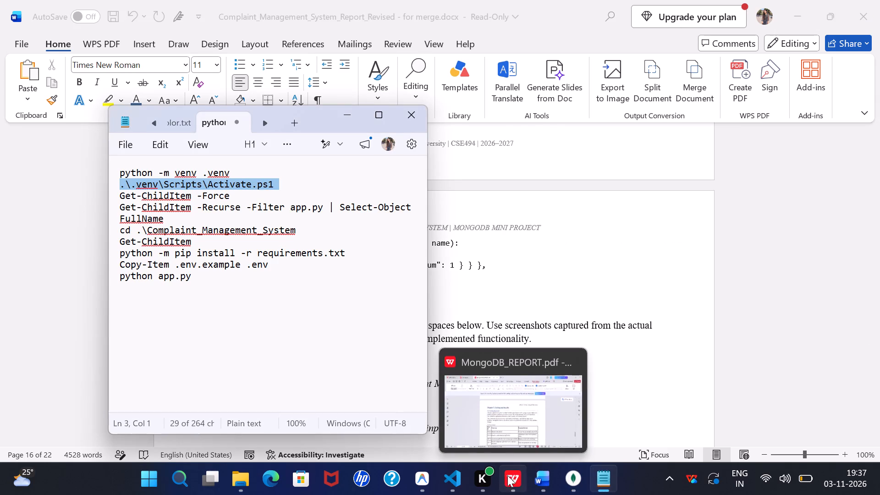
click(459, 480)
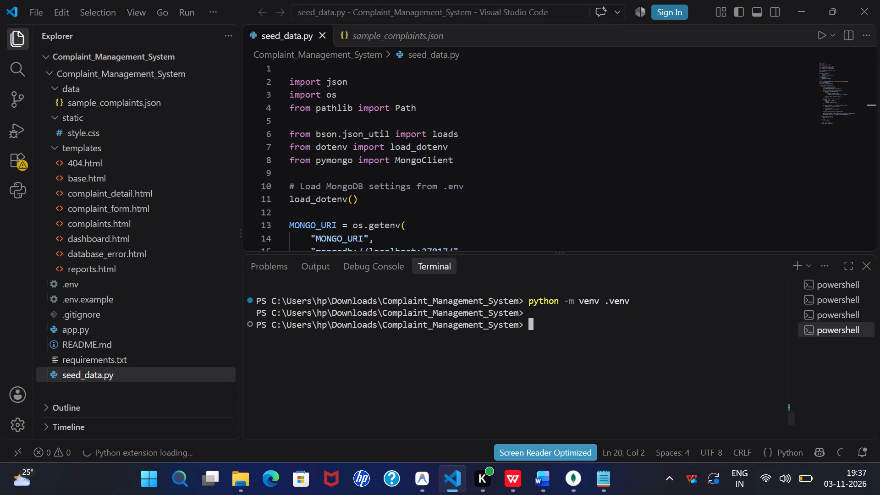
key(ctrl+v)
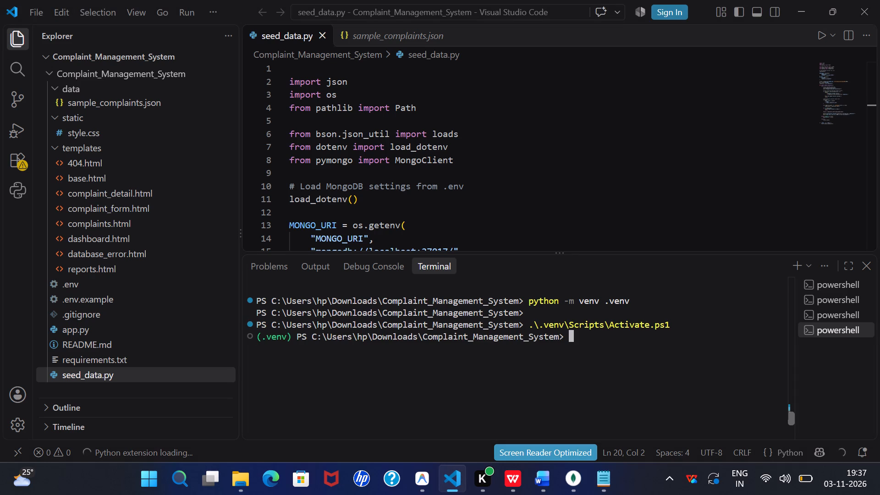
Copy "Get-ChildItem -Force" from the Notepad note and run it in the Visual Studio Code terminal to list the project folder.
click(604, 477)
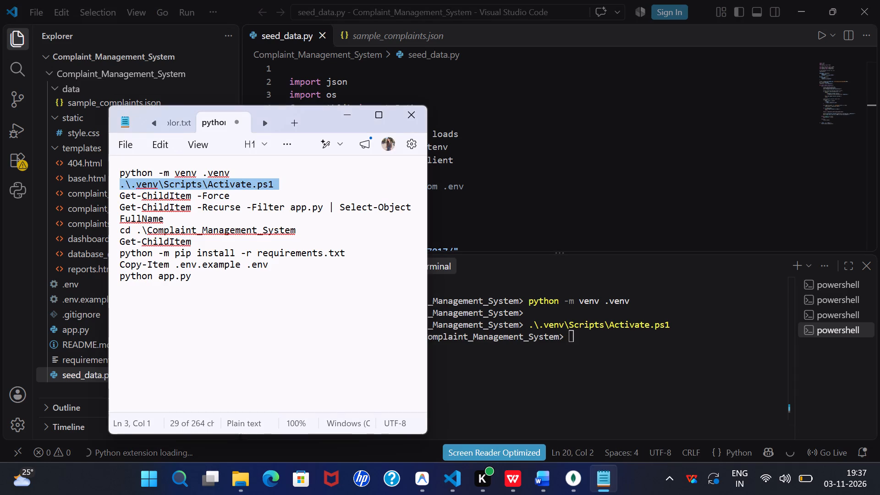
drag(120, 197, 223, 207)
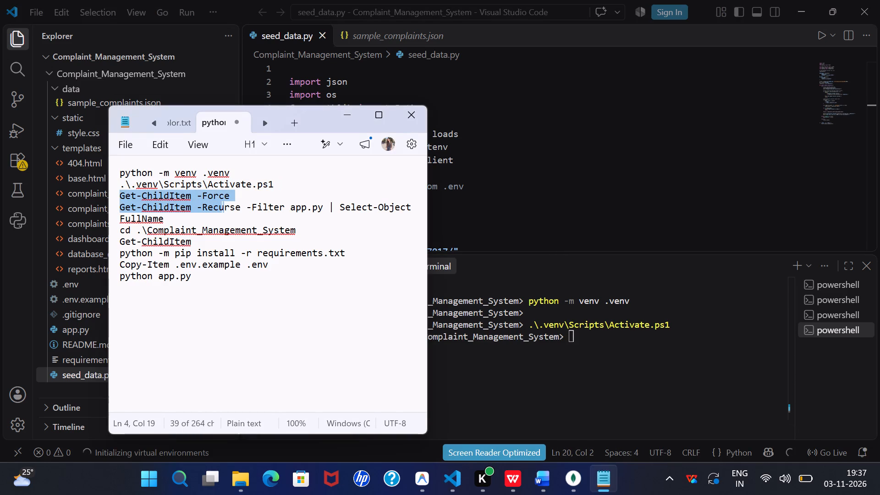
drag(223, 207, 229, 199)
key(ctrl+c)
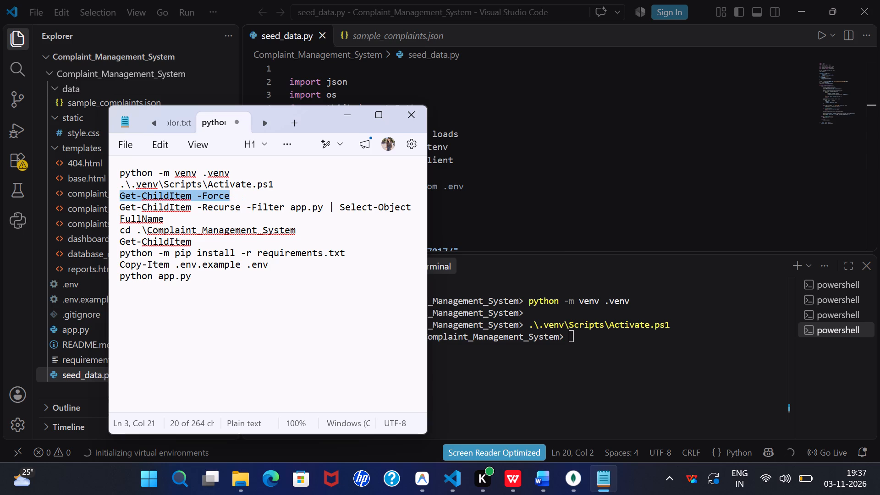
click(537, 478)
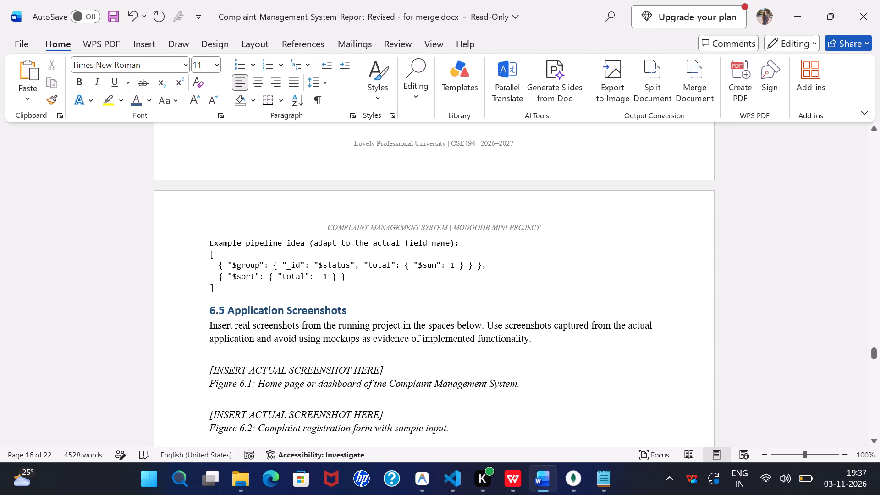
click(598, 486)
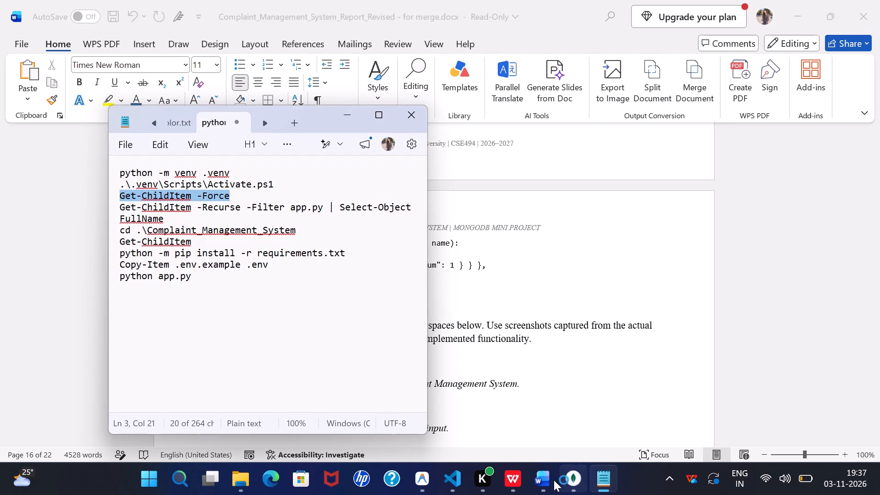
click(451, 482)
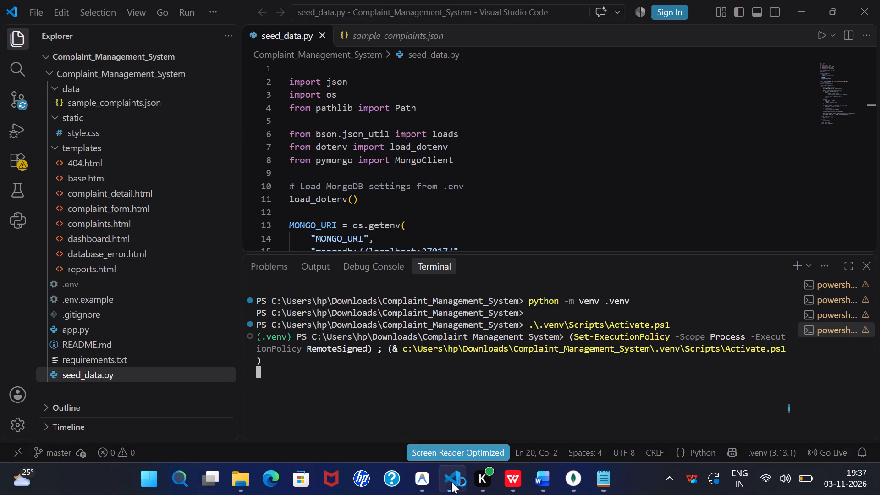
key(ctrl+v)
key(Return)
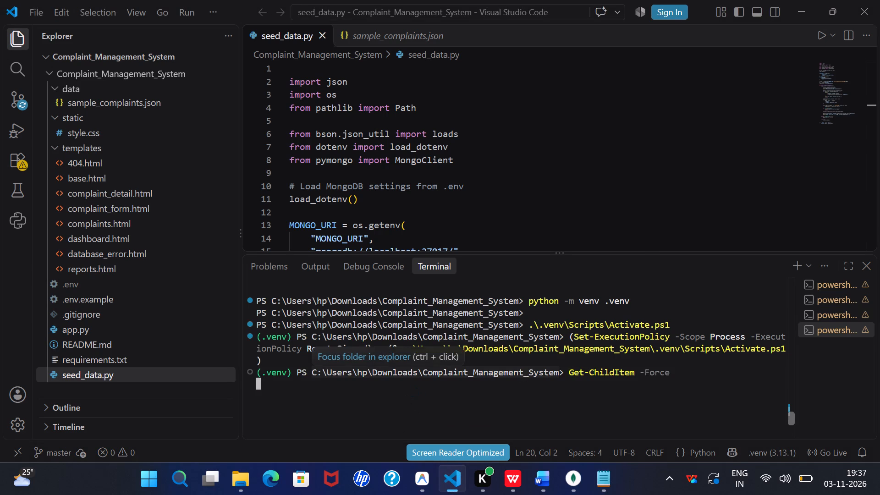
Copy "Get-ChildItem -Recurse -Filter app.py | Select-Object FullName" from the Notepad note and run it in the Visual Studio Code terminal.
click(542, 485)
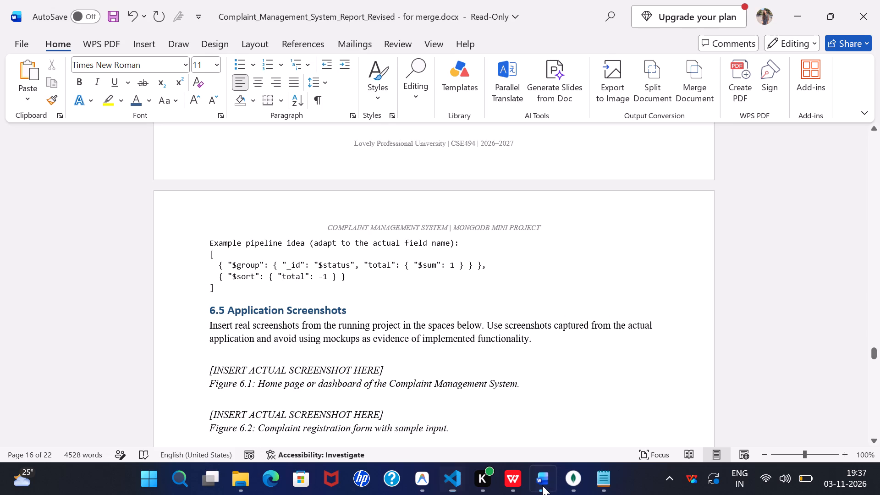
click(594, 485)
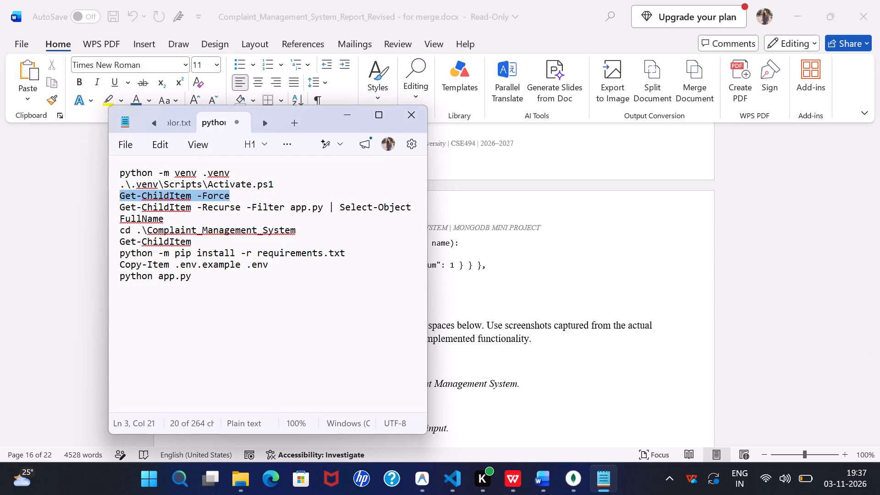
drag(122, 209, 161, 219)
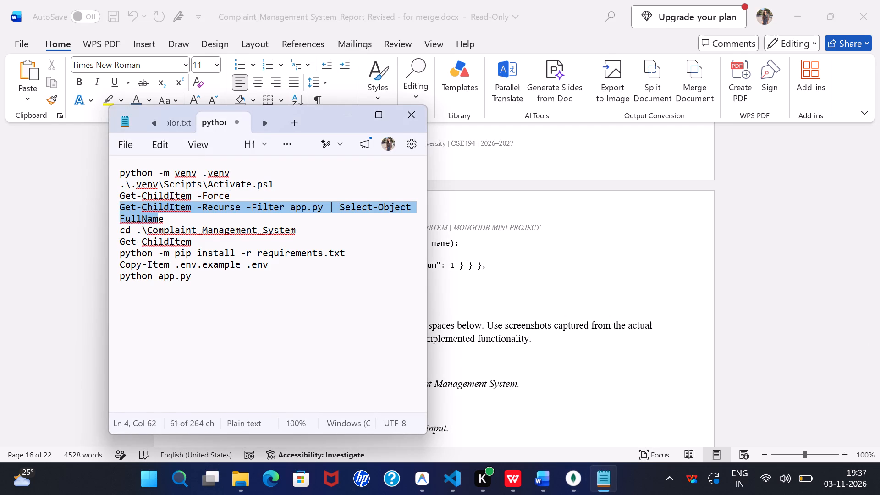
drag(161, 219, 163, 219)
key(ctrl+c)
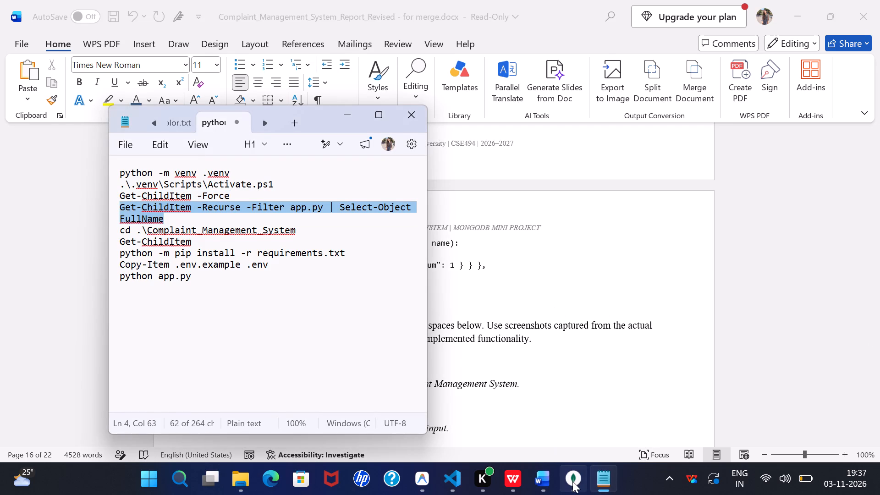
click(572, 481)
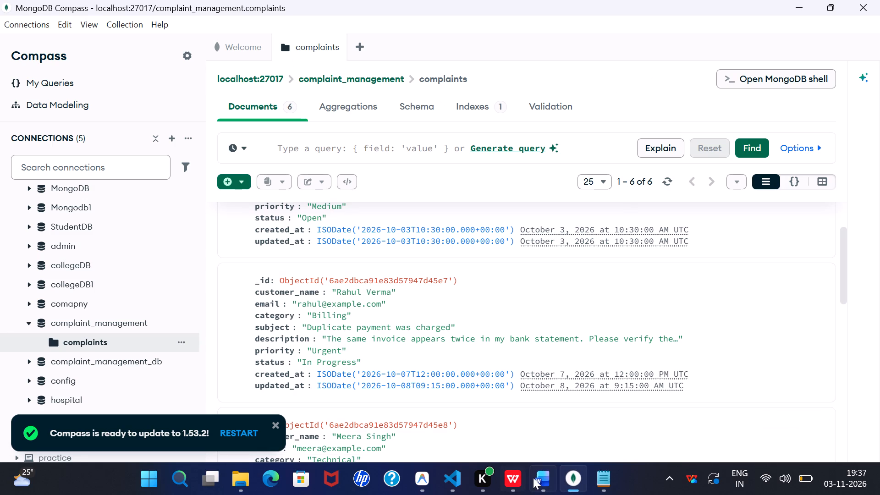
click(521, 478)
click(541, 475)
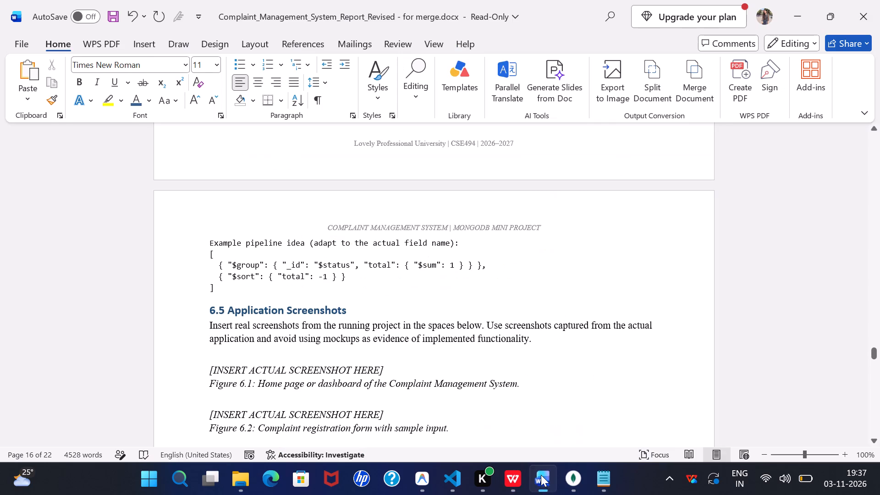
click(453, 471)
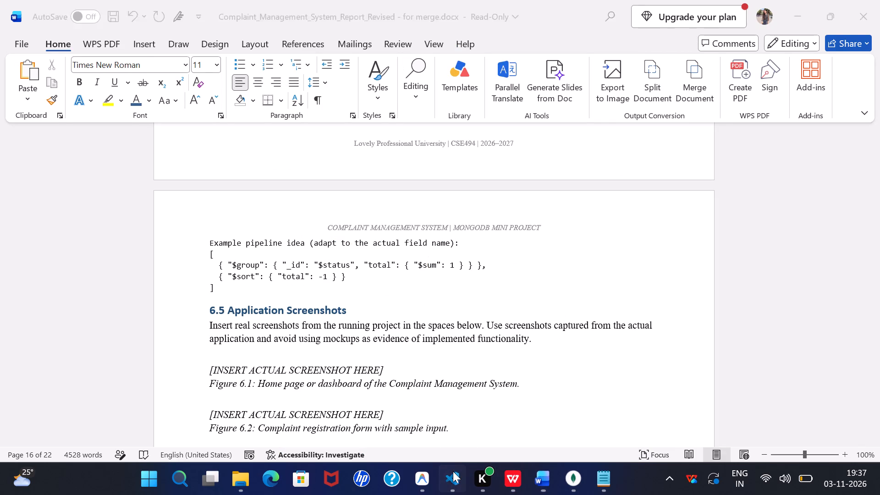
key(ctrl+v)
key(Return)
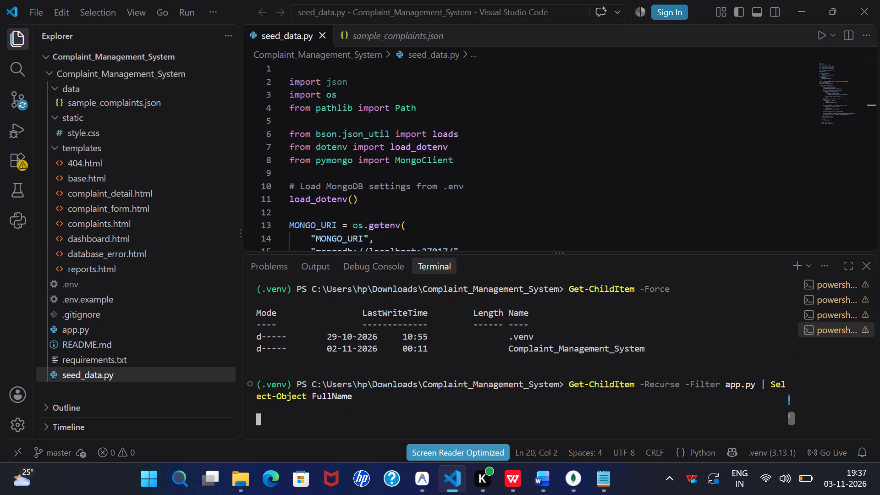
Copy "cd .\Complaint_Management_System" from the Notepad note and run it in the Visual Studio Code terminal to enter the inner project folder.
click(544, 487)
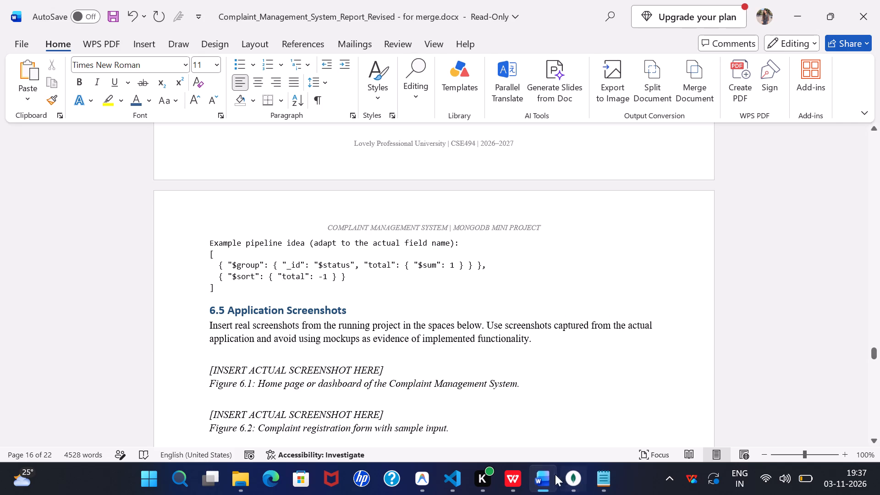
click(566, 479)
click(618, 479)
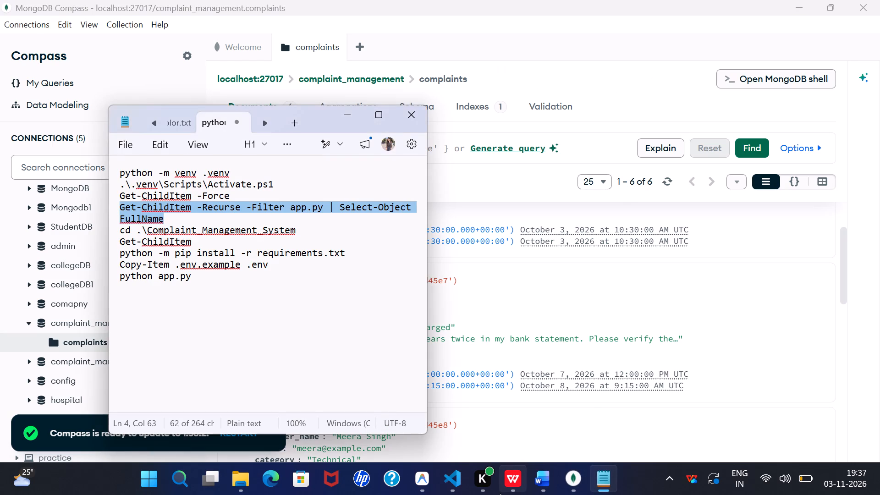
click(500, 493)
click(616, 472)
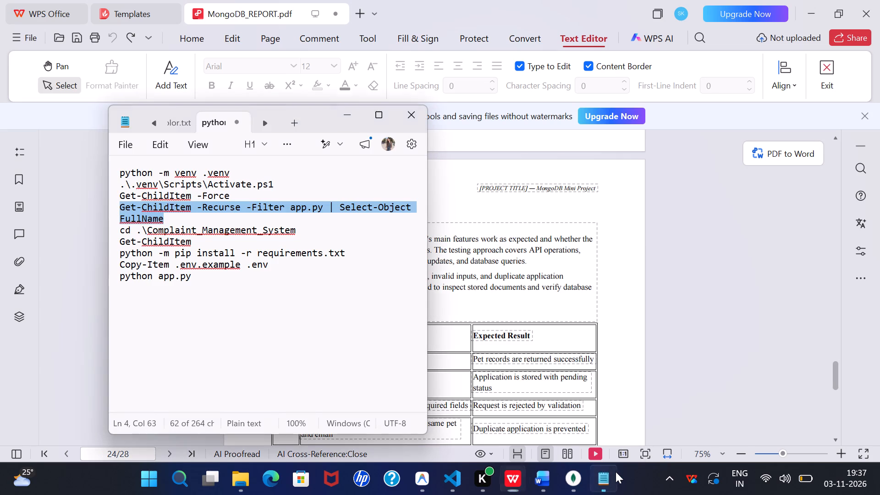
drag(121, 227, 256, 220)
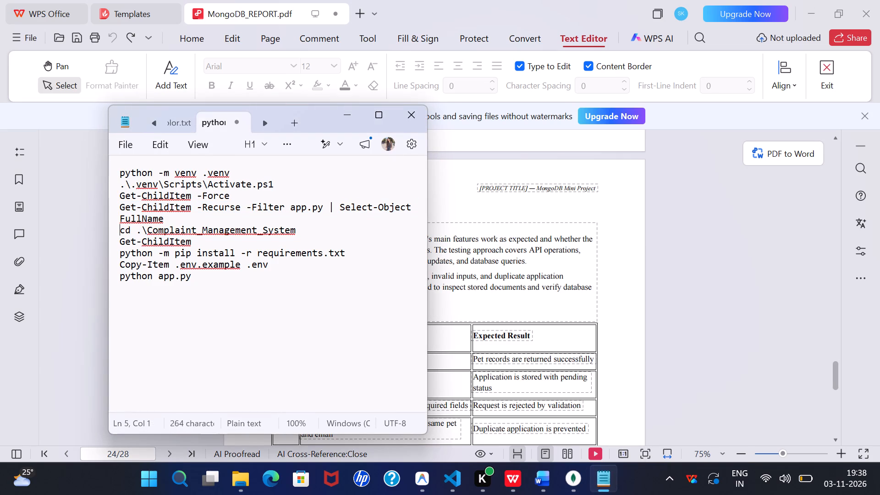
drag(256, 220, 335, 227)
key(ctrl+c)
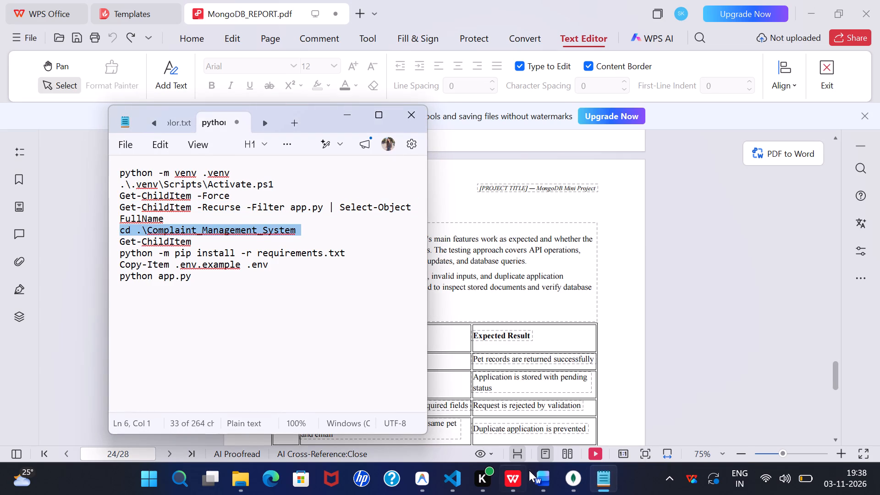
click(457, 477)
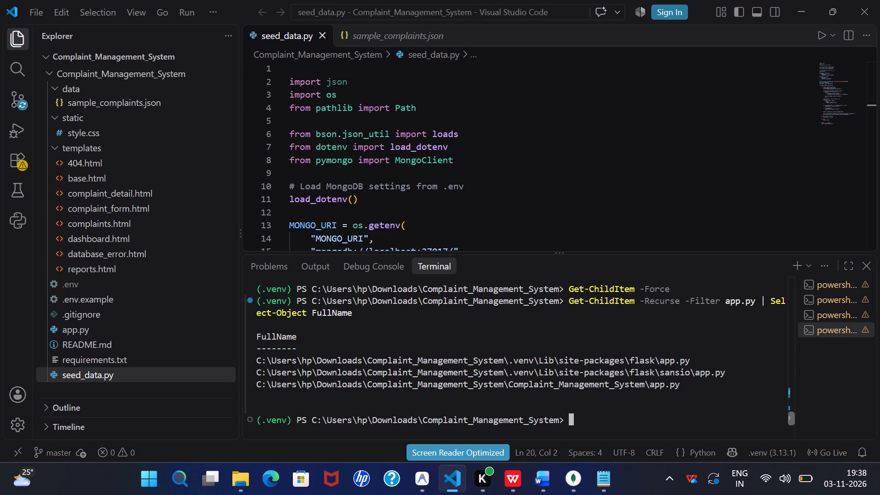
key(ctrl+v)
key(Return)
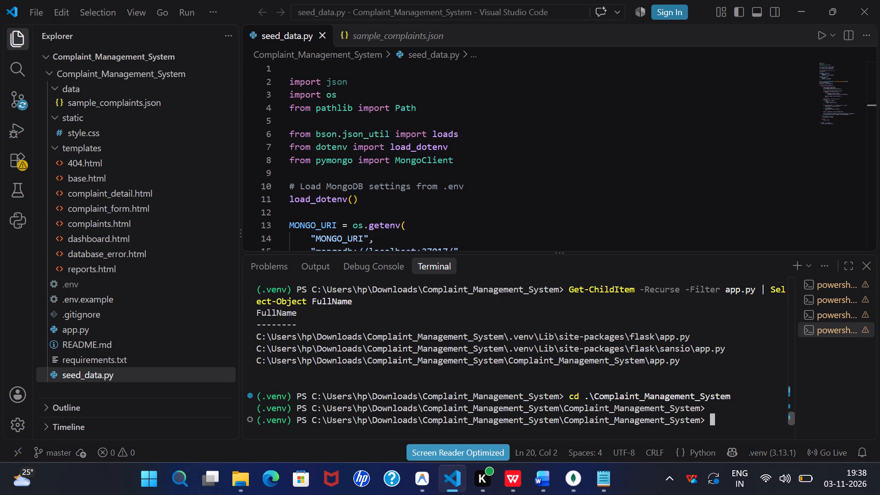
Copy the plain "Get-ChildItem" line from the Notepad note and run it in the Visual Studio Code terminal to list the inner project folder.
click(511, 481)
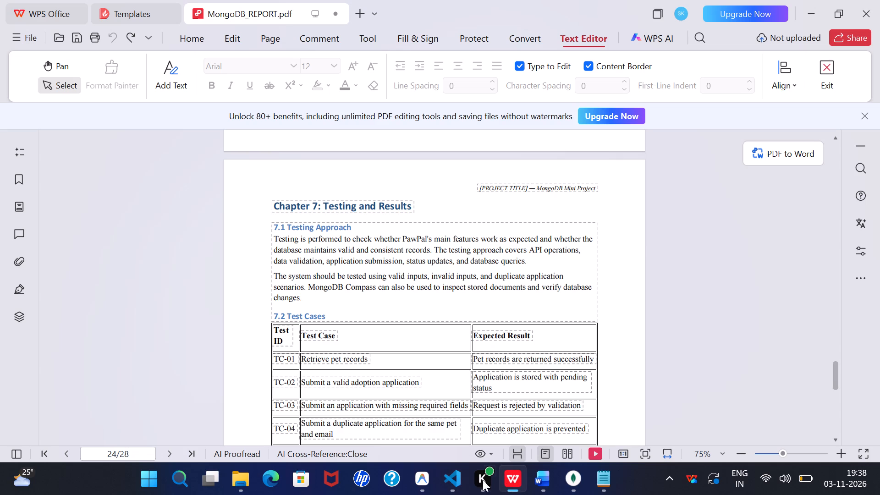
click(461, 484)
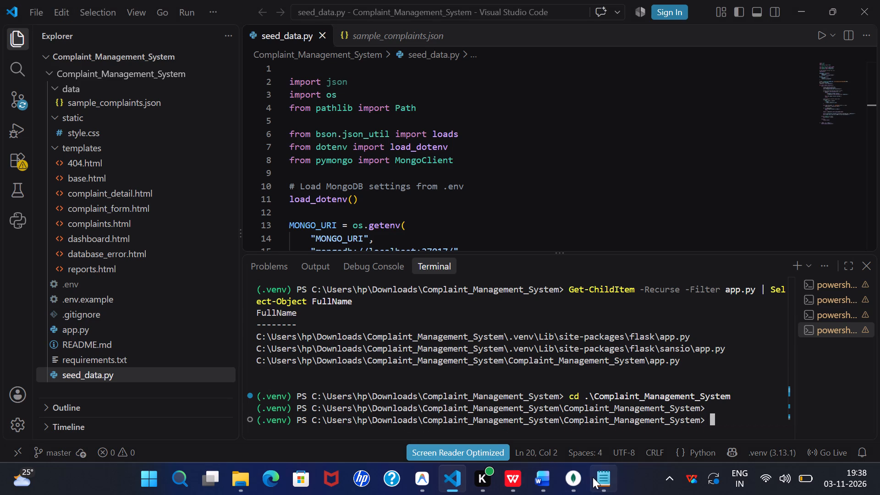
click(612, 480)
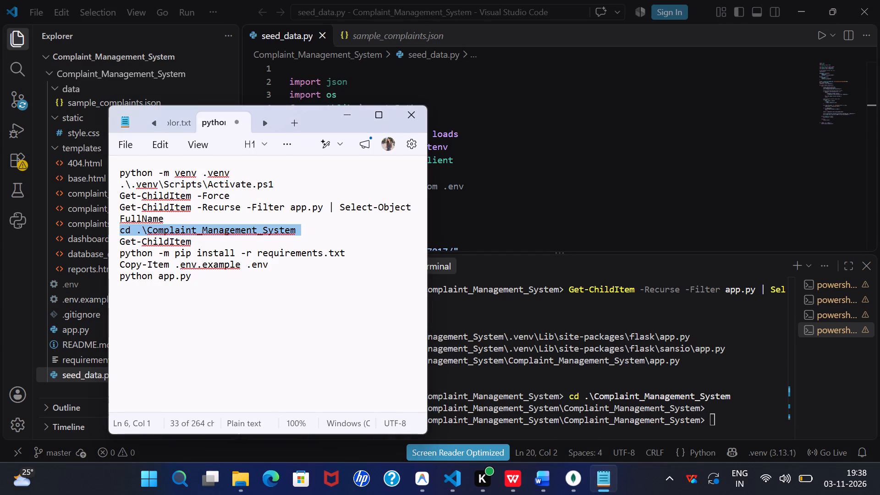
drag(119, 242, 170, 243)
key(ctrl+c)
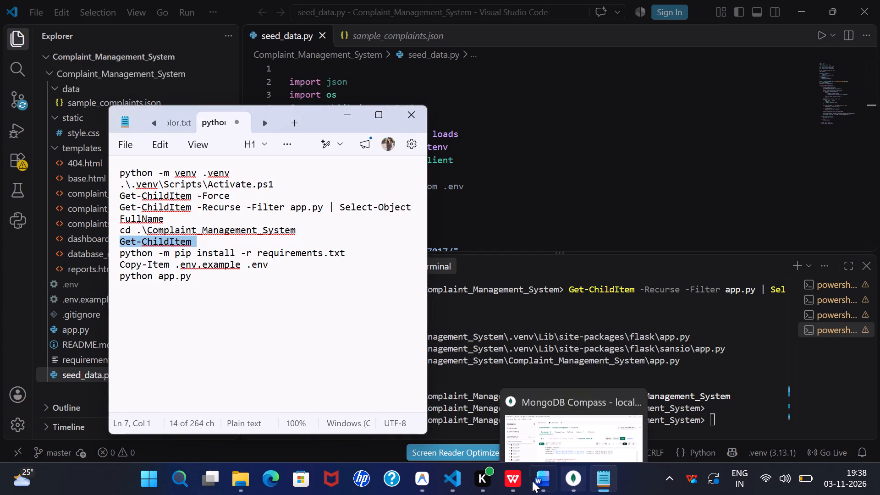
click(457, 474)
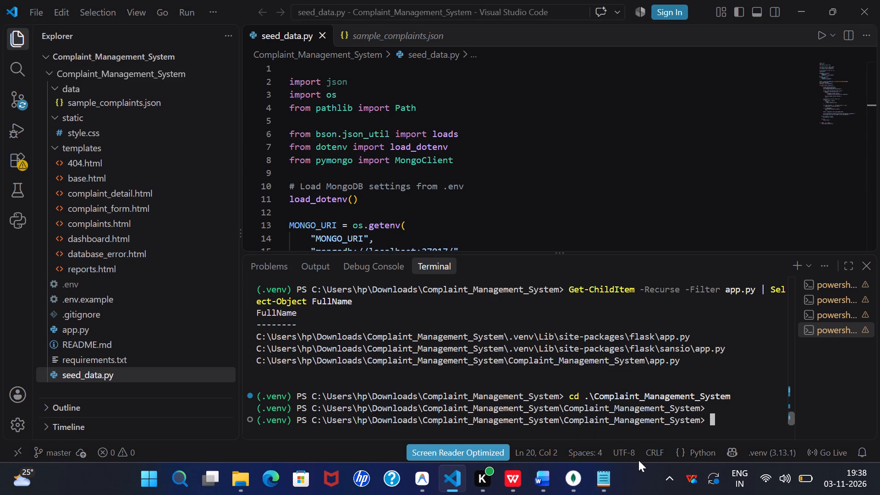
key(ctrl+v)
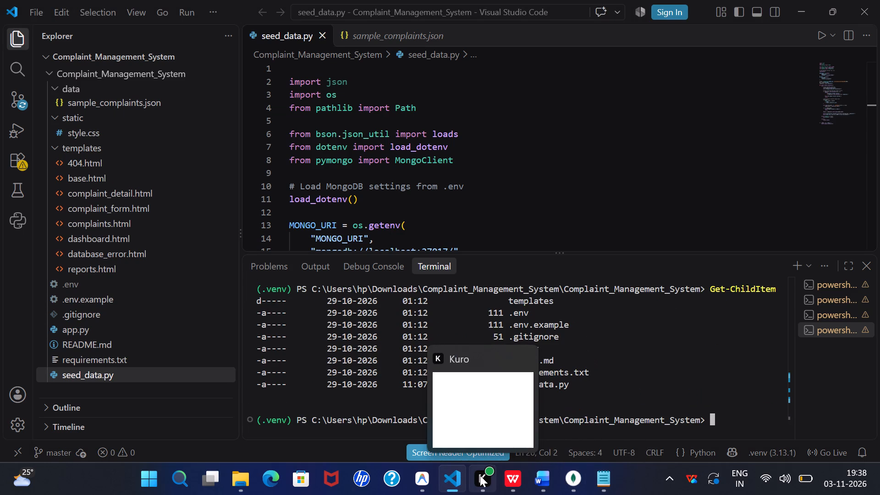
Copy "python -m pip install -r requirements.txt" from the Notepad note, run it in the Visual Studio Code terminal, and dismiss the Python packages notification.
click(600, 481)
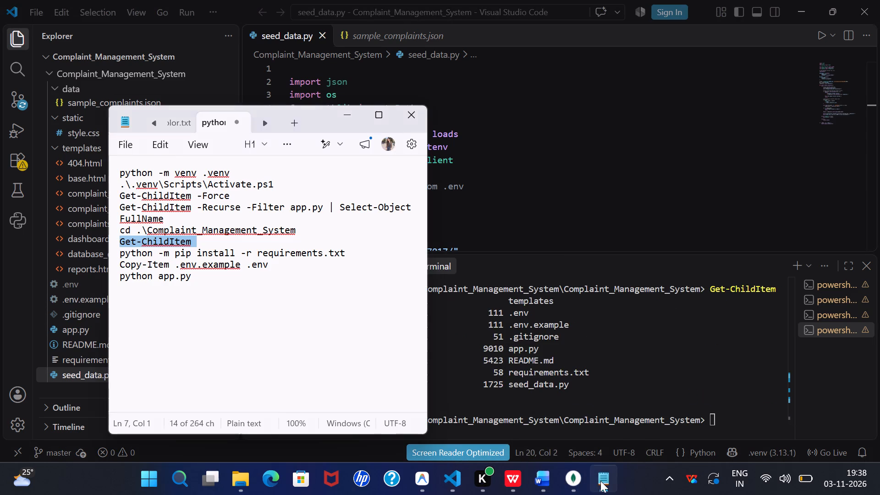
drag(123, 253, 350, 258)
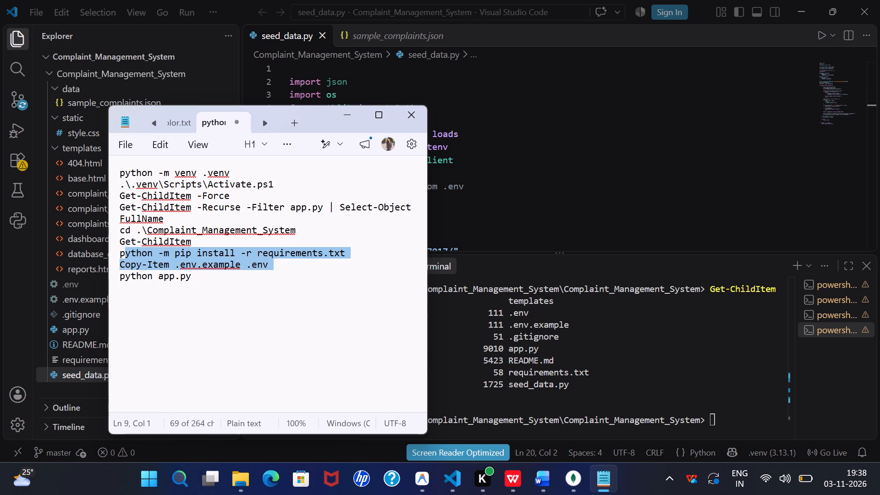
drag(350, 258, 360, 253)
click(360, 253)
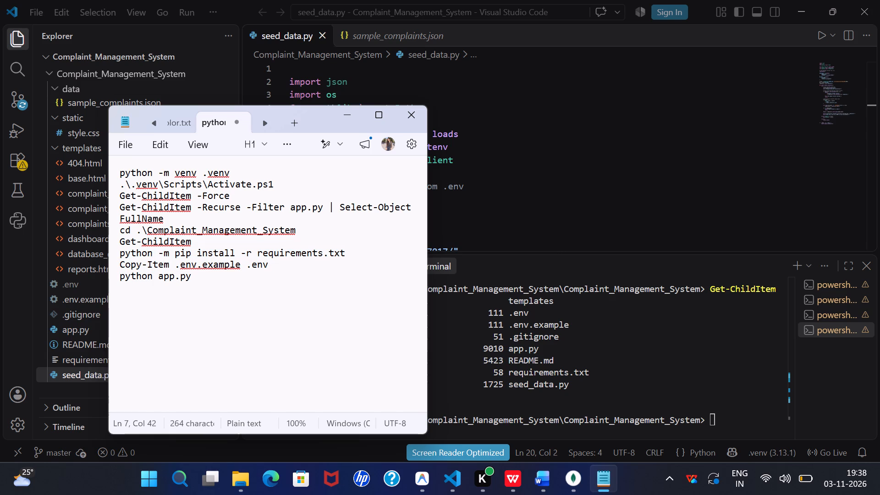
drag(121, 253, 381, 250)
key(ctrl+c)
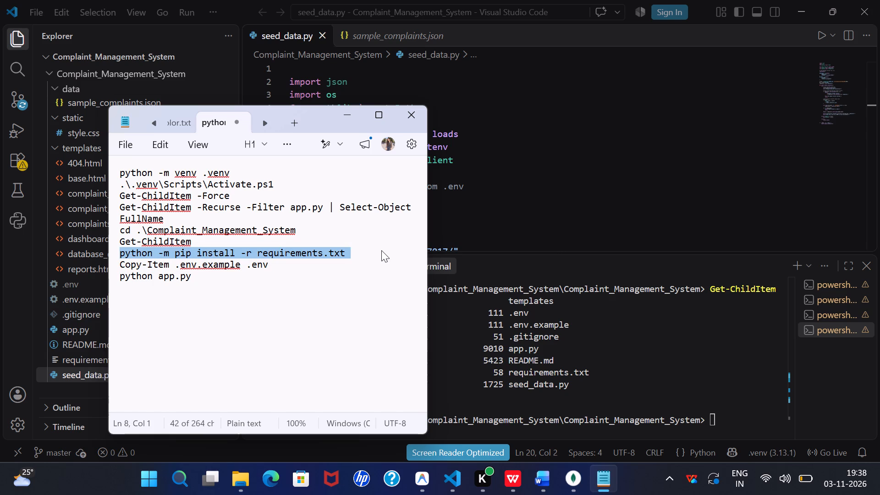
click(715, 415)
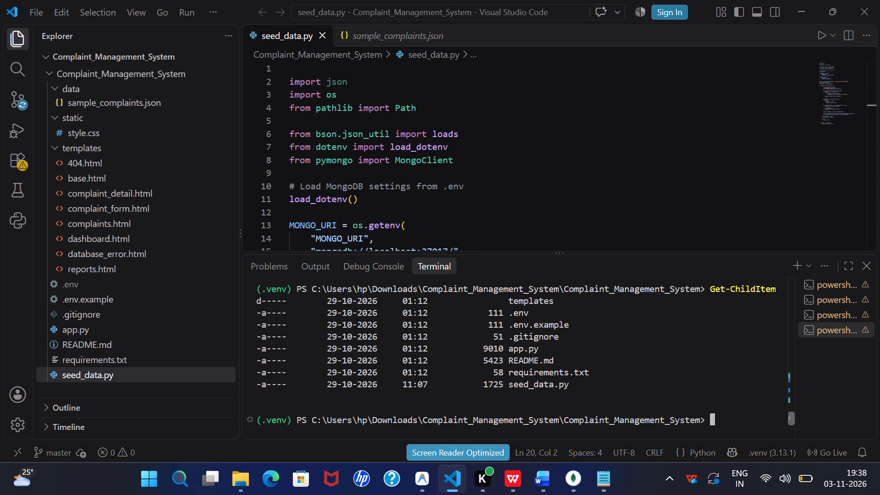
key(ctrl+v)
key(Return)
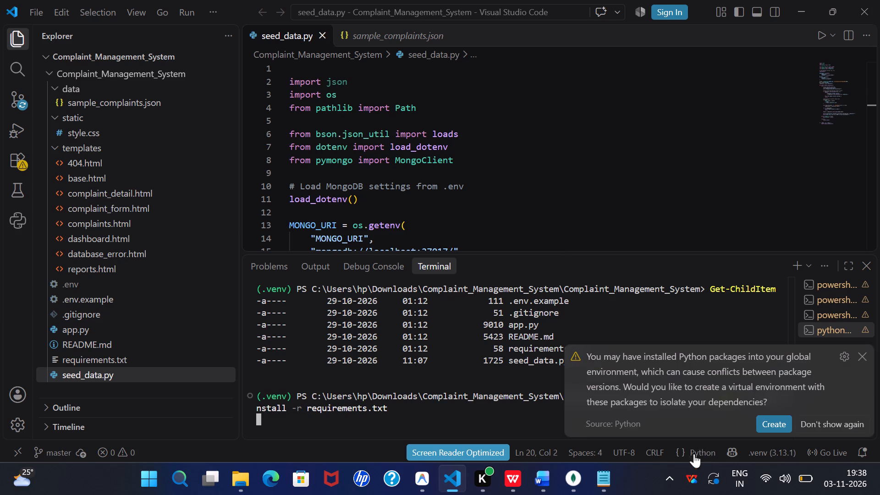
click(859, 357)
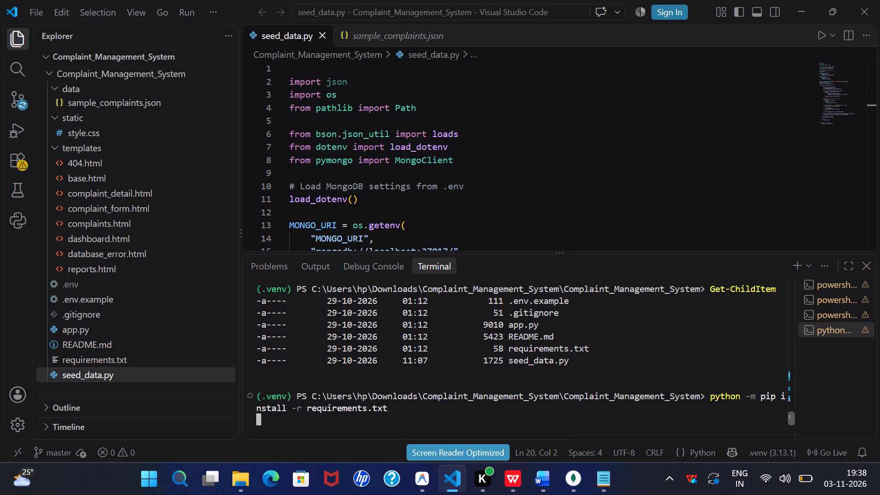
Copy "Copy-Item .env.example .env" from the Notepad note and run it in the Visual Studio Code terminal to create the environment file.
click(555, 480)
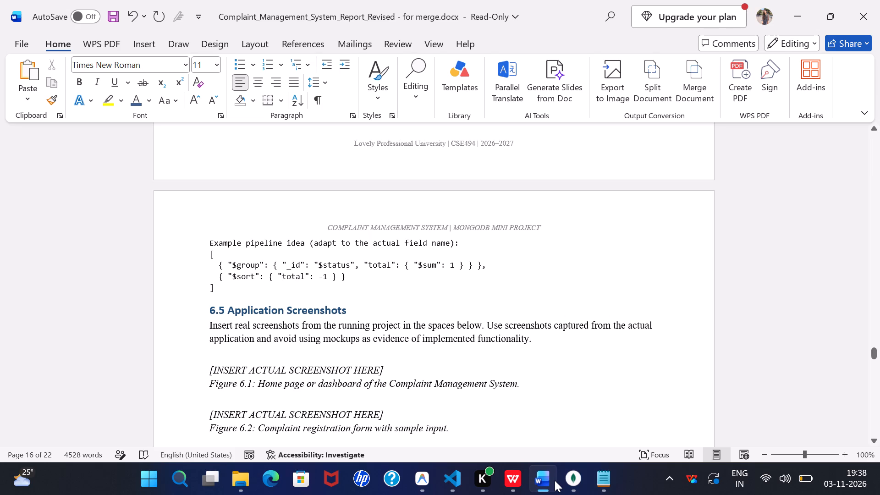
click(620, 482)
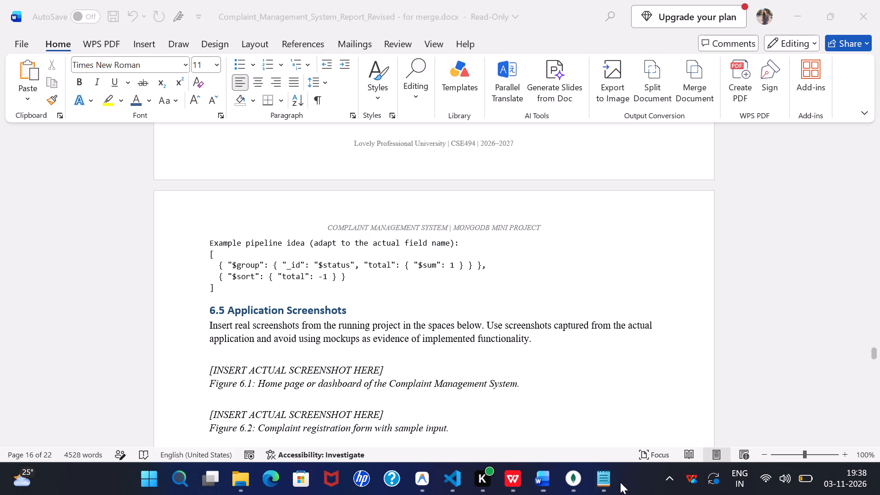
click(600, 483)
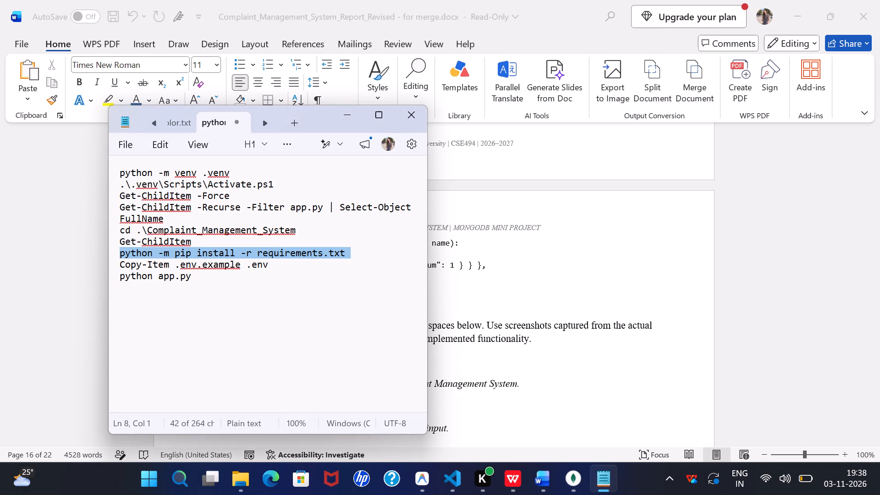
drag(266, 269, 117, 264)
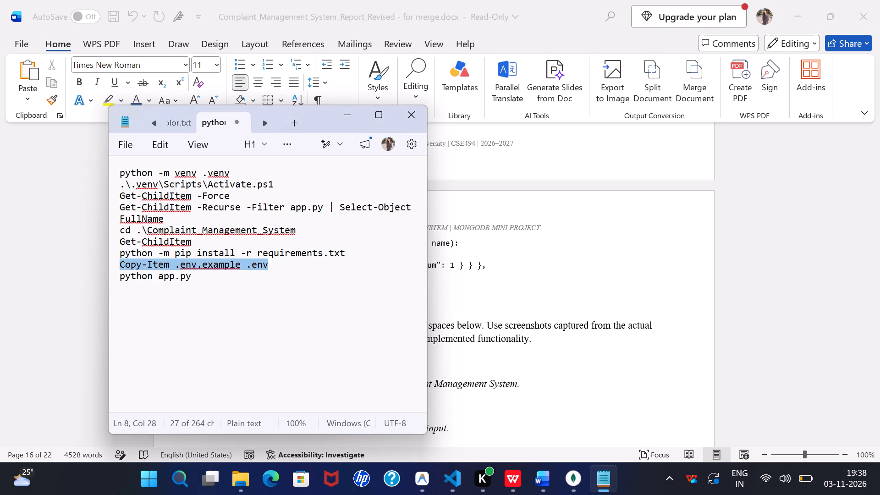
drag(117, 264, 116, 264)
key(ctrl+c)
click(449, 482)
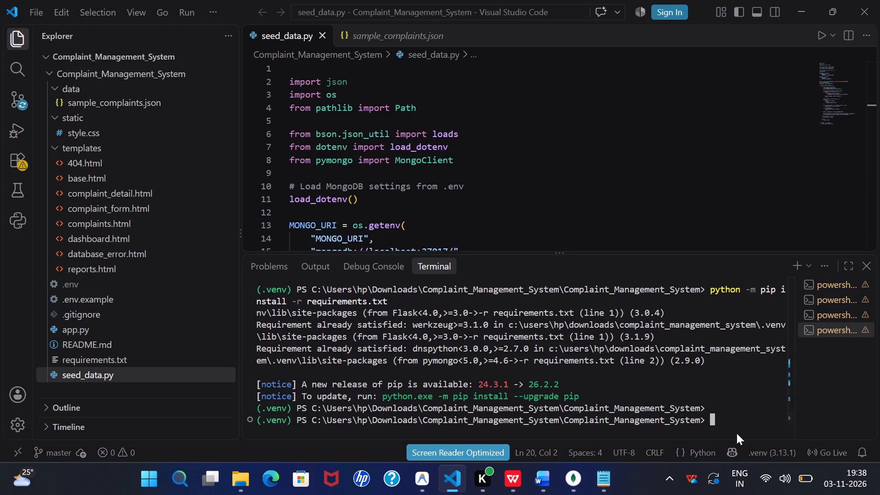
key(ctrl+v)
key(Return)
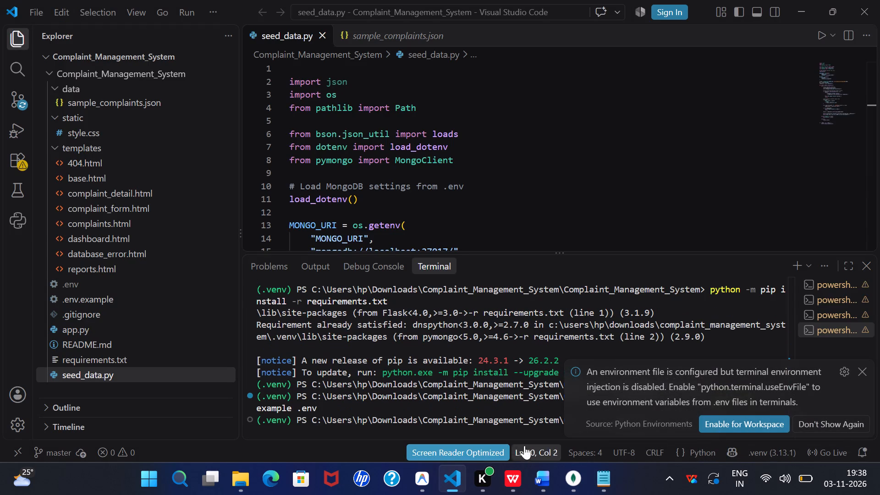
click(502, 477)
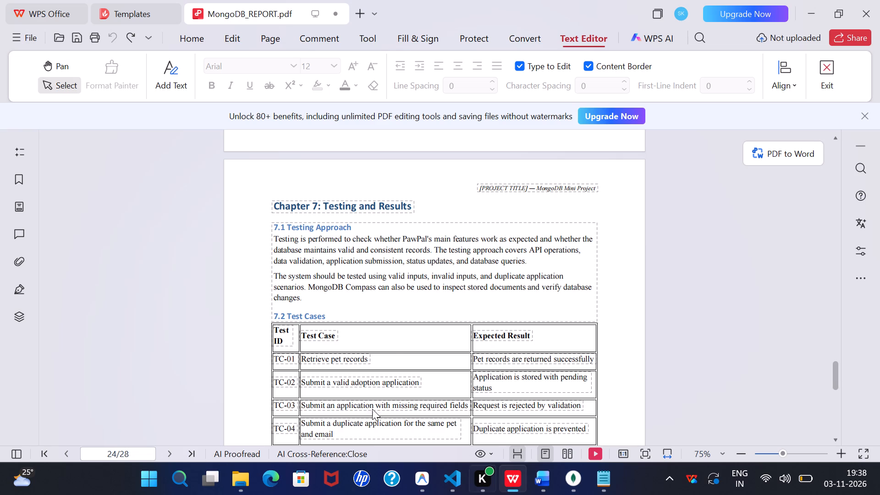
click(607, 485)
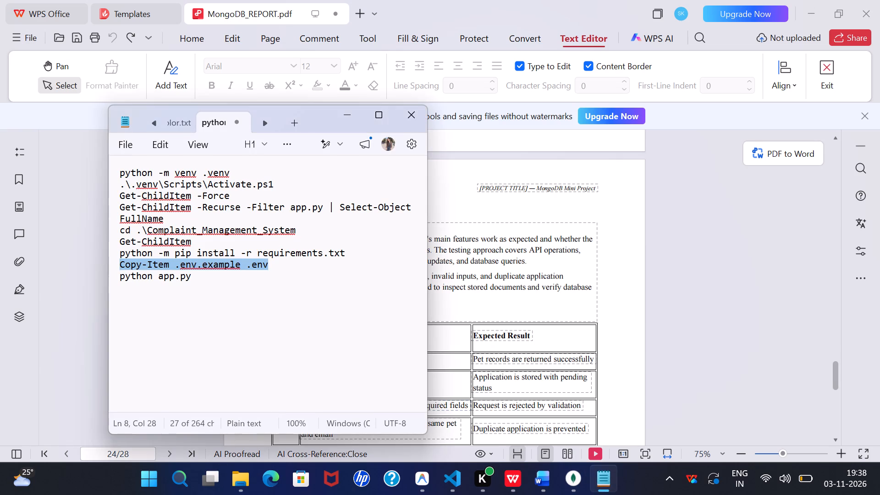
drag(191, 278, 122, 276)
key(ctrl+c)
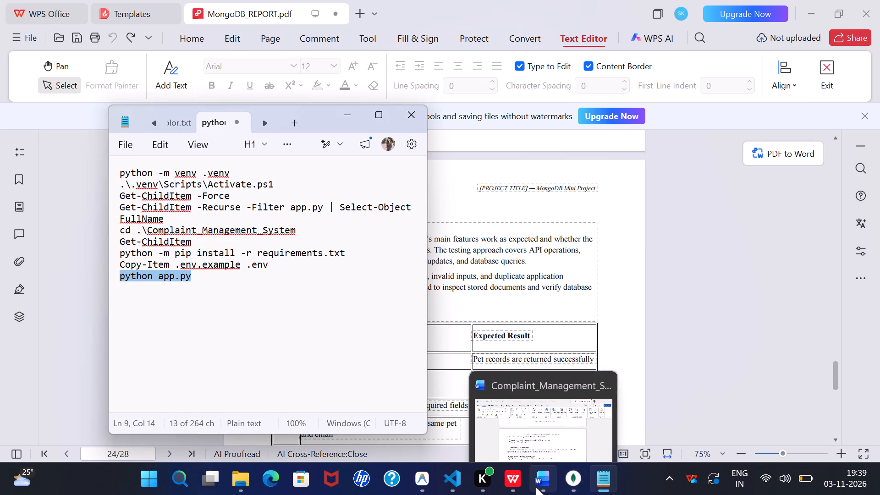
click(536, 487)
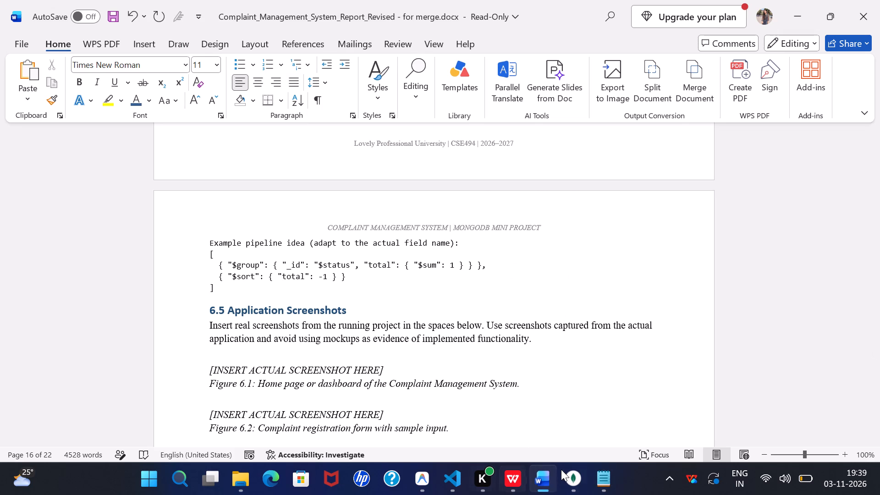
click(461, 479)
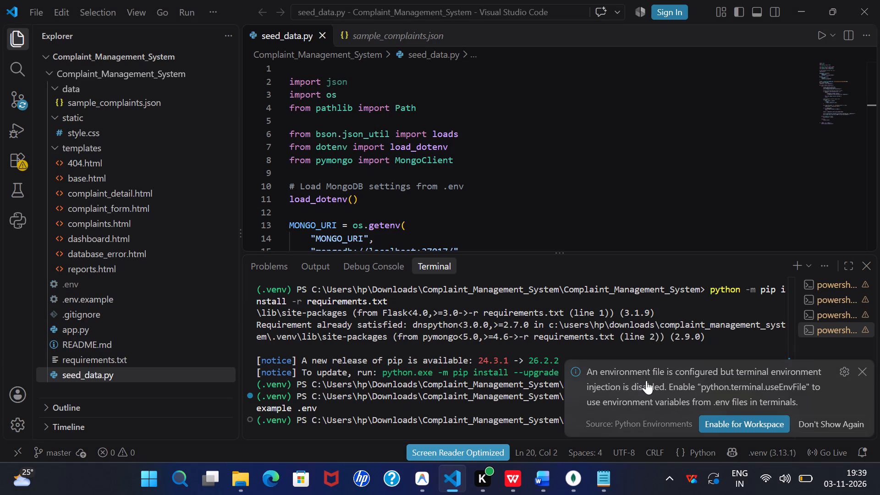
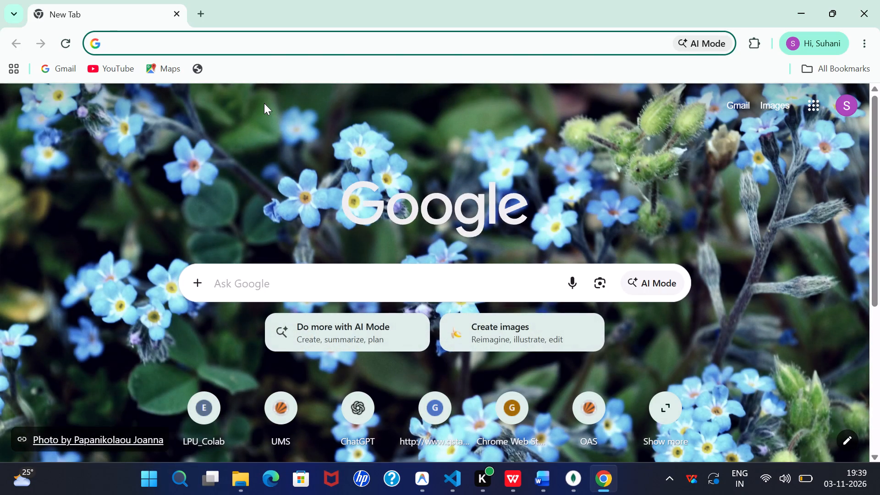
Load the copied Flask server address 127.0.0.1:5000 in the Chrome tab.
key(ctrl+v)
key(Return)
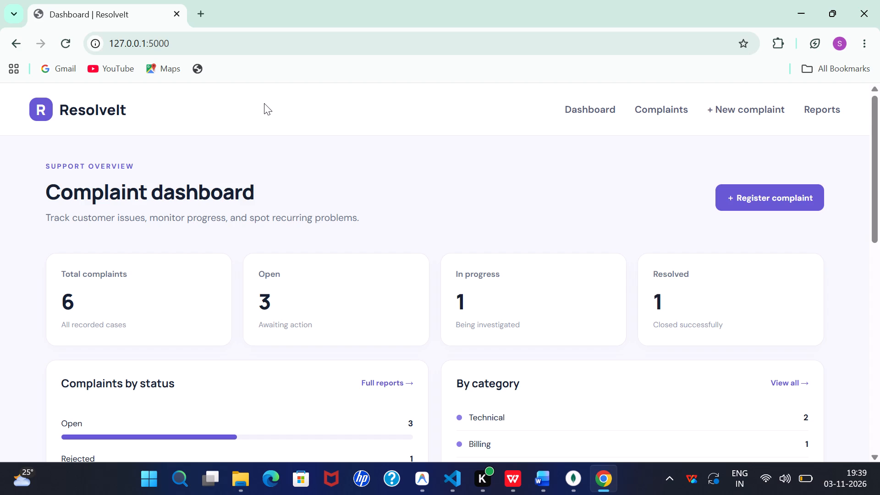
Capture a screen snip of the Complaint dashboard page, from the ResolveIt header down to the first category rows, and copy it.
key(Print)
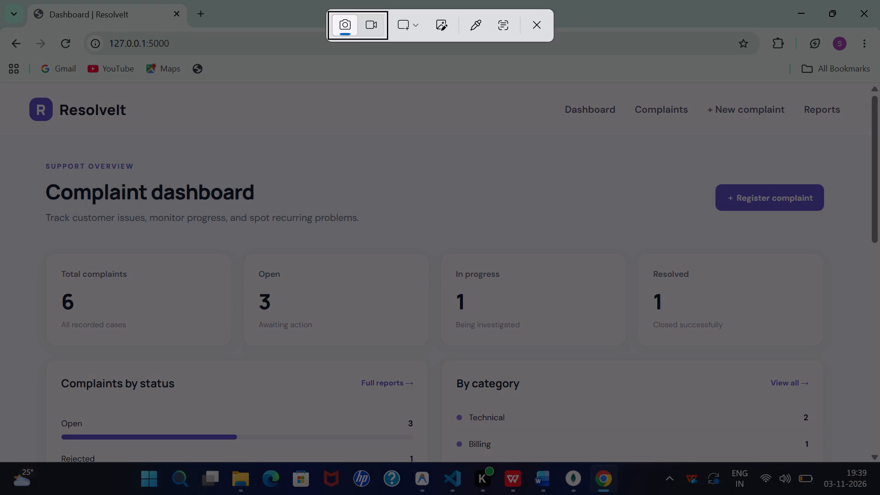
drag(0, 67, 323, 219)
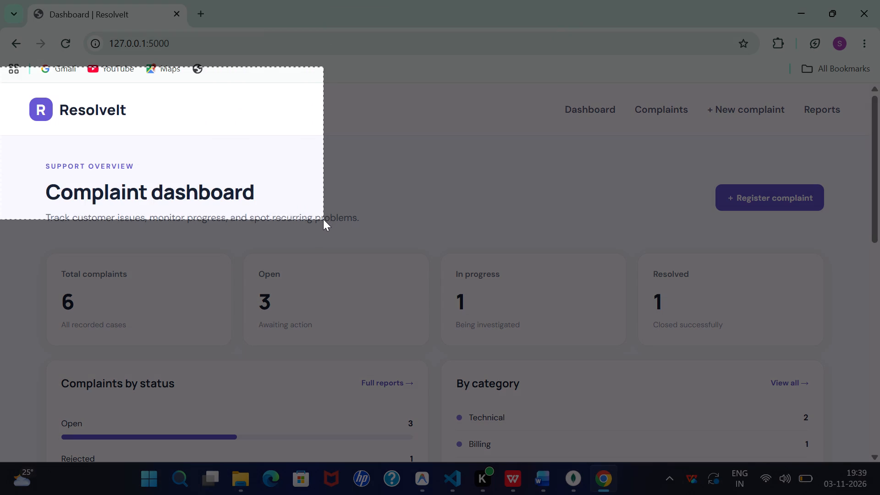
drag(323, 219, 0, 86)
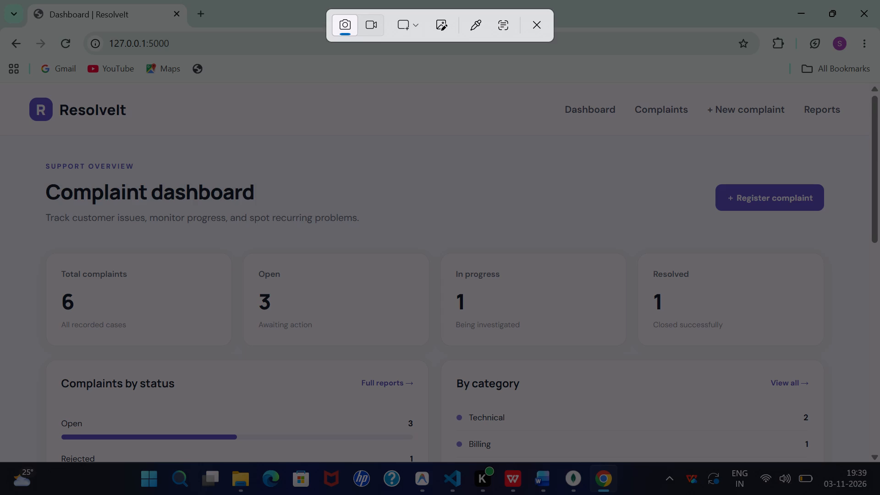
drag(0, 91, 819, 346)
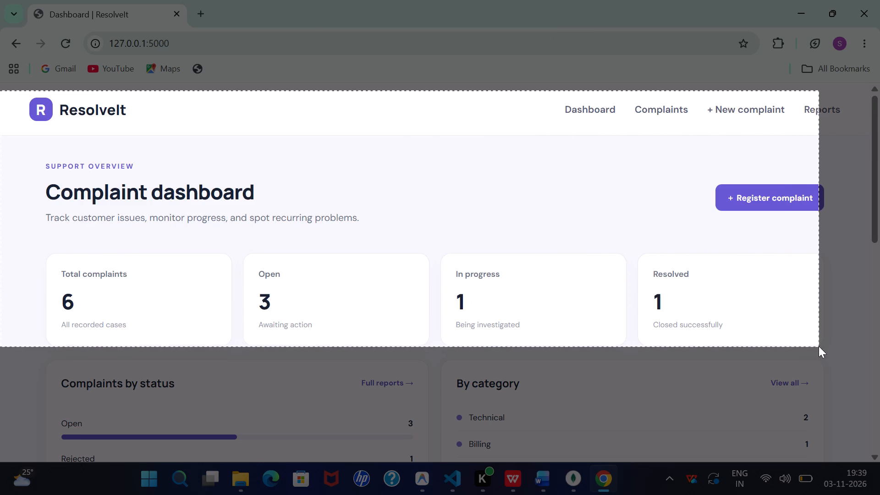
drag(819, 346, 870, 456)
scroll(820, 361, up, 1)
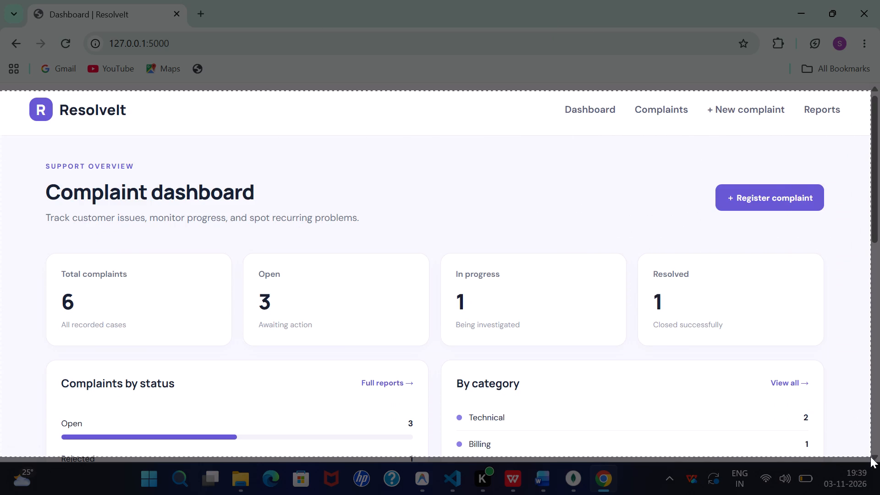
drag(870, 456, 874, 458)
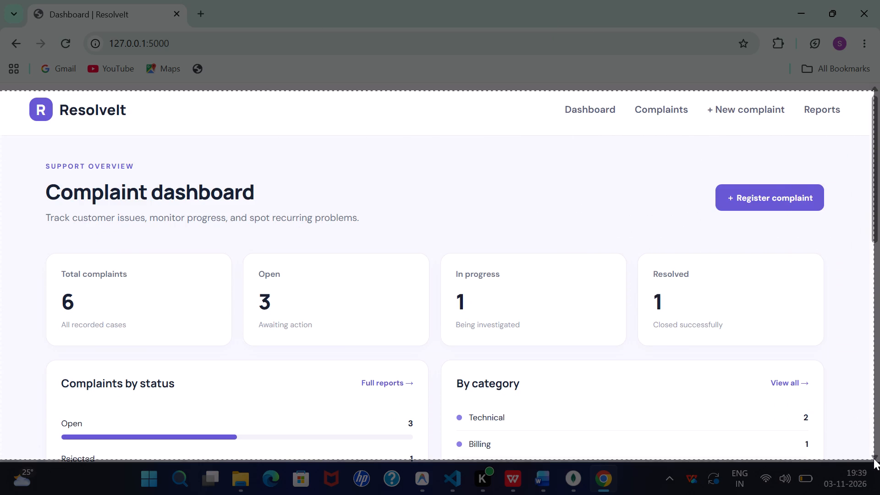
drag(874, 458, 870, 453)
key(ctrl+c)
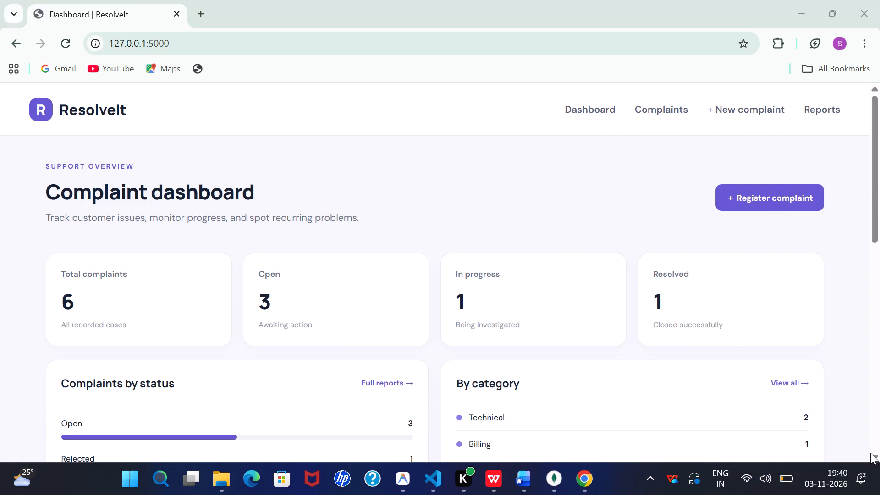
In the Word report, replace the "[INSERT ACTUAL SCREENSHOT HERE]" placeholder above the Figure 6.1 caption with the dashboard screenshot.
click(528, 488)
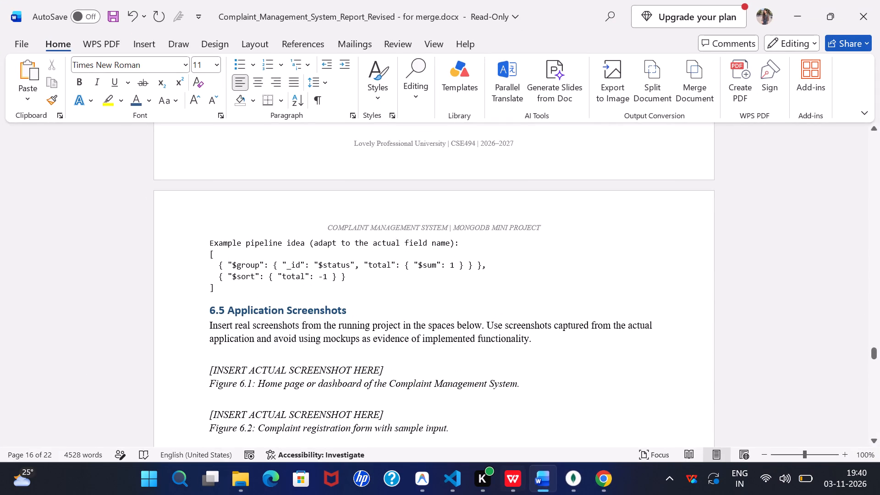
drag(216, 370, 370, 367)
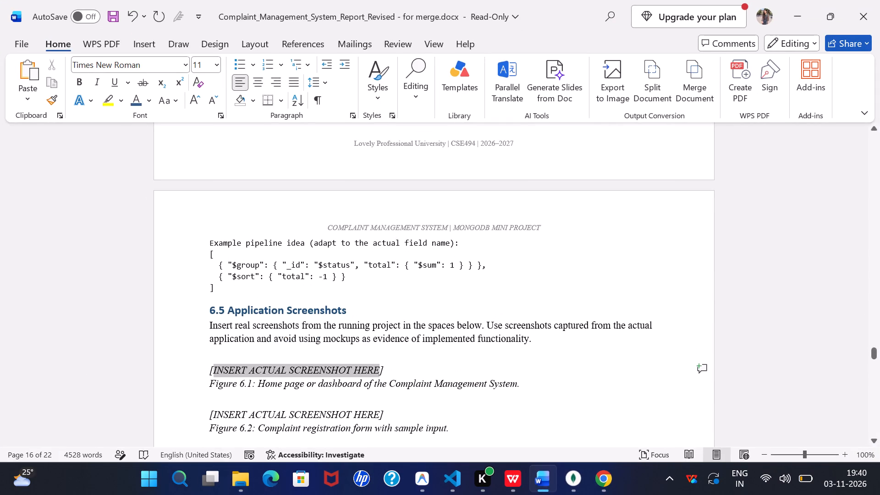
drag(370, 367, 371, 367)
key(BackSpace)
key(Right)
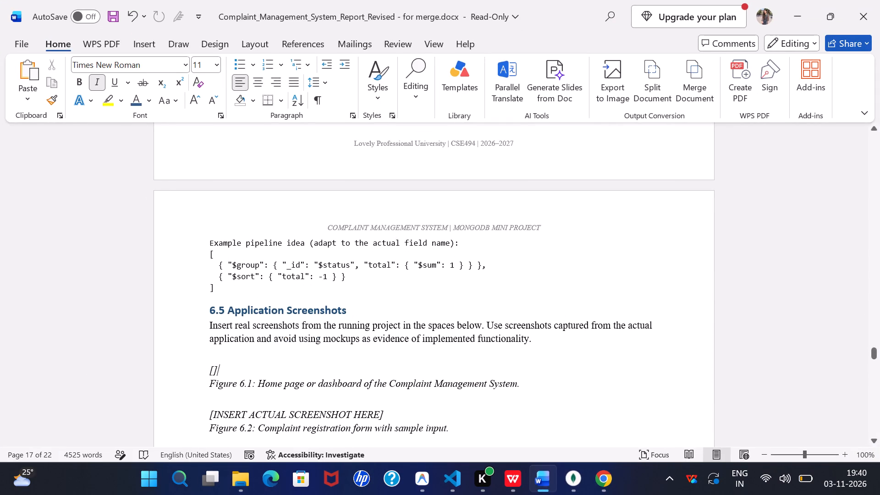
key(BackSpace)
key(BackSpace)
key(ctrl+v)
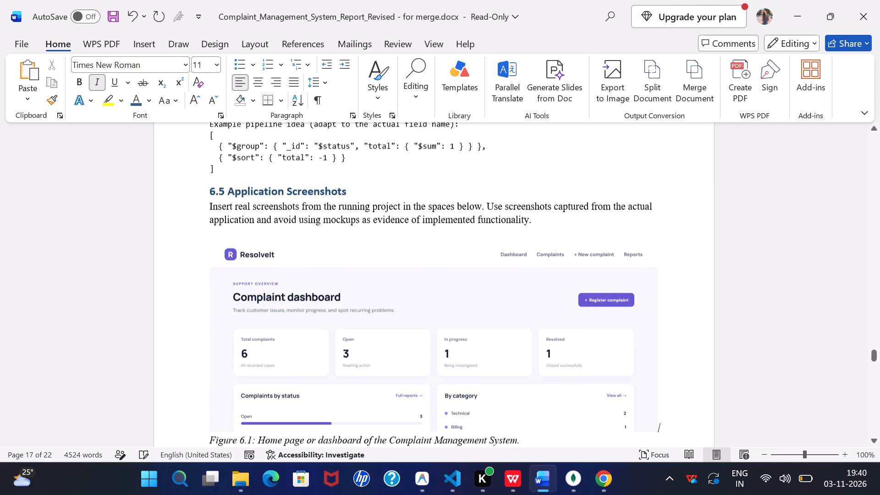
click(408, 361)
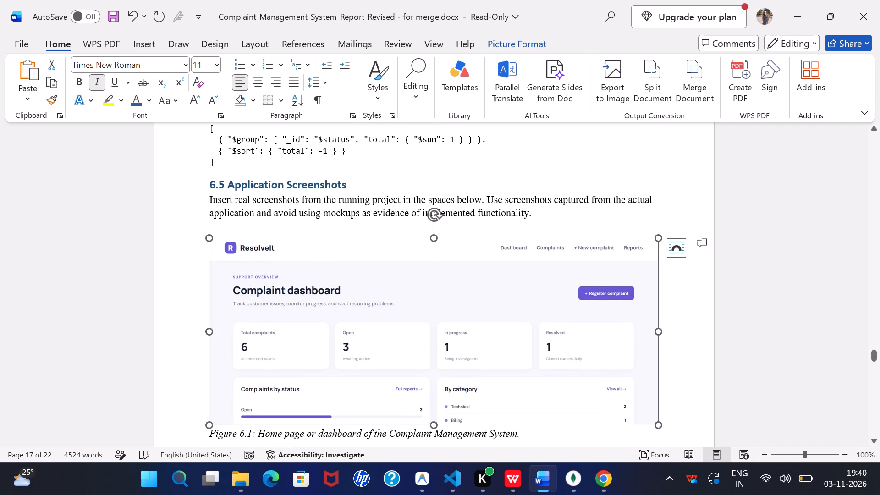
scroll(408, 361, down, 1)
click(182, 350)
Delete the "[INSERT ACTUAL SCREENSHOT HERE]" placeholder above the Figure 6.2 caption.
scroll(182, 350, down, 1)
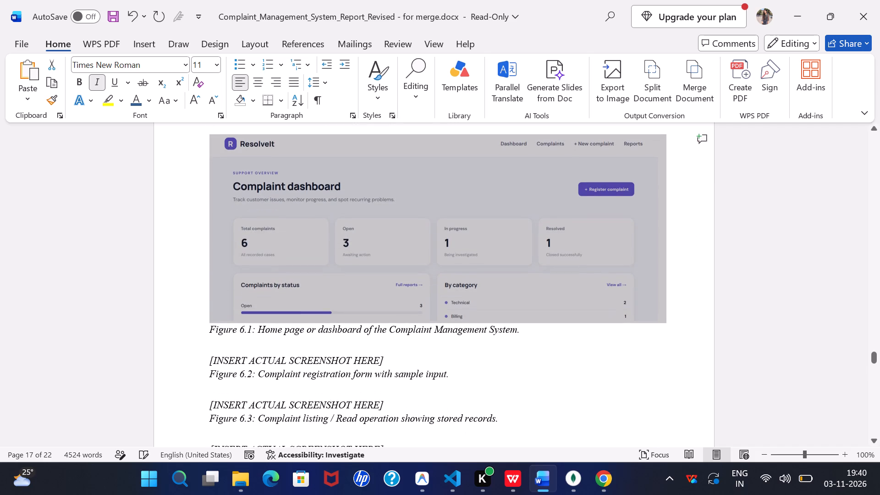
scroll(182, 350, down, 1)
click(378, 359)
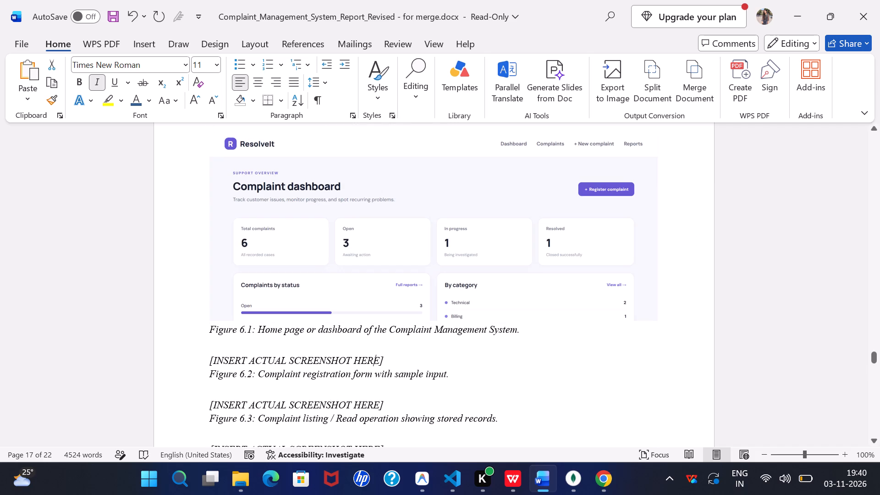
click(378, 359)
key(BackSpace)
key(BackSpace)
key(BackSpace)
key(BackSpace)
key(BackSpace)
key(BackSpace)
key(BackSpace)
key(BackSpace)
key(BackSpace)
key(BackSpace)
key(BackSpace)
key(BackSpace)
key(BackSpace)
key(BackSpace)
key(BackSpace)
key(BackSpace)
key(BackSpace)
key(BackSpace)
key(BackSpace)
key(BackSpace)
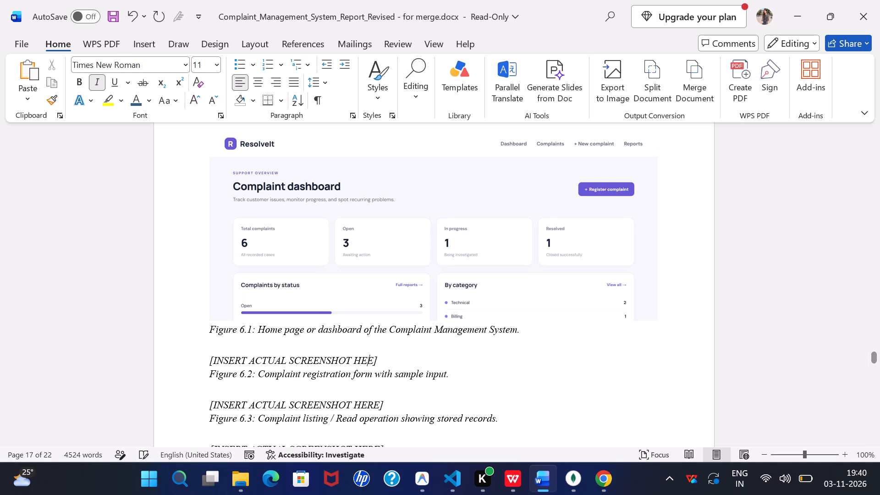
key(Right)
key(BackSpace)
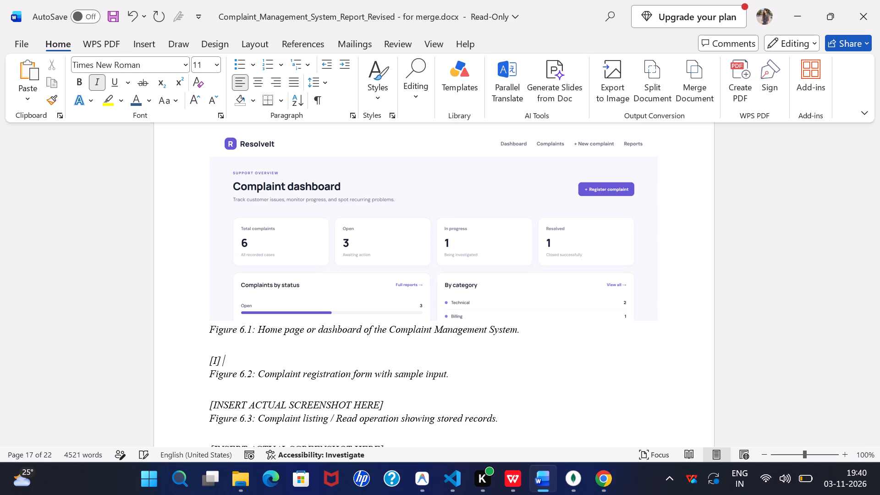
key(BackSpace)
key(Right)
key(BackSpace)
key(BackSpace)
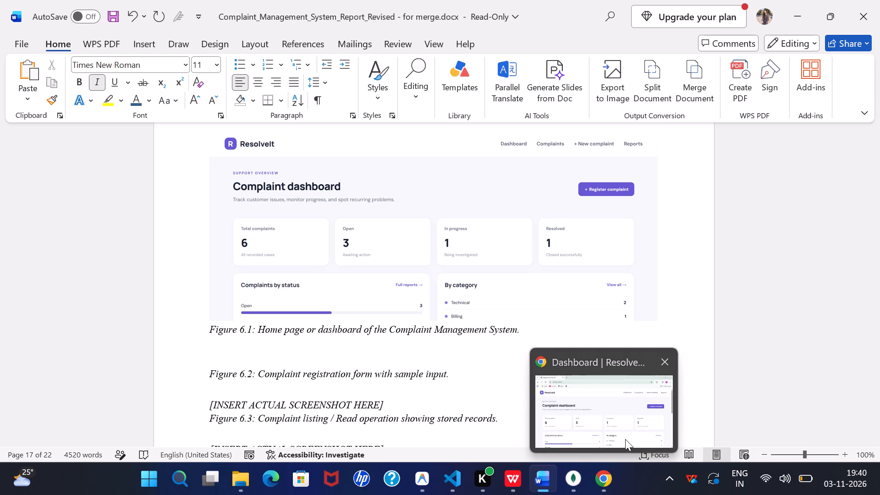
In Chrome, capture a screen snip of the dashboard's "Complaints by status" and "By category" cards and copy it.
click(625, 439)
scroll(473, 363, down, 2)
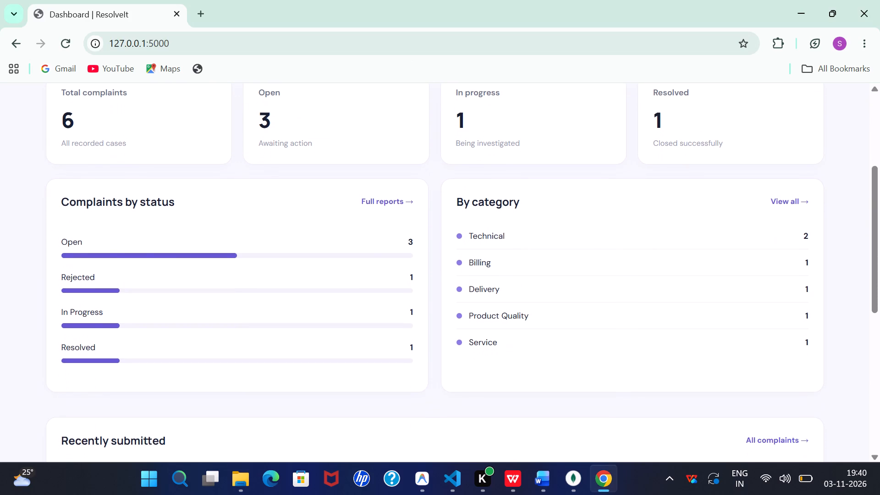
scroll(473, 363, down, 3)
scroll(473, 363, up, 1)
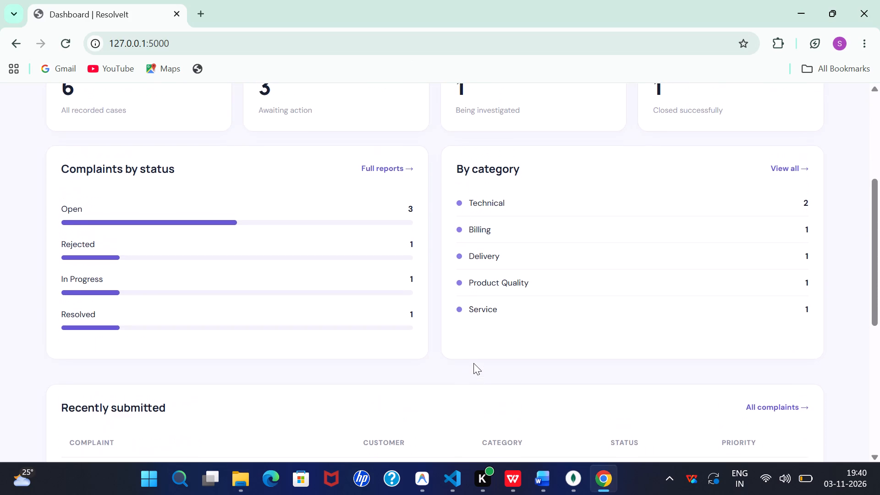
scroll(473, 363, up, 1)
key(Print)
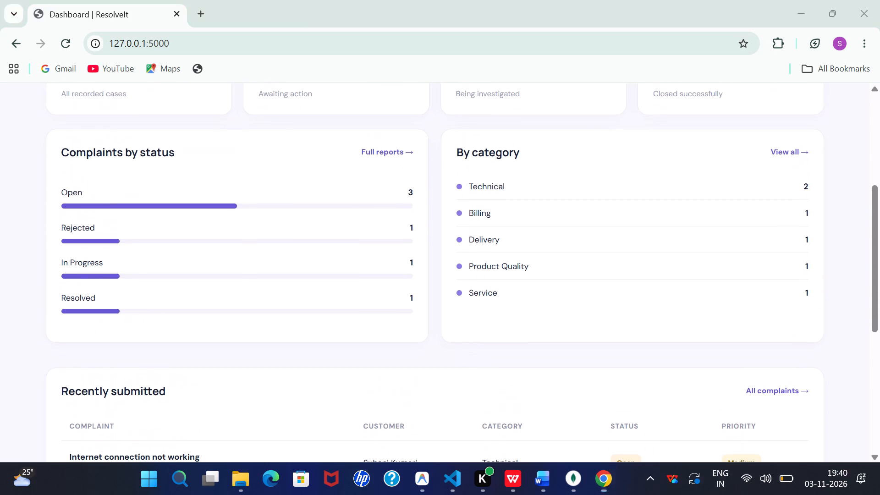
drag(55, 128, 528, 292)
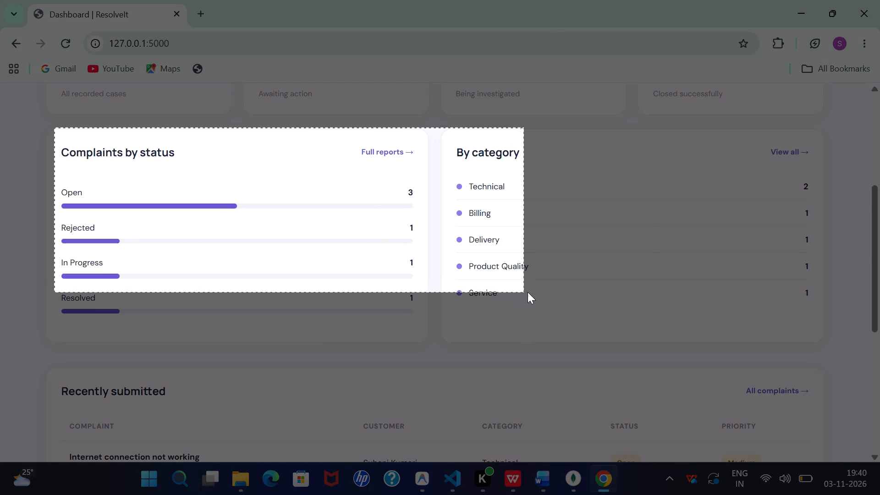
drag(528, 292, 822, 354)
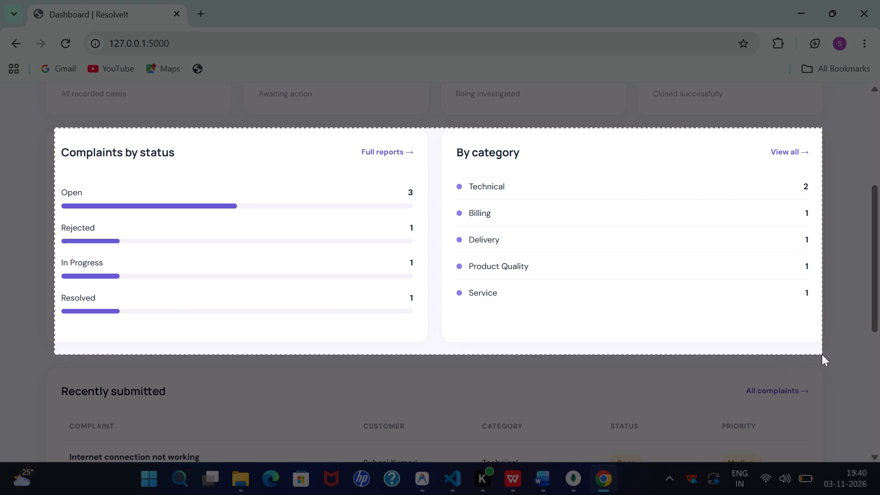
drag(822, 354, 821, 341)
key(ctrl+c)
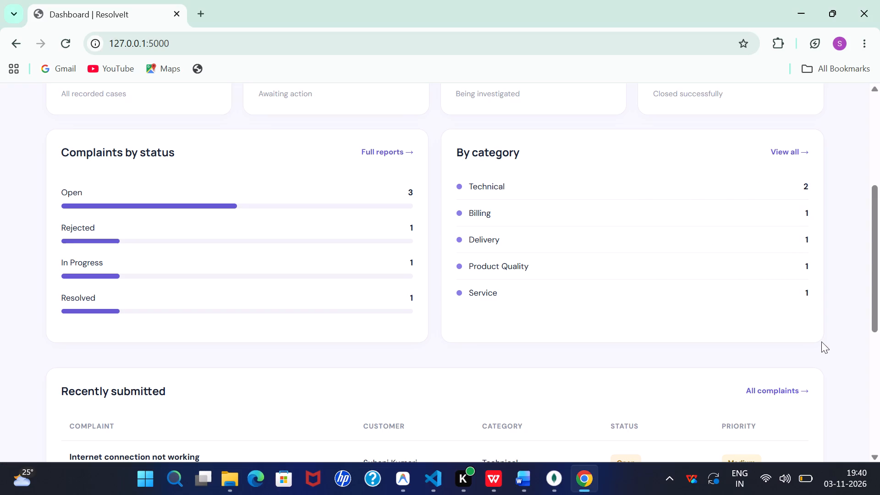
Switch to MongoDB_REPORT.pdf in WPS Office and examine how its application screenshots are laid out before Chapter 7.
click(542, 479)
click(516, 479)
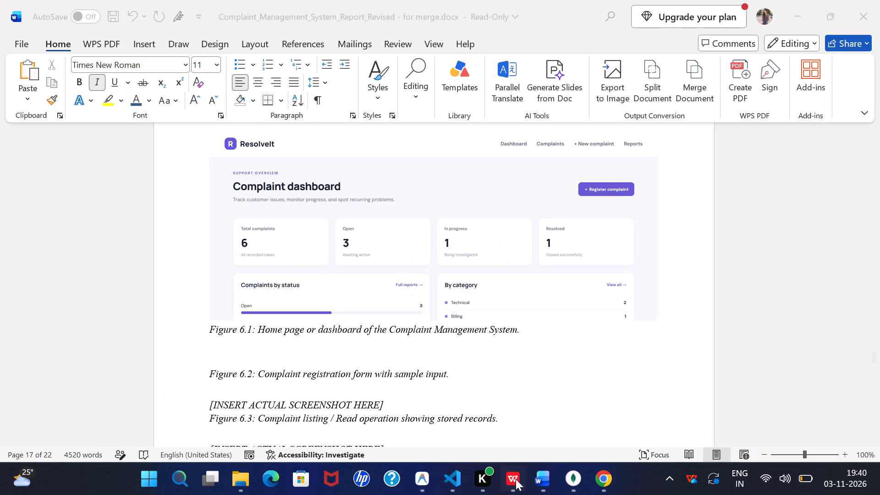
scroll(263, 350, down, 4)
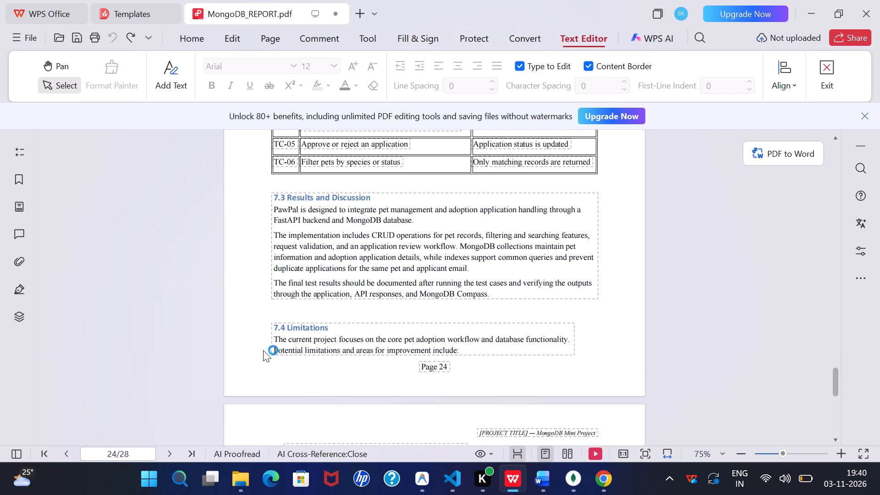
scroll(263, 350, down, 1)
scroll(263, 350, up, 3)
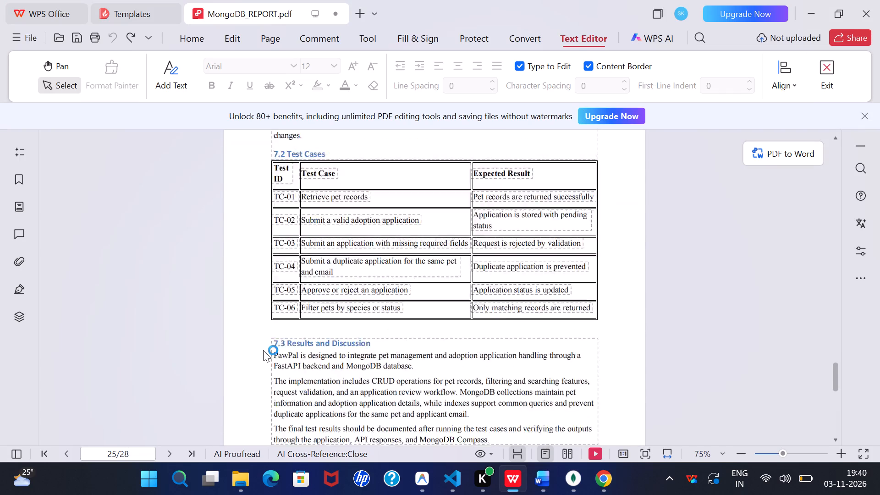
scroll(263, 350, up, 2)
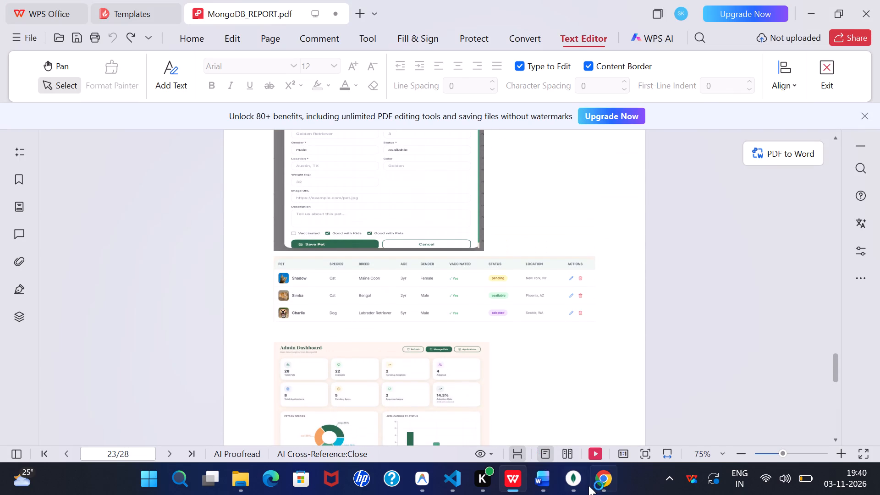
click(588, 485)
In Word, delete the Figure 6.1 caption and all remaining captions and screenshot placeholders from Figure 6.2 up to the Chapter 7 heading.
click(539, 478)
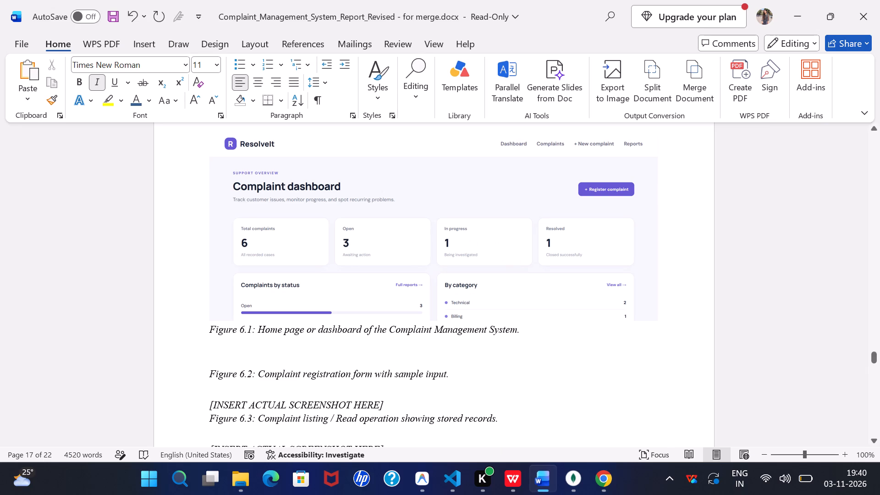
drag(214, 335, 542, 338)
key(BackSpace)
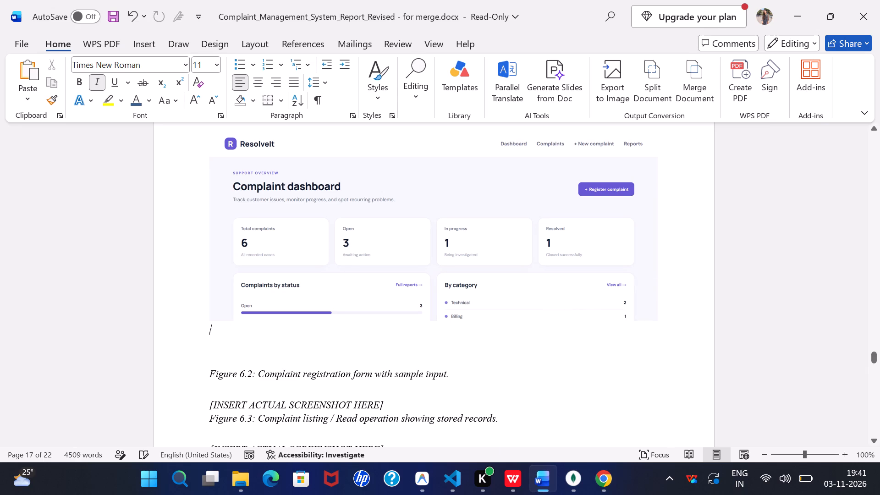
drag(207, 374, 427, 465)
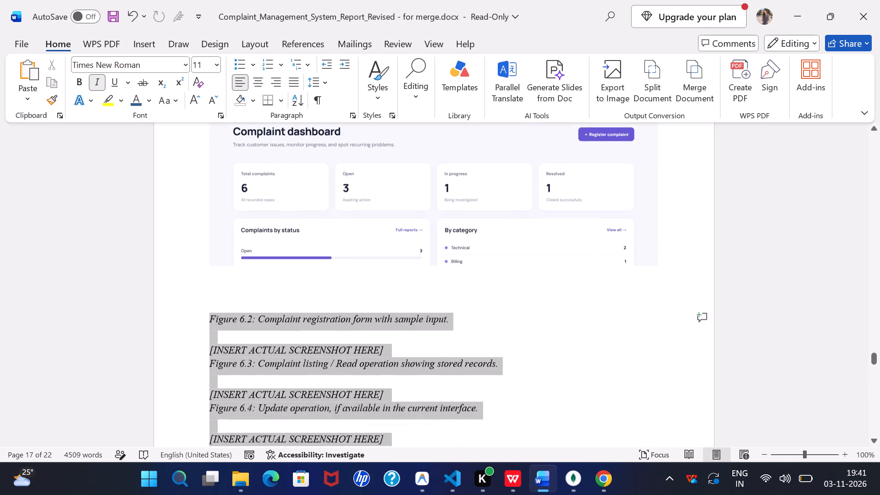
drag(427, 465, 531, 305)
key(BackSpace)
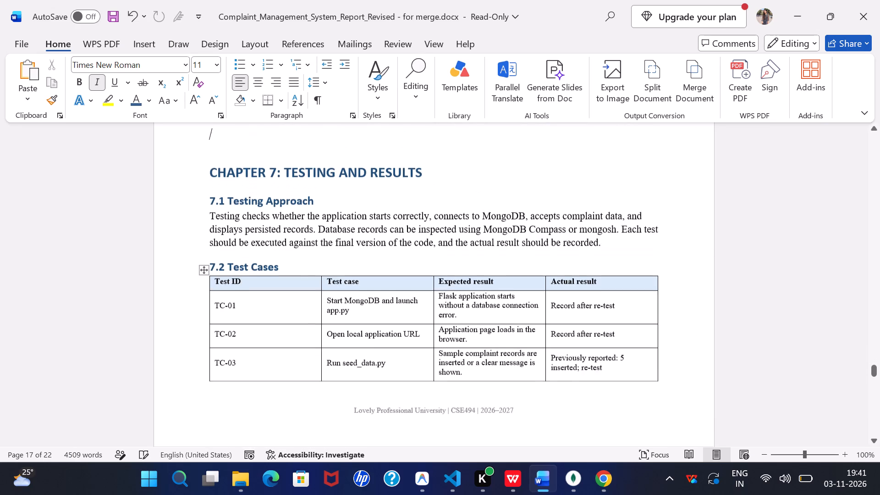
Paste the copied status and category cards on a new line below the dashboard screenshot in section 6.5, and add a blank line after them.
scroll(531, 305, up, 6)
scroll(531, 305, down, 1)
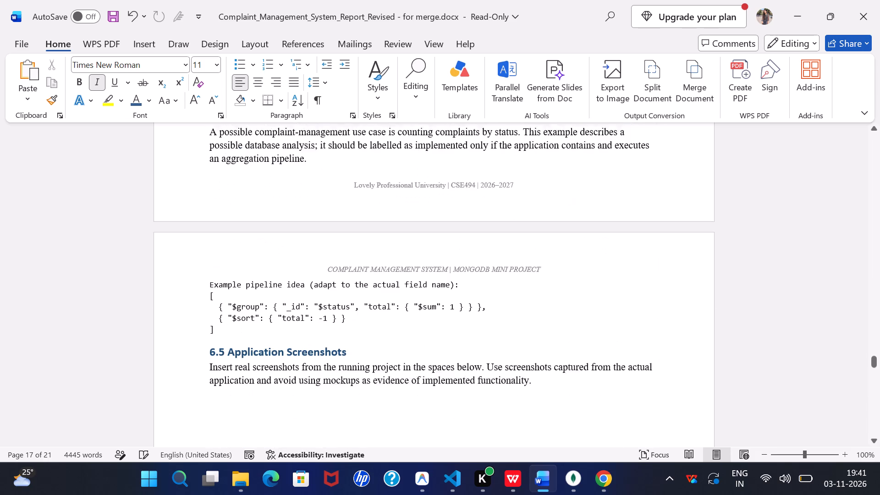
scroll(531, 305, down, 2)
scroll(614, 398, down, 2)
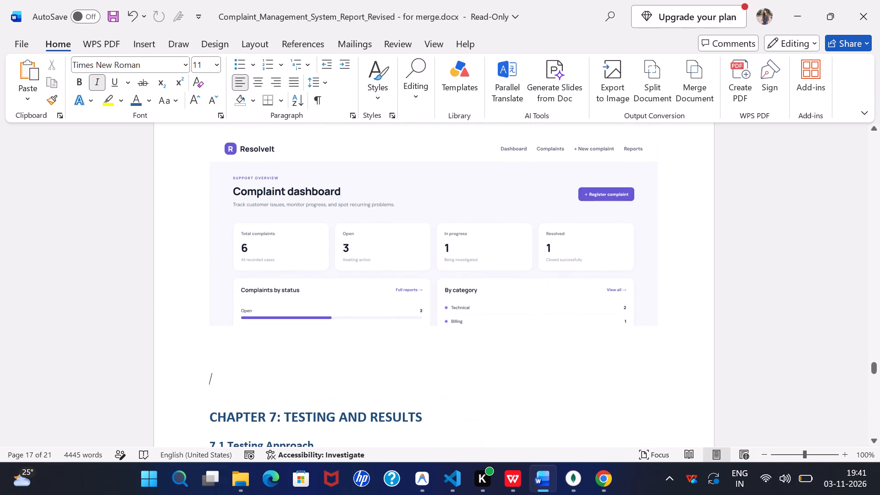
click(664, 316)
key(Return)
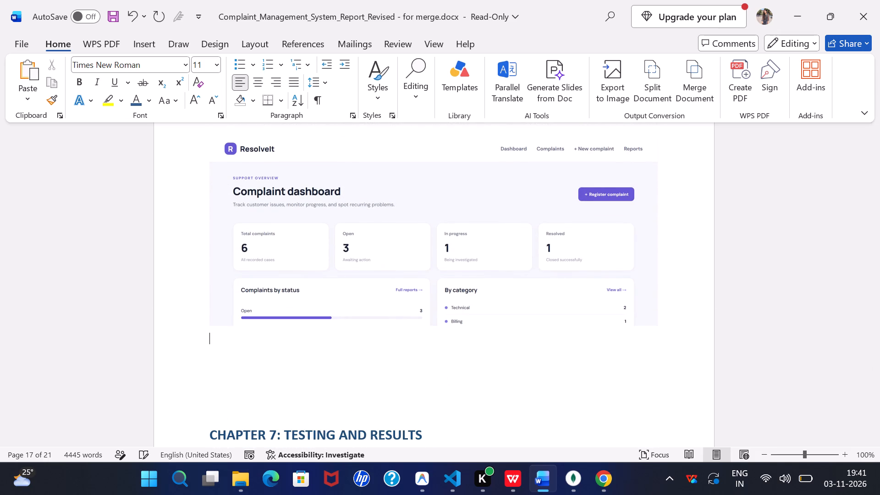
key(ctrl+v)
scroll(652, 348, down, 1)
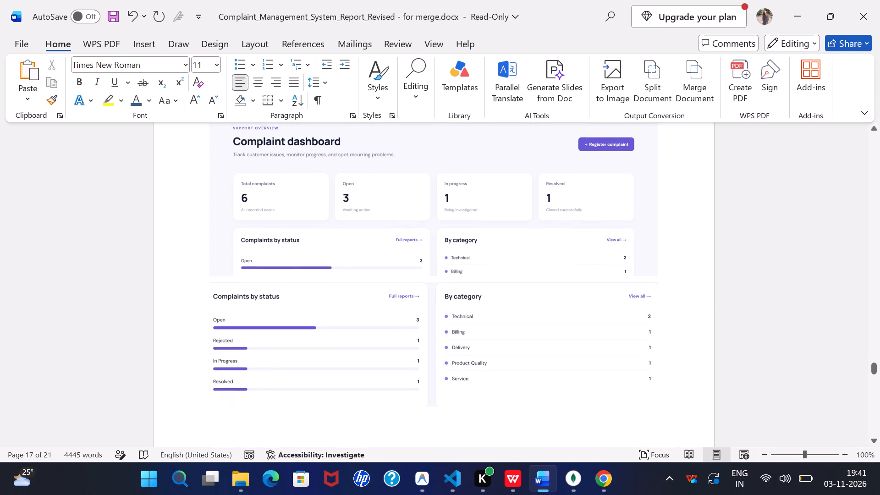
scroll(652, 348, down, 1)
click(561, 333)
drag(561, 333, 558, 316)
click(605, 236)
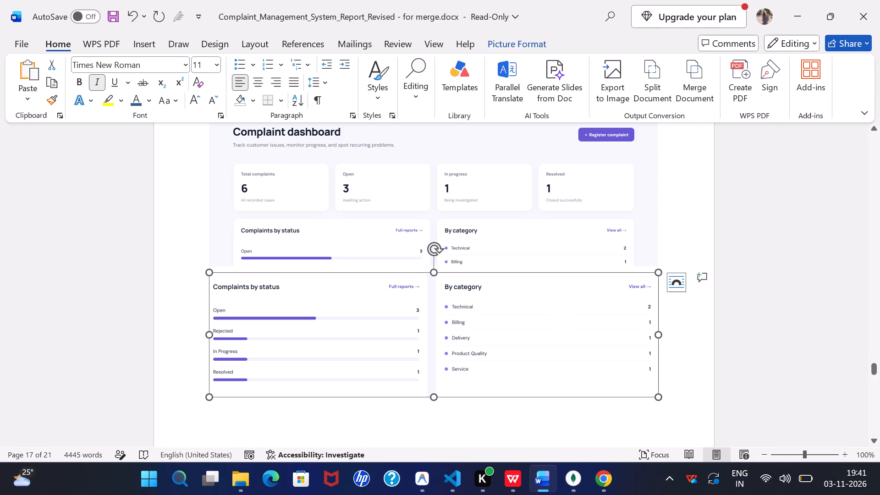
click(645, 318)
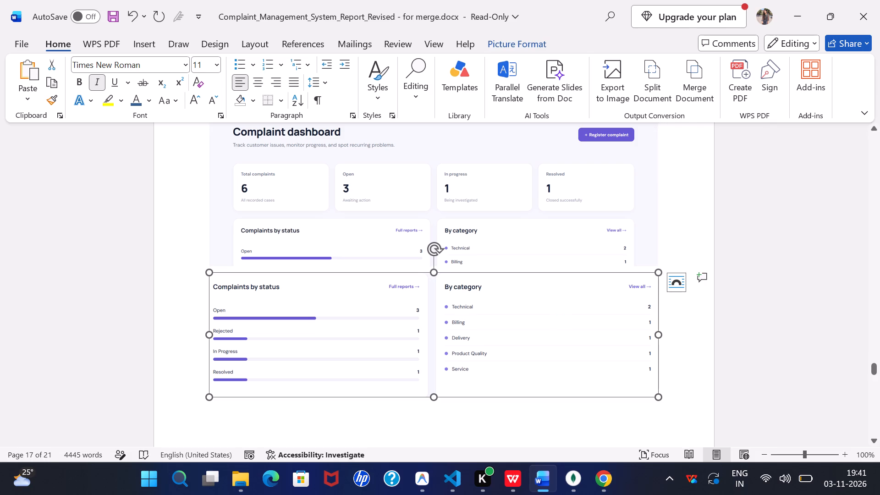
click(675, 392)
key(Return)
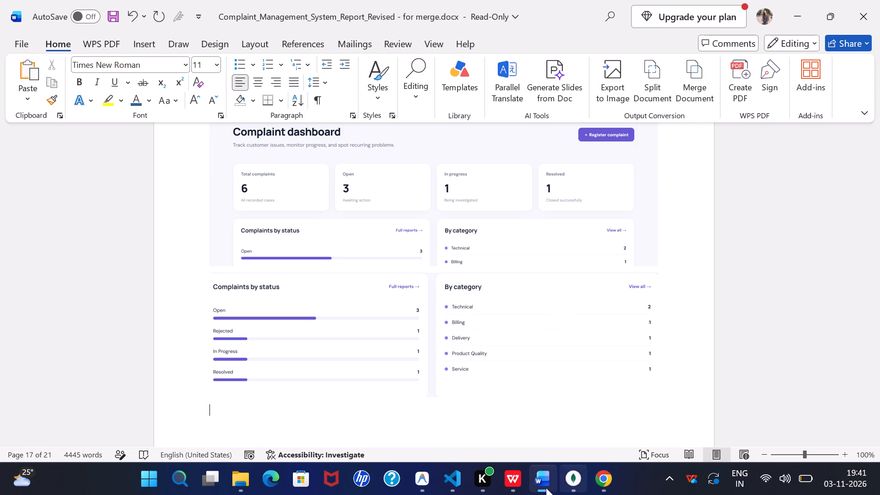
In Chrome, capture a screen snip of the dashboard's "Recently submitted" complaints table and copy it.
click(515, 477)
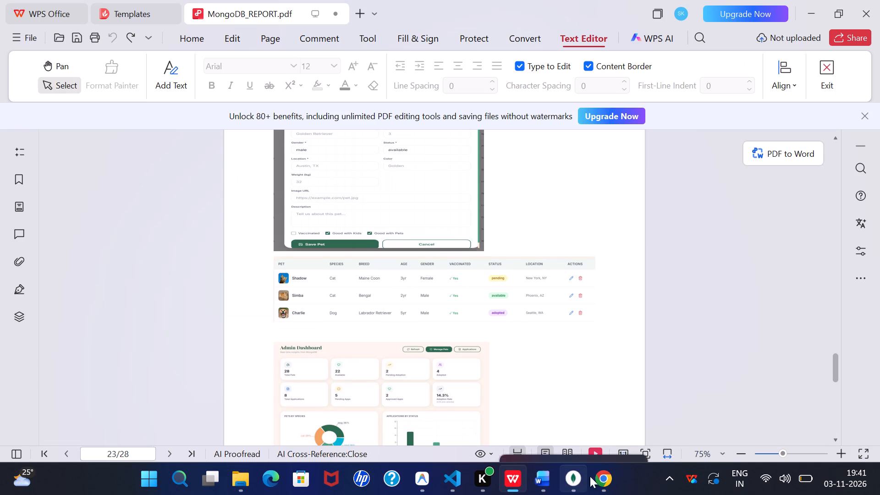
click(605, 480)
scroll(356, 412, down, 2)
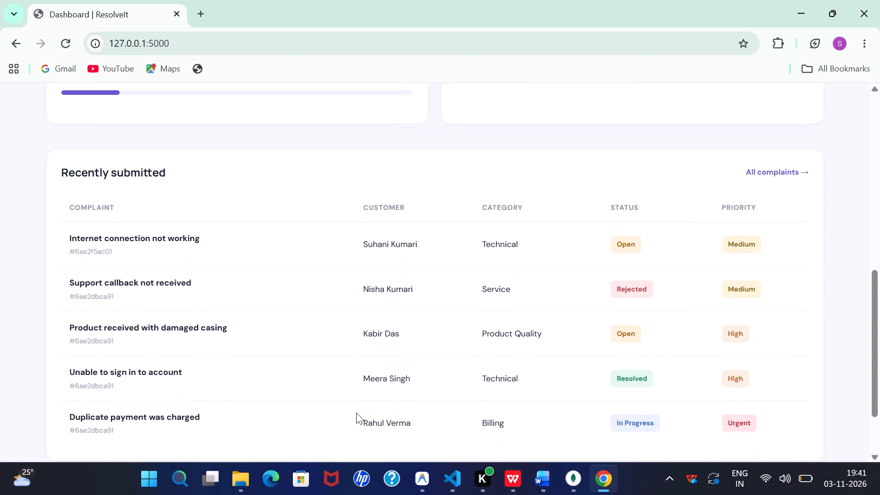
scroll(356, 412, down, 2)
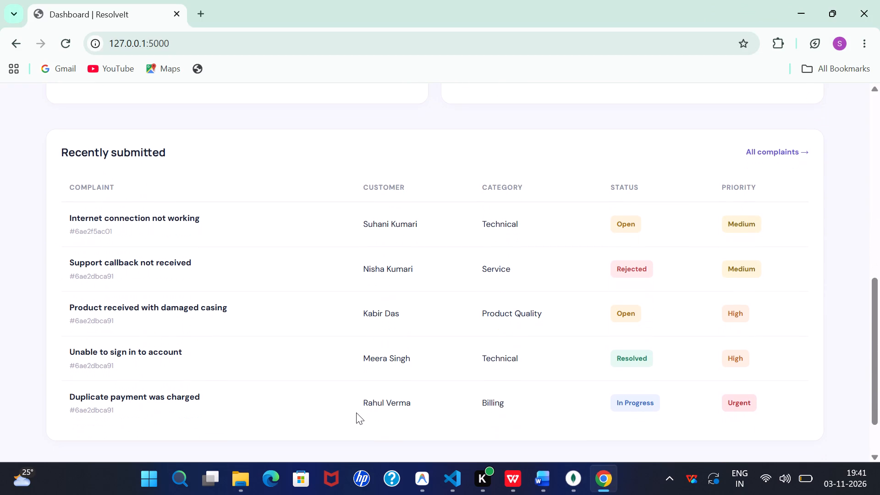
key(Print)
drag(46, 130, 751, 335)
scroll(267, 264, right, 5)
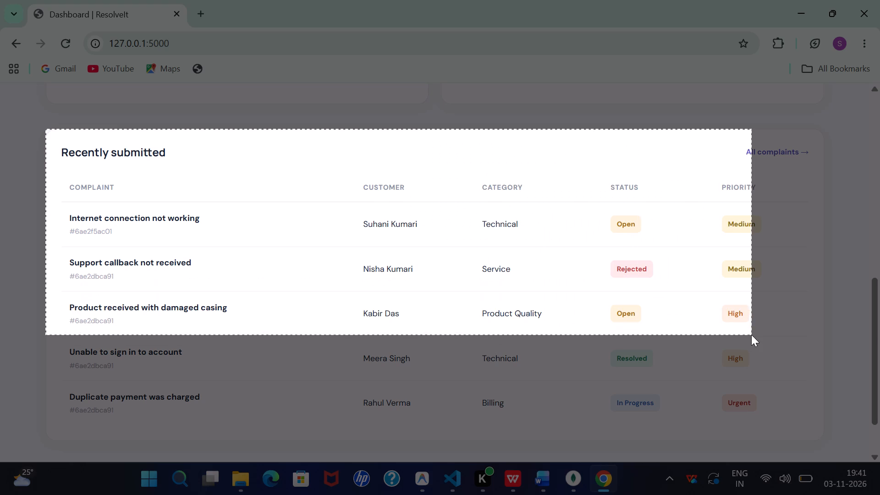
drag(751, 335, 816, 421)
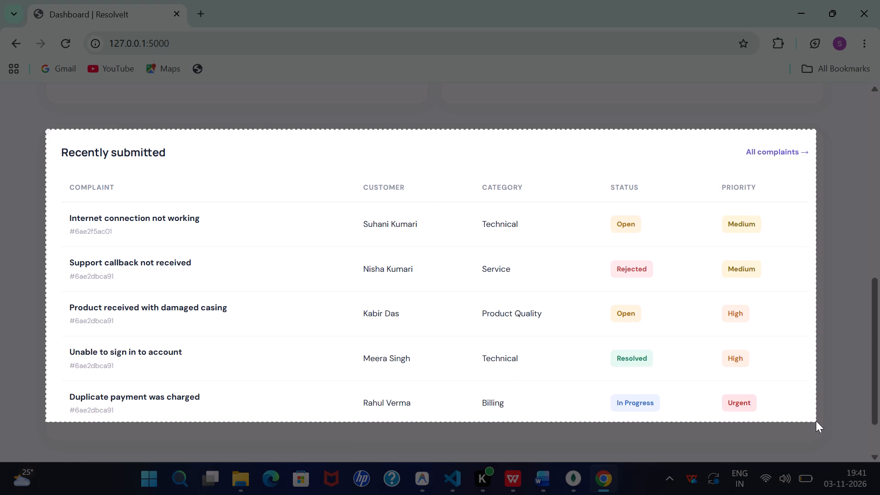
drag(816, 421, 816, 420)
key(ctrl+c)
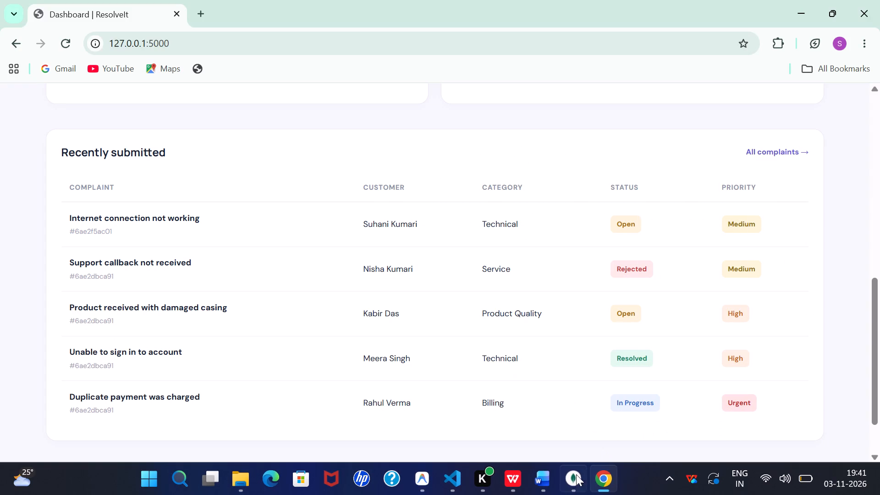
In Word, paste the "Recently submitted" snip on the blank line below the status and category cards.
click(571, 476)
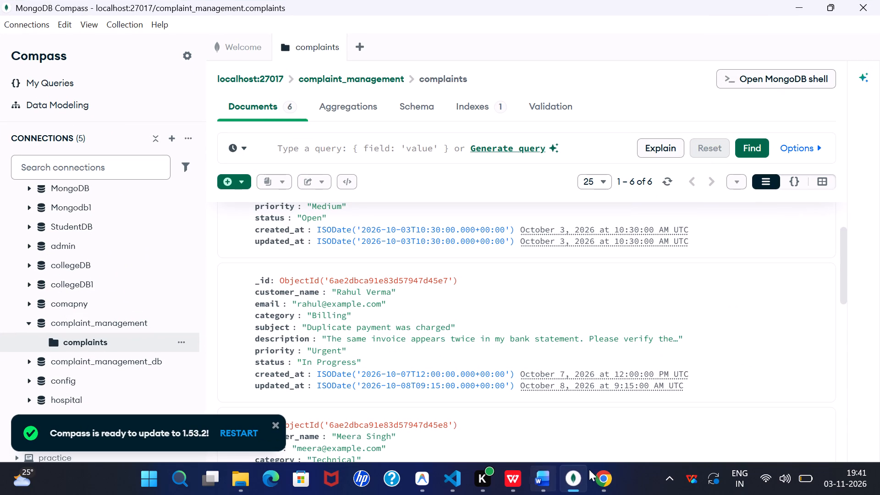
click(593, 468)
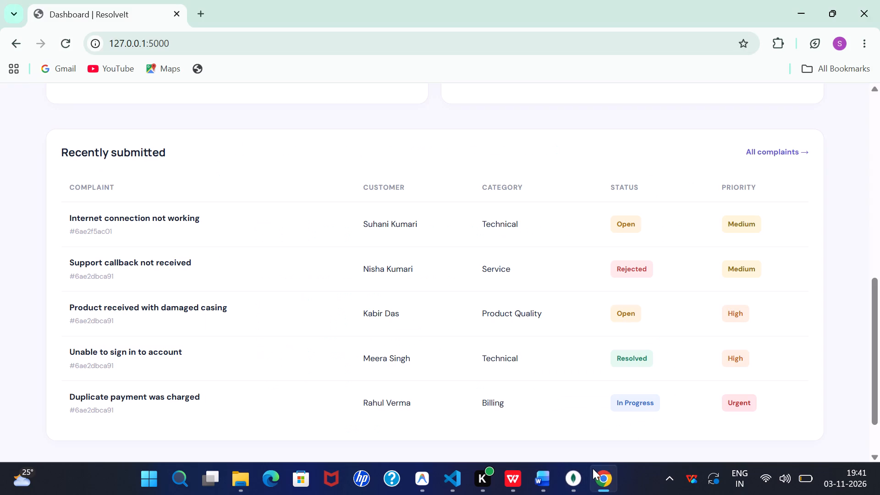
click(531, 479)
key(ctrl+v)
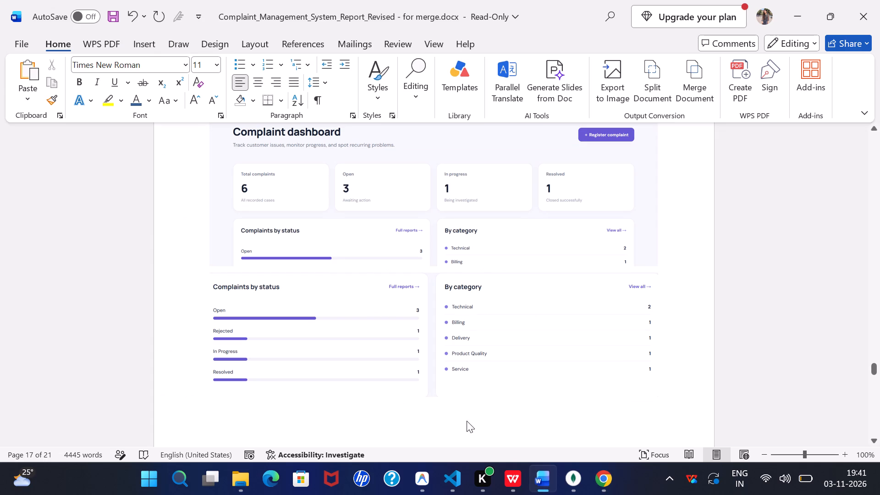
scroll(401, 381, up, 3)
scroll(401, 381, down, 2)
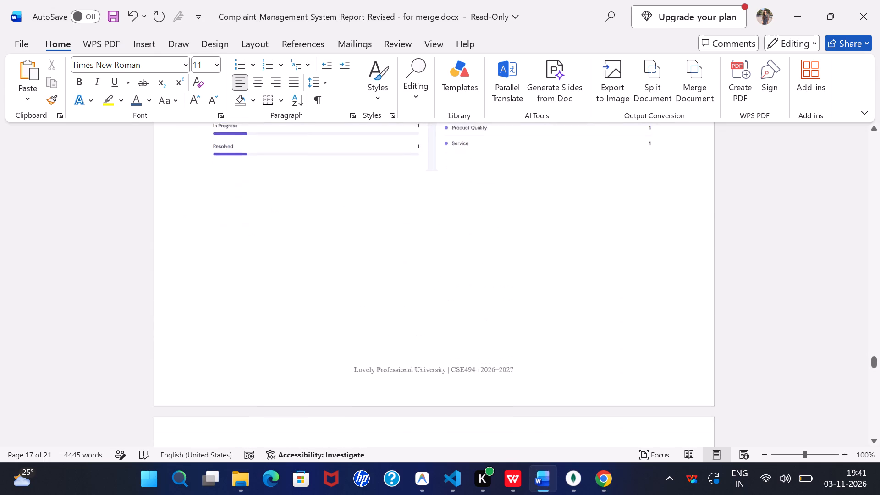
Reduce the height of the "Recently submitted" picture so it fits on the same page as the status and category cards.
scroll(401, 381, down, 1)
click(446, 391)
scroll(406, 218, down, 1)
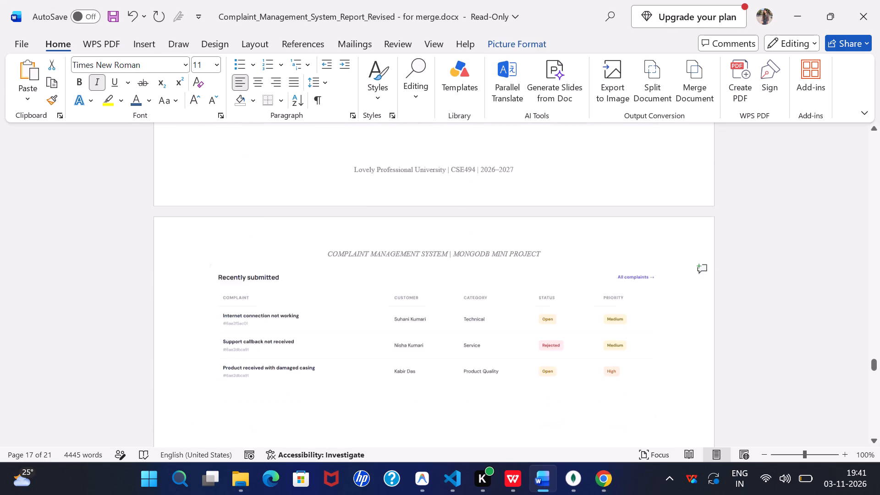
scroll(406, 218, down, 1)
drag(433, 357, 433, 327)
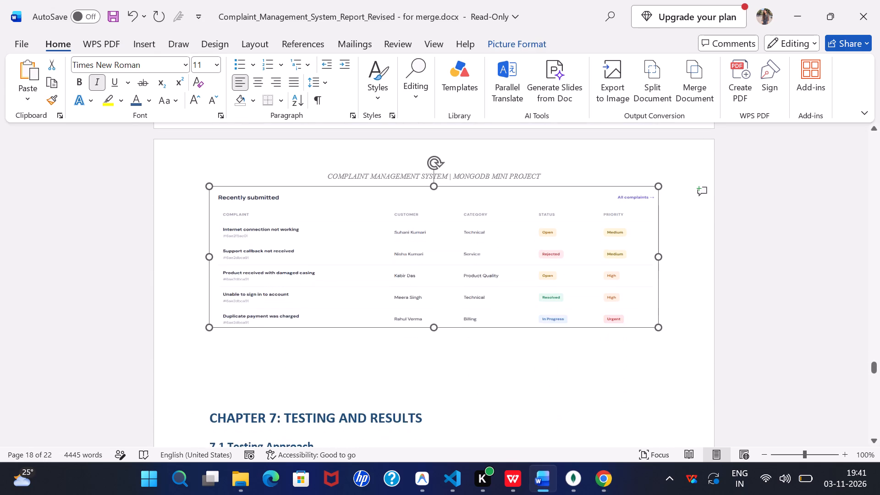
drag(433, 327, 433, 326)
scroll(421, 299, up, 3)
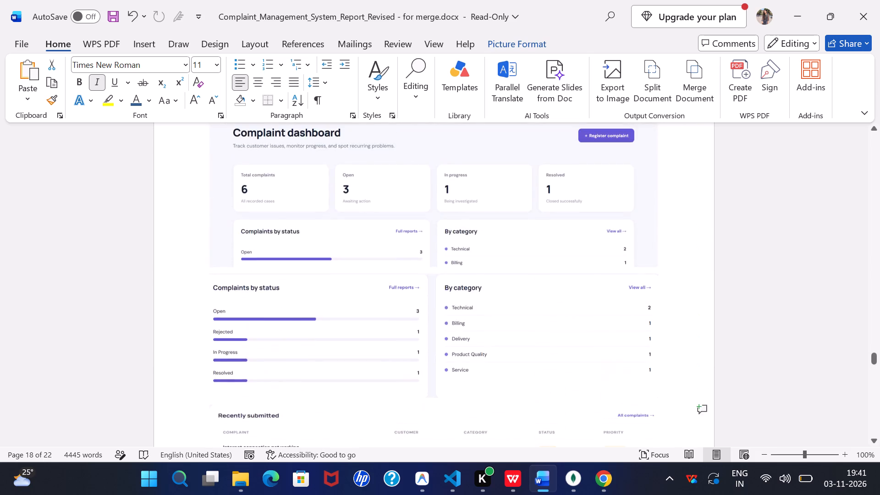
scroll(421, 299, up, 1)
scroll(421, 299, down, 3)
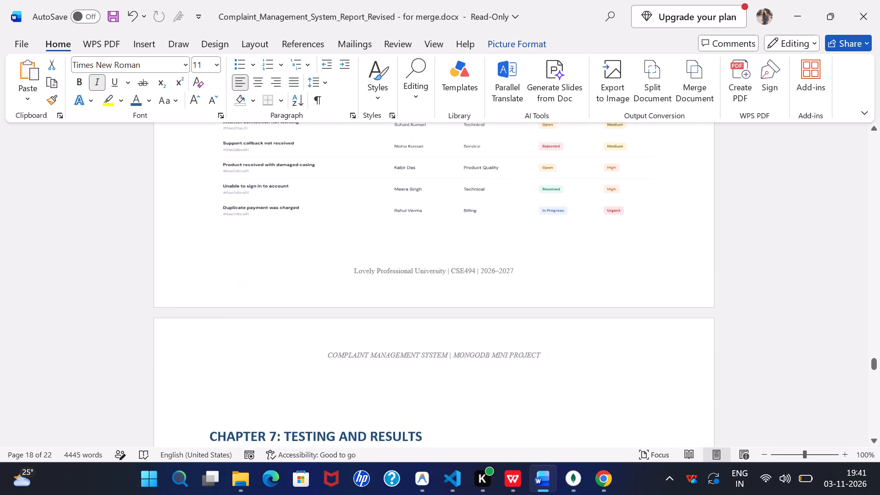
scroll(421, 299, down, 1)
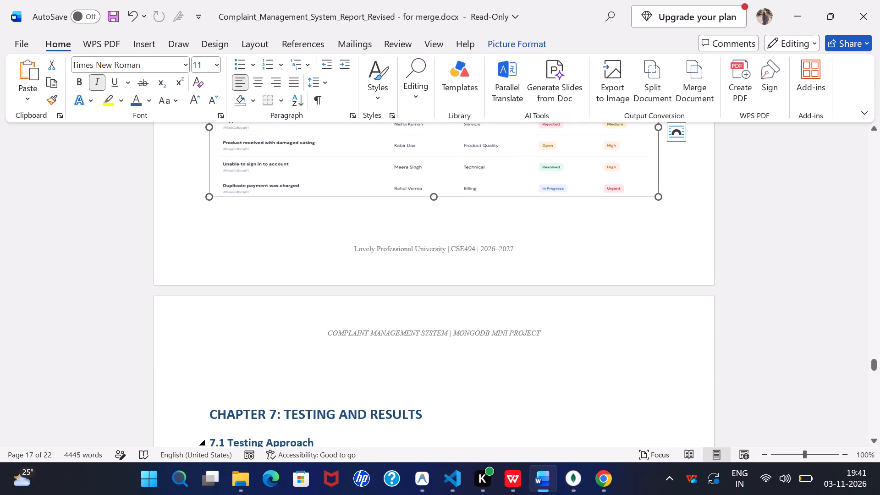
In Chrome, open the All complaints page, capture a screen snip of its filter bar and full complaints table, and copy it.
click(502, 484)
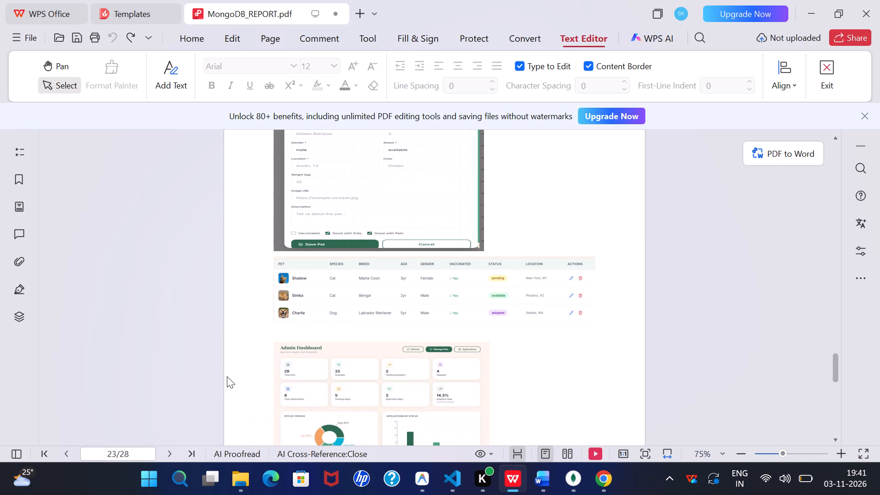
scroll(227, 376, down, 1)
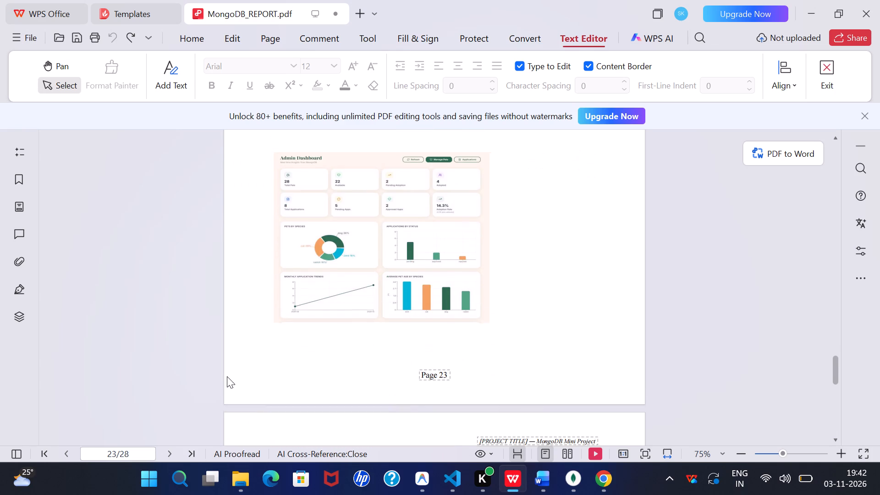
click(549, 472)
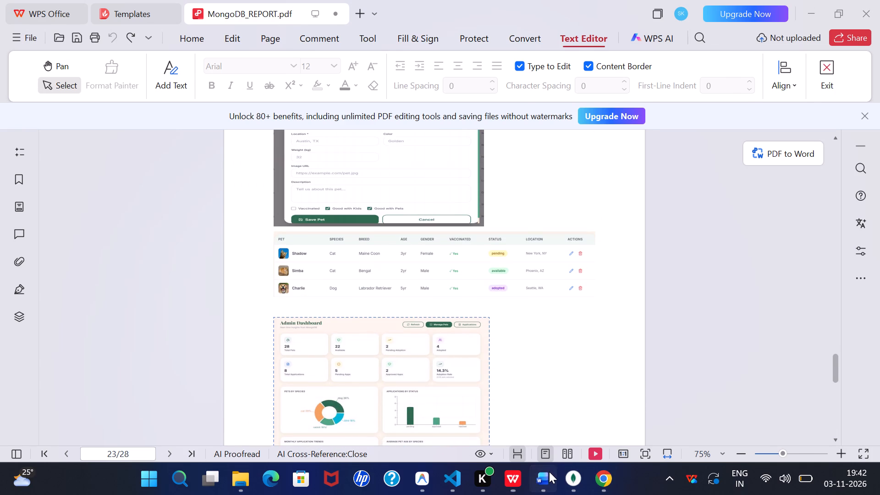
click(601, 476)
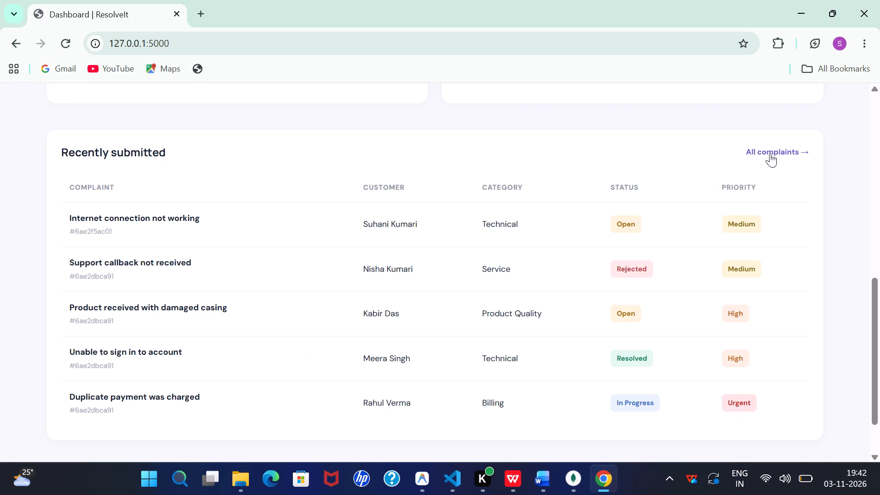
click(774, 150)
scroll(619, 334, down, 1)
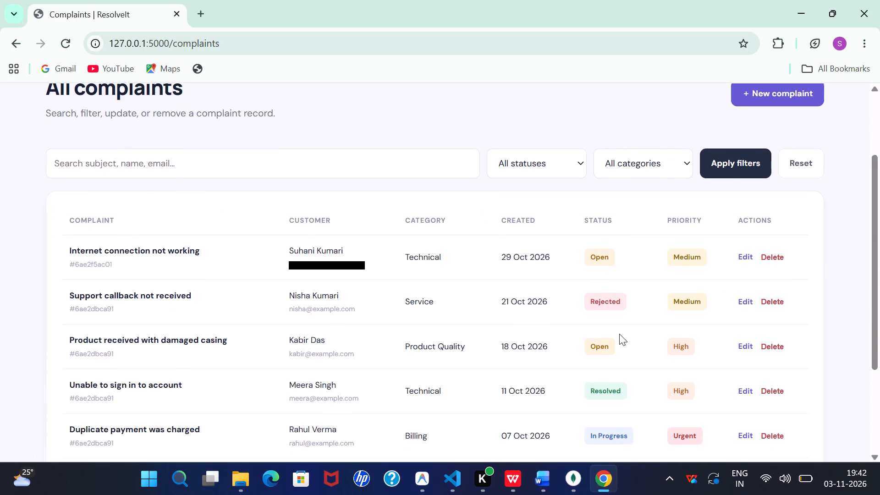
scroll(619, 334, down, 1)
scroll(619, 334, up, 1)
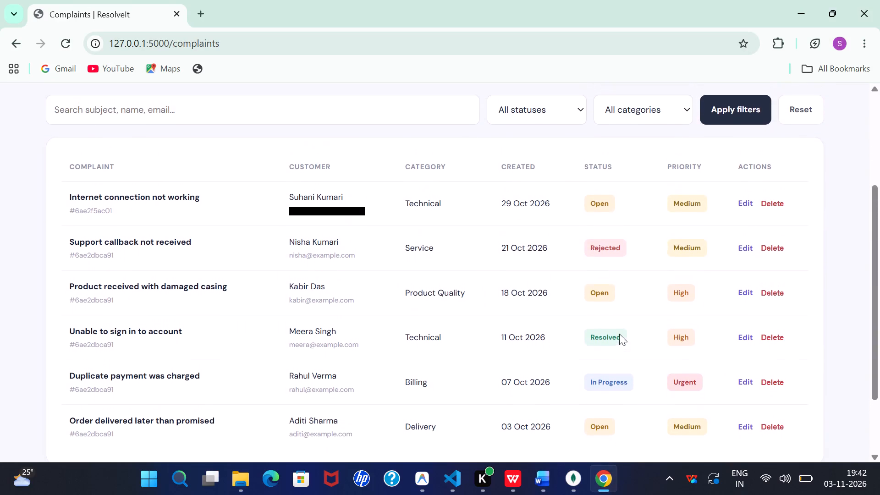
scroll(619, 334, up, 1)
key(Print)
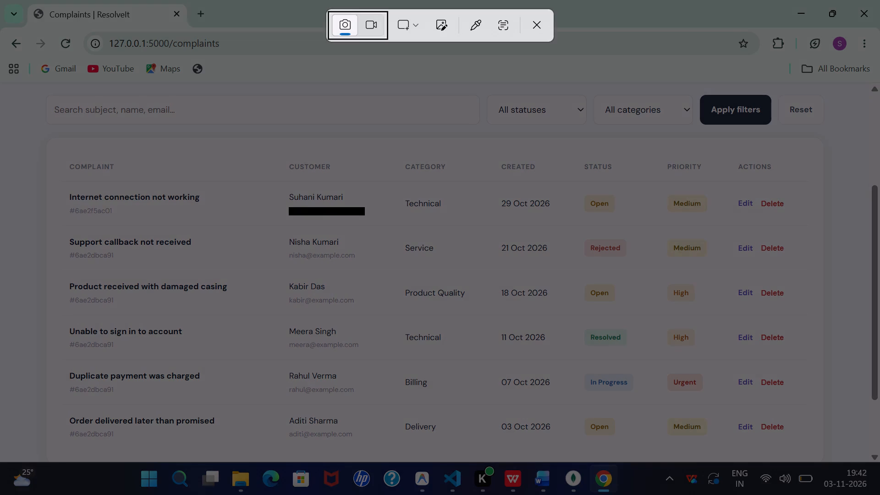
drag(48, 92, 537, 324)
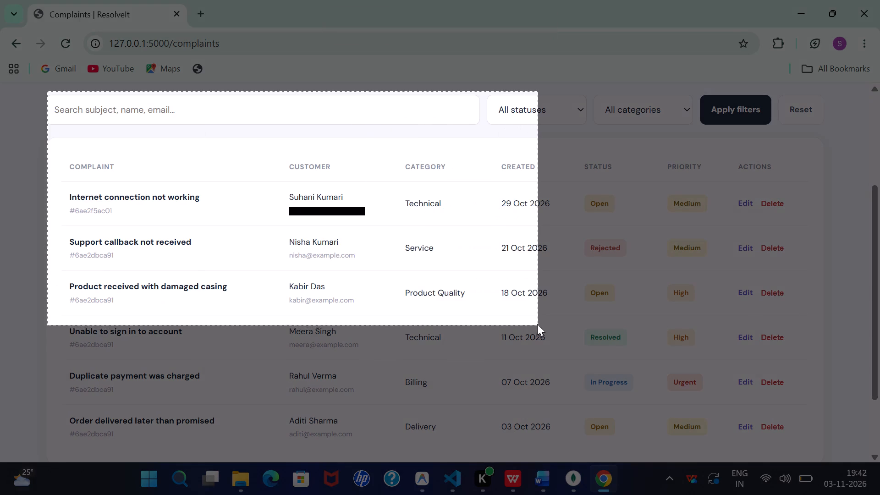
drag(537, 324, 828, 445)
scroll(542, 322, right, 3)
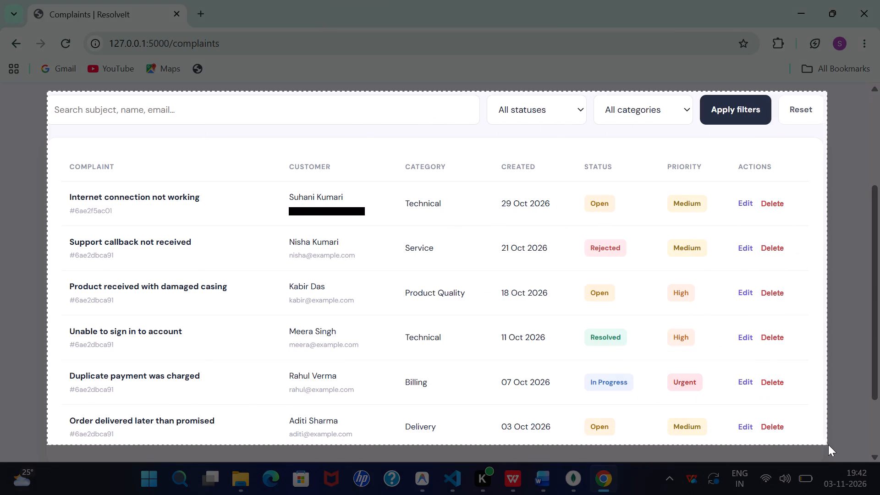
drag(828, 445, 828, 440)
key(ctrl+c)
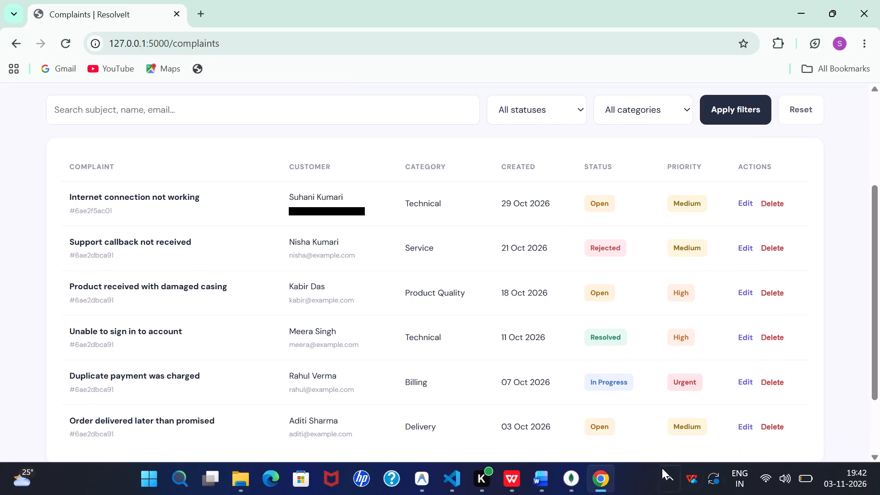
In Word, delete the "Recently submitted" picture and paste the All complaints snip in its place before Chapter 7.
click(541, 481)
click(393, 179)
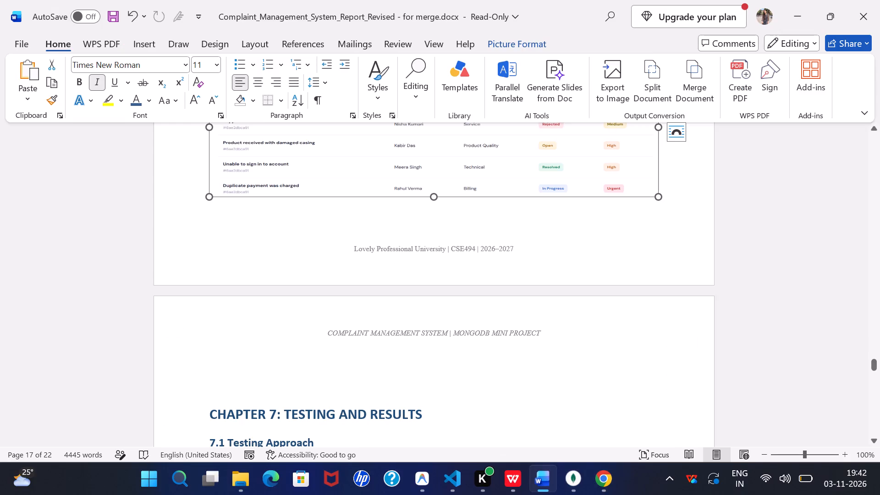
key(Delete)
key(Home)
scroll(393, 179, up, 2)
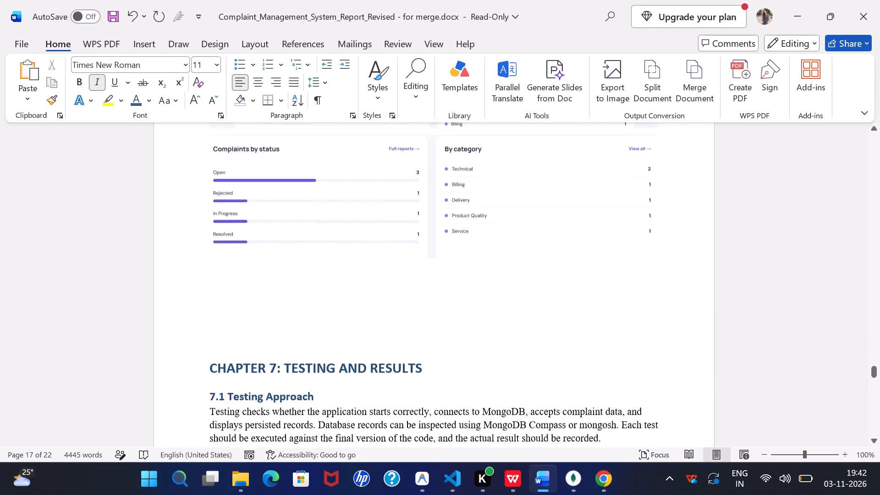
key(ctrl+v)
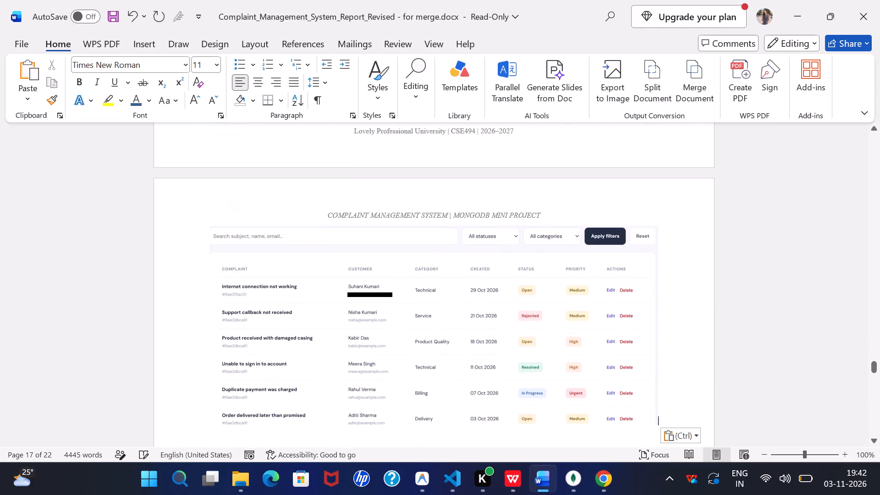
Reduce the height of the All complaints picture so it fits on the same page as the status and category cards.
click(418, 329)
drag(434, 427, 434, 393)
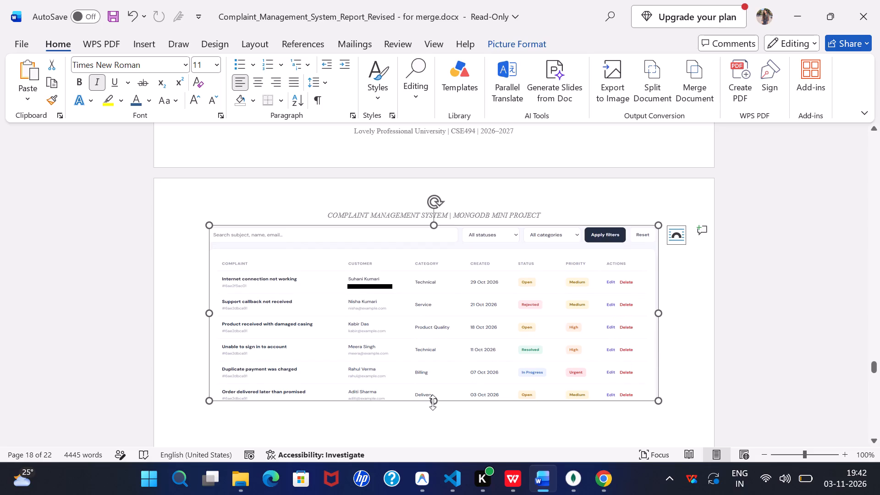
drag(434, 402, 437, 390)
scroll(426, 347, up, 1)
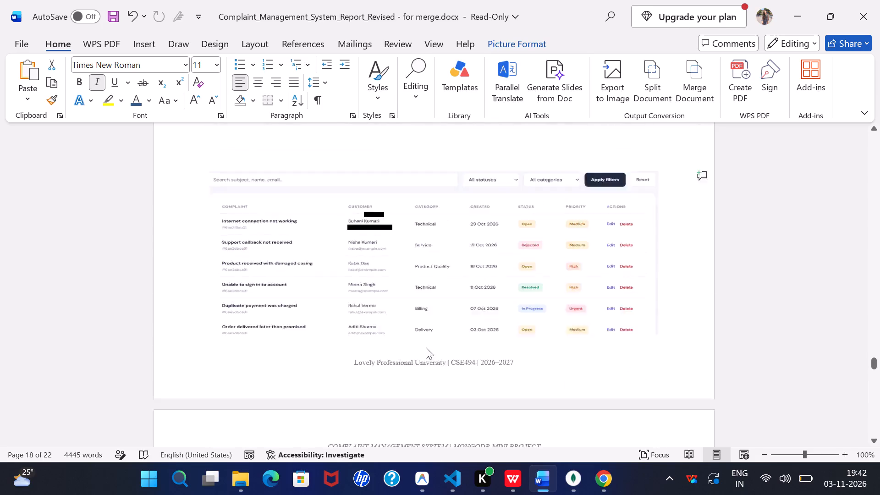
scroll(426, 347, up, 3)
Rebalance the two pictures' heights: shorten the status and category cards slightly and make the All complaints picture slightly taller.
click(459, 204)
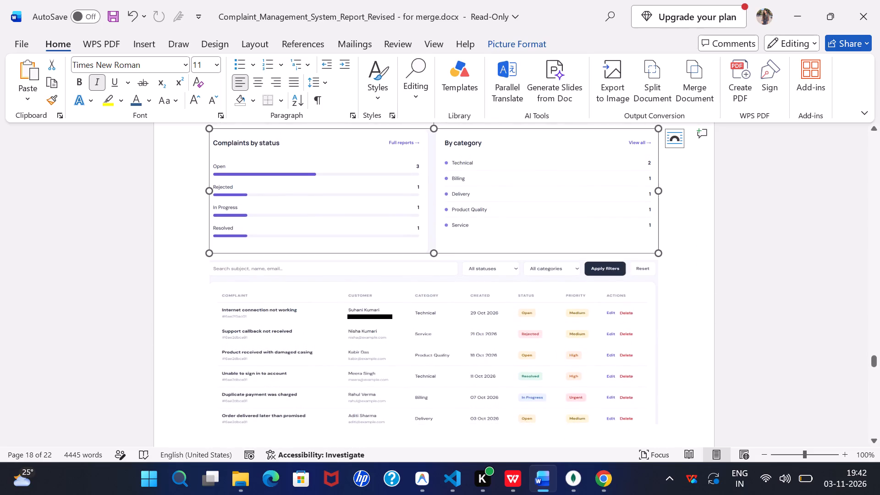
drag(437, 252, 437, 244)
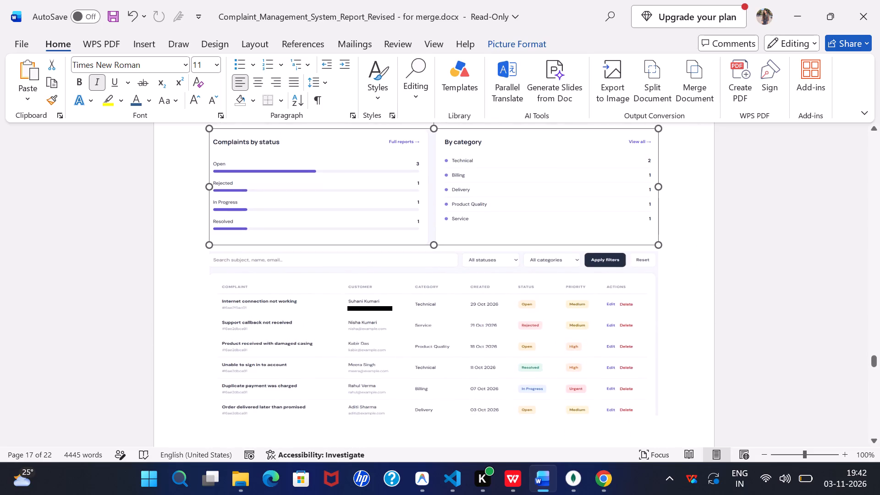
click(465, 339)
drag(434, 412, 435, 423)
click(131, 403)
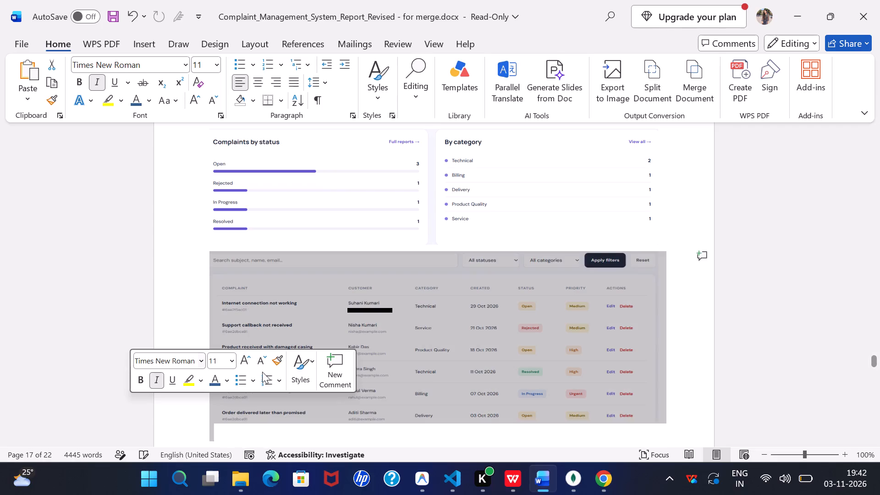
click(115, 291)
click(382, 369)
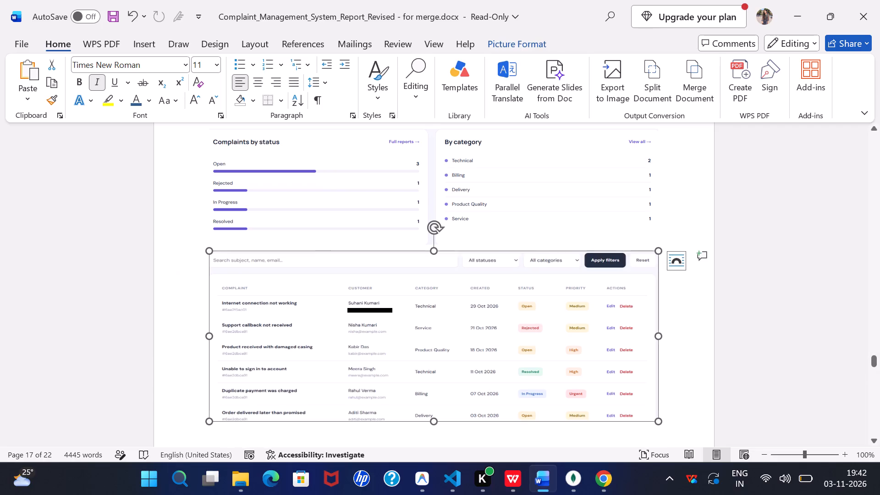
click(149, 330)
Delete the blank lines above the Chapter 7 heading so it starts at the top of its page.
scroll(149, 330, down, 2)
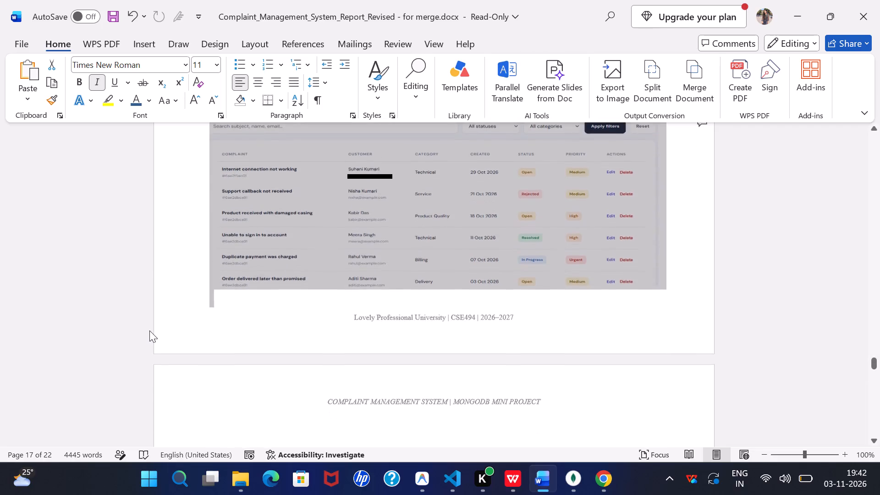
scroll(149, 330, down, 1)
click(228, 364)
key(BackSpace)
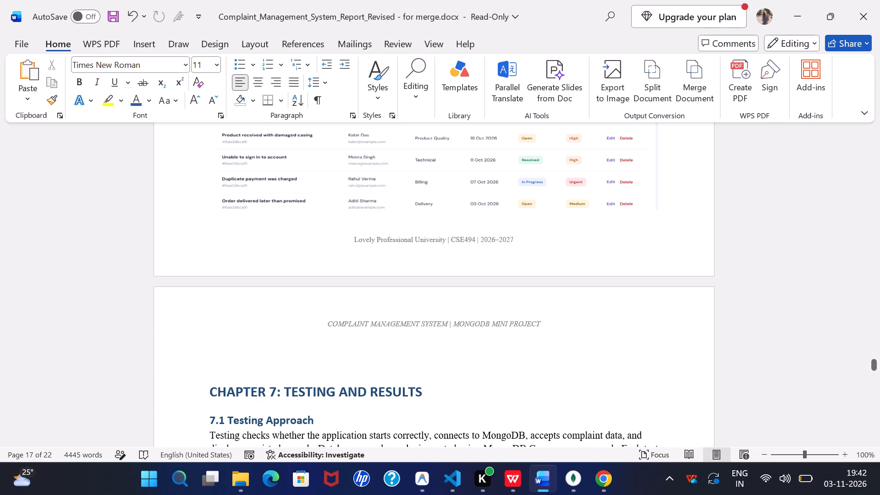
key(BackSpace)
key(BackSpace)
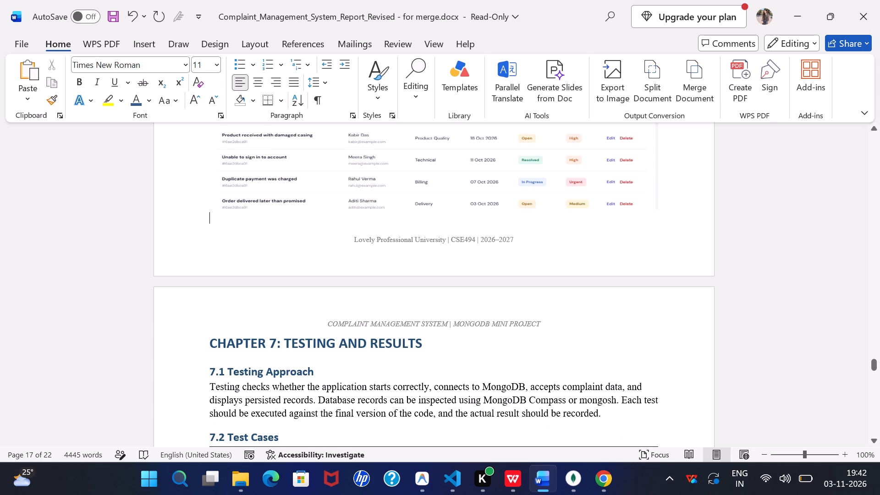
click(99, 86)
click(101, 85)
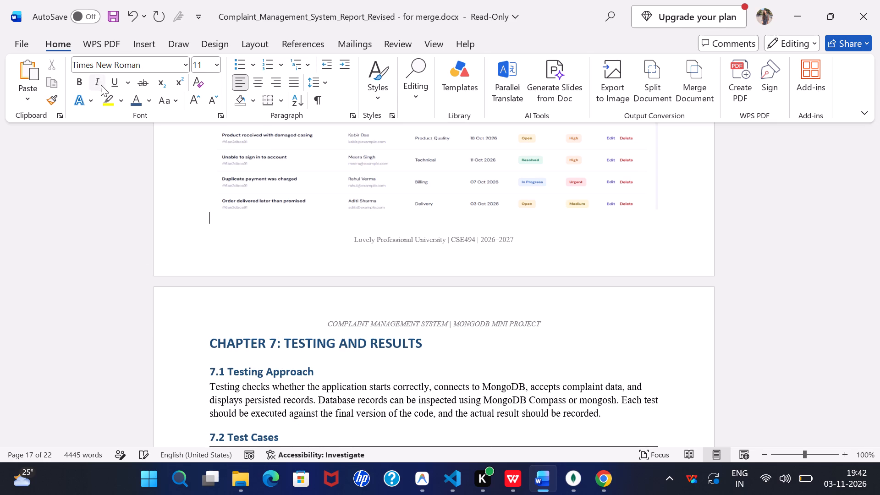
click(223, 312)
Compare ResolveIt's All complaints page and its filters with the sample app screenshots on page 23 of MongoDB_REPORT.pdf.
scroll(375, 451, down, 1)
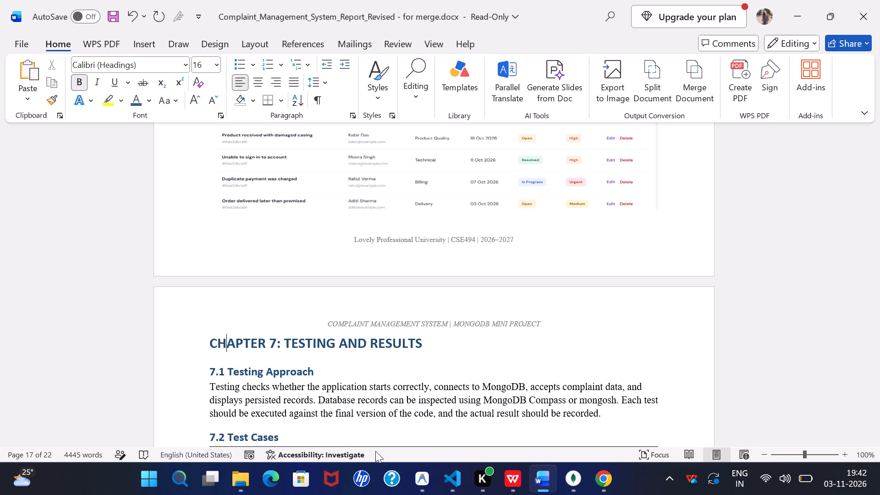
scroll(375, 451, down, 1)
scroll(327, 387, down, 3)
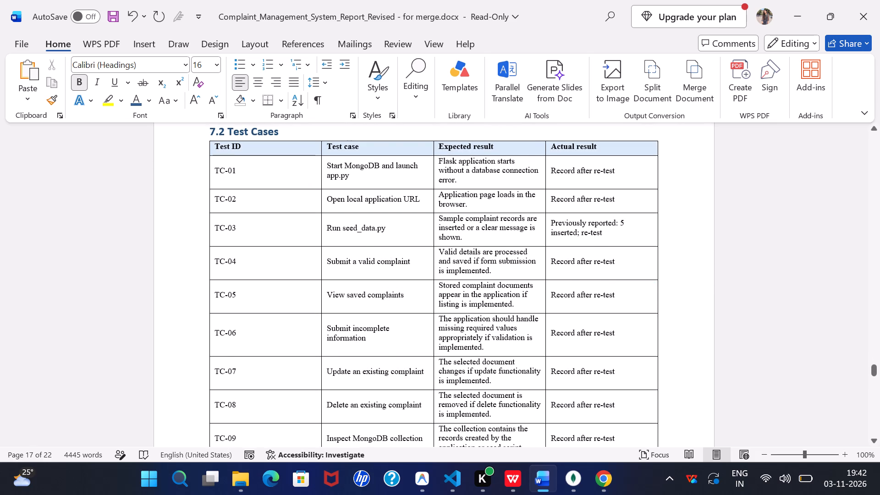
scroll(484, 418, down, 1)
click(601, 476)
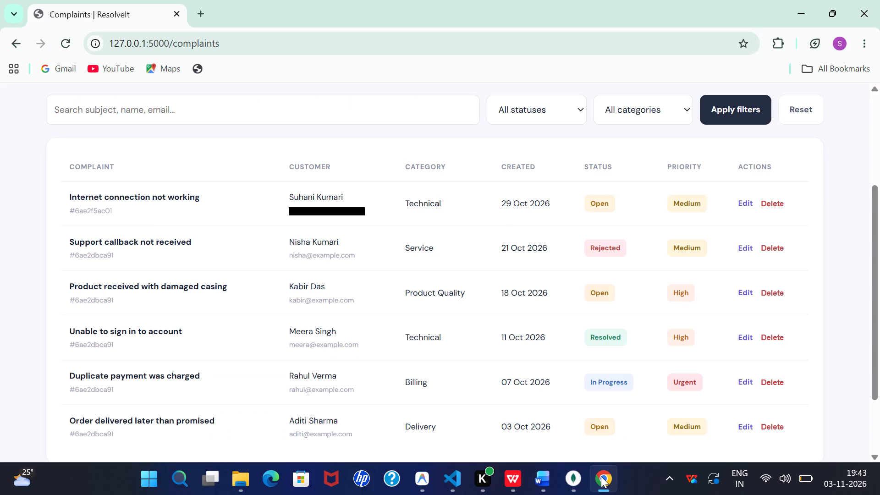
click(581, 116)
click(667, 118)
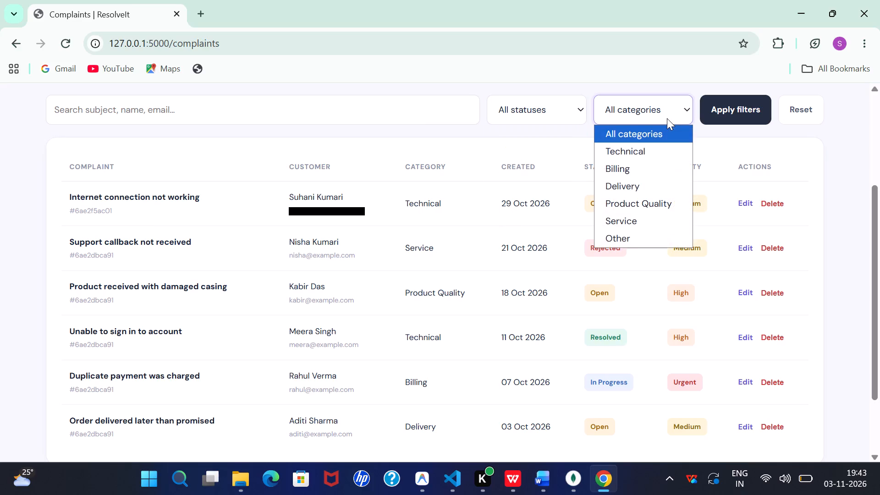
scroll(564, 143, up, 1)
scroll(578, 199, up, 3)
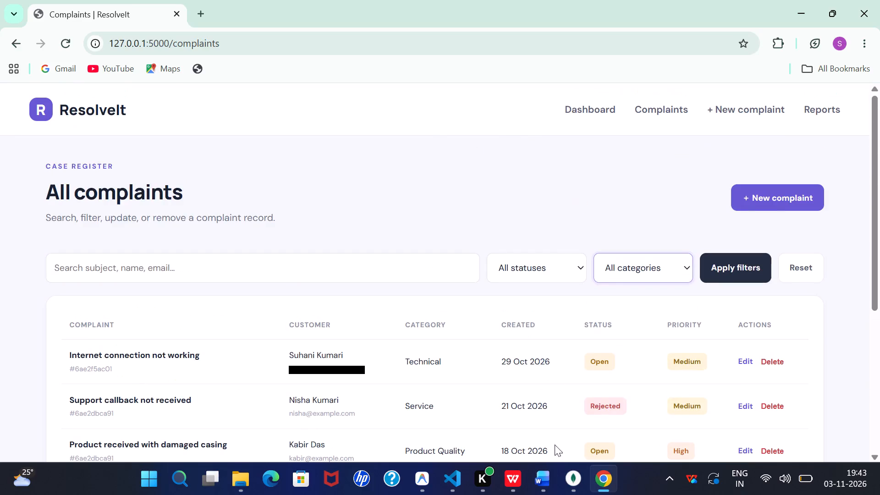
click(516, 478)
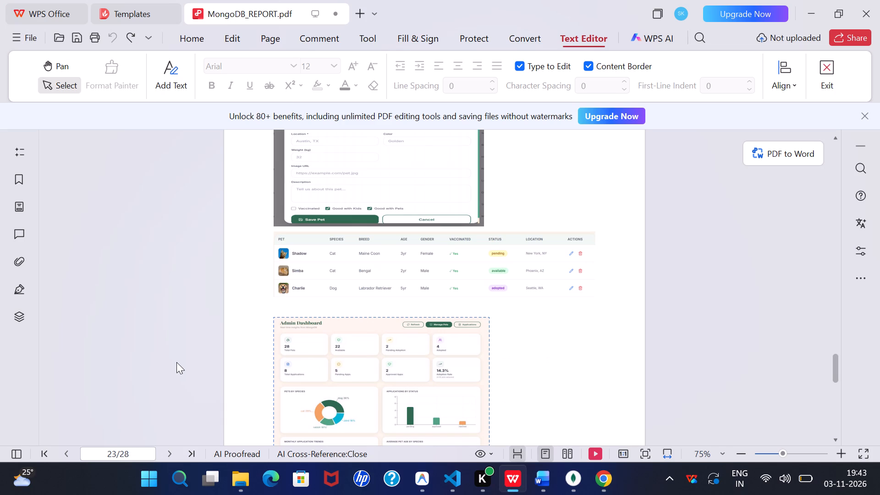
scroll(176, 362, down, 2)
scroll(176, 362, up, 1)
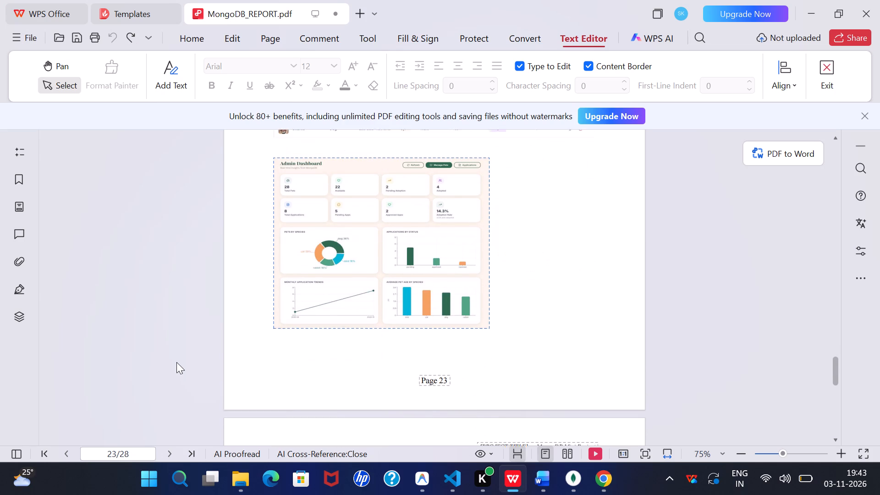
scroll(176, 362, up, 3)
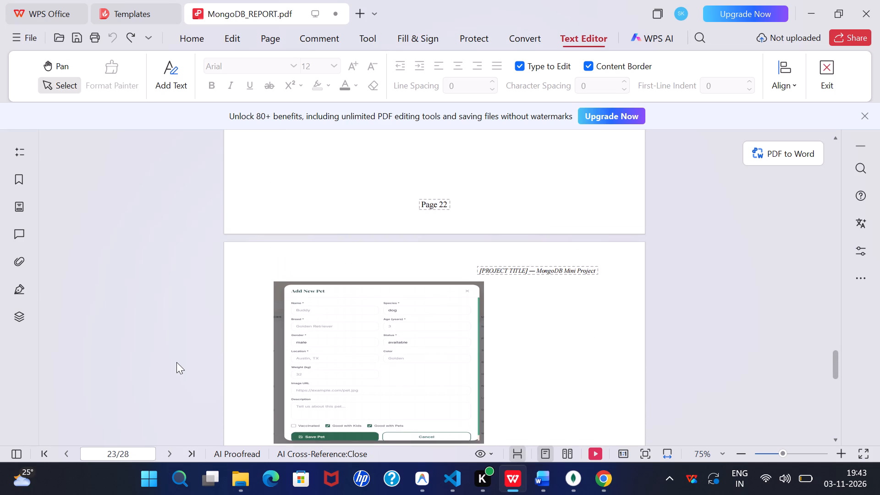
click(589, 478)
click(589, 478)
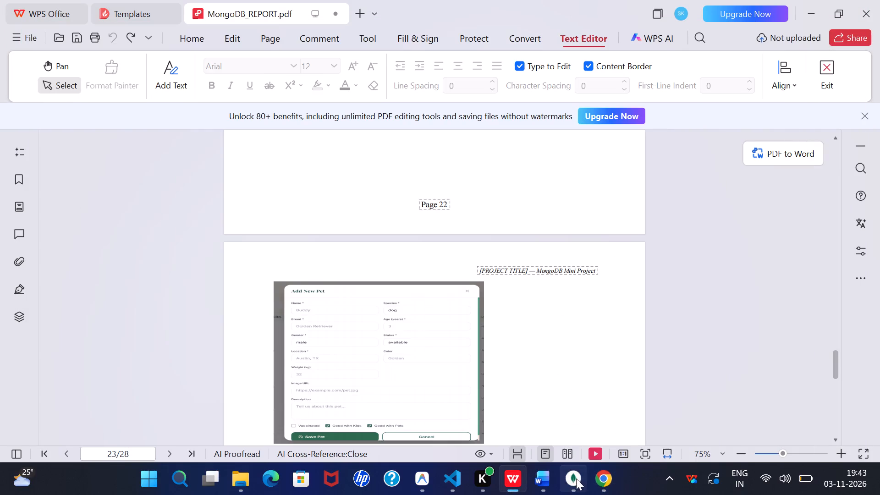
click(575, 479)
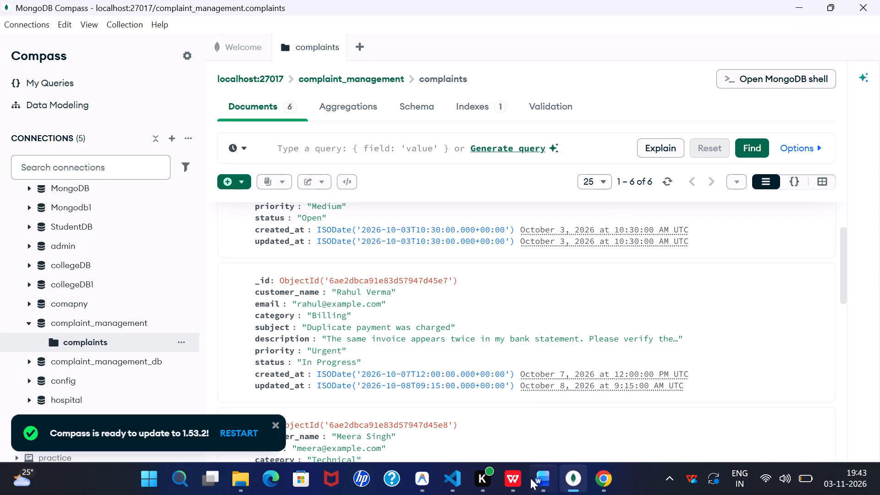
In Chrome, open the new complaint page, capture a screen snip of the Register Complaint form down to Description, and copy it.
click(594, 477)
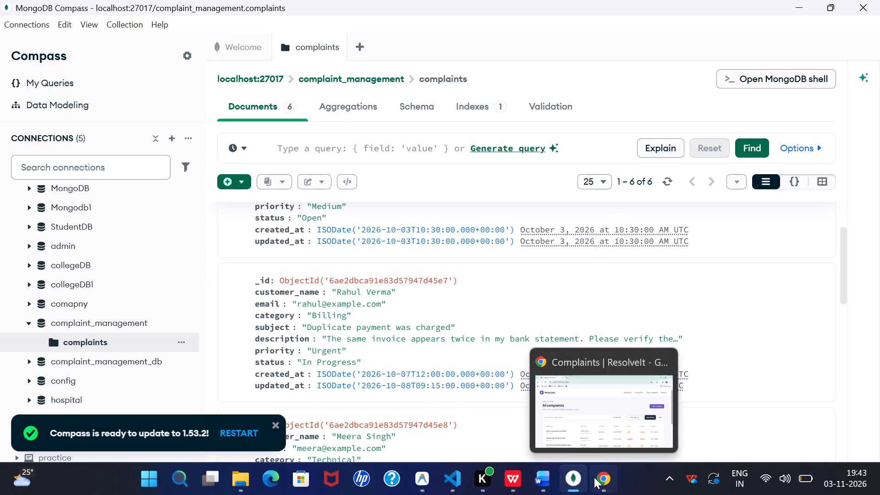
click(730, 104)
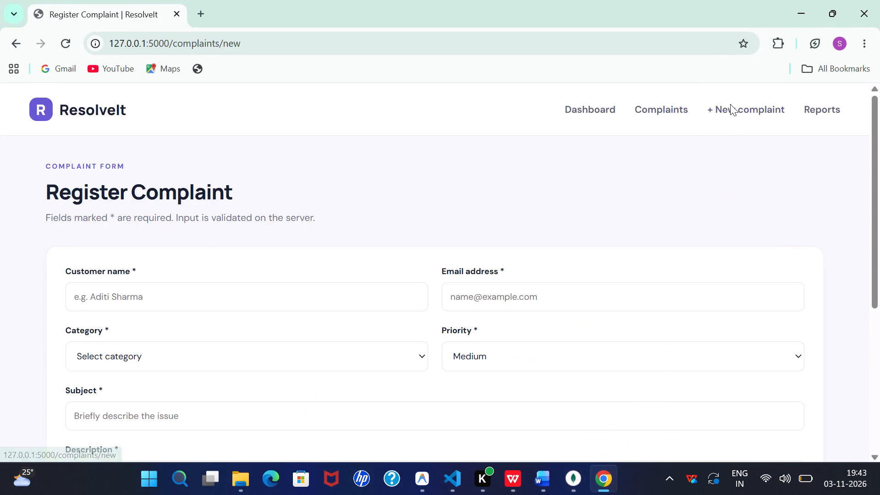
click(681, 110)
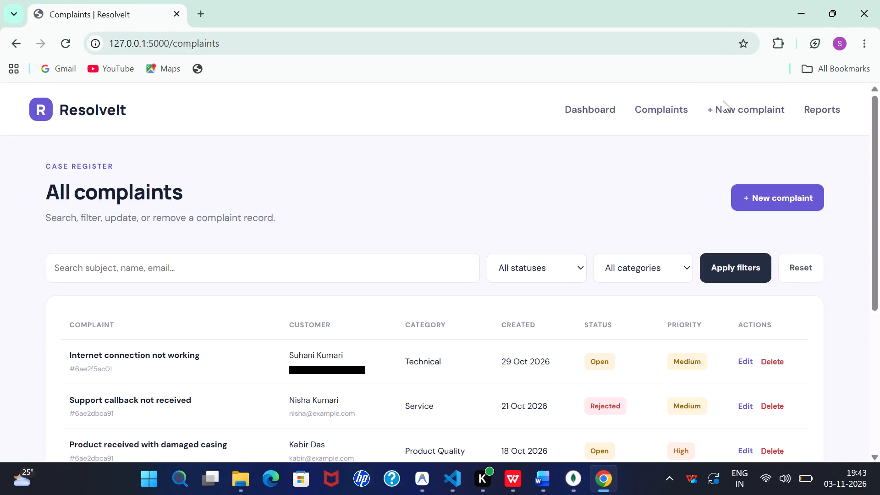
click(729, 100)
click(738, 115)
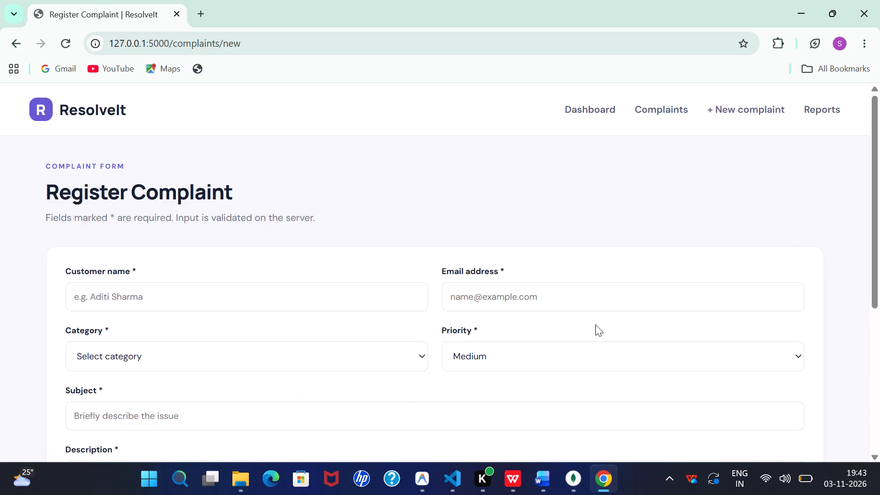
scroll(595, 324, down, 1)
key(Print)
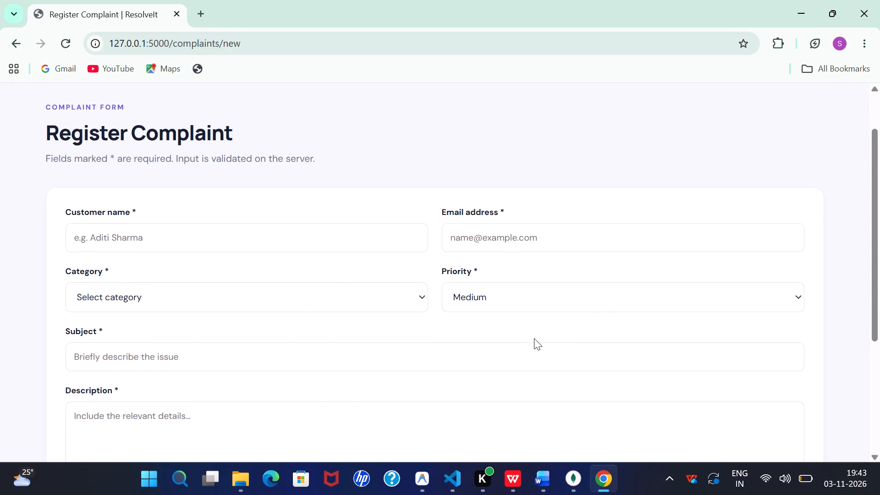
drag(29, 94, 725, 454)
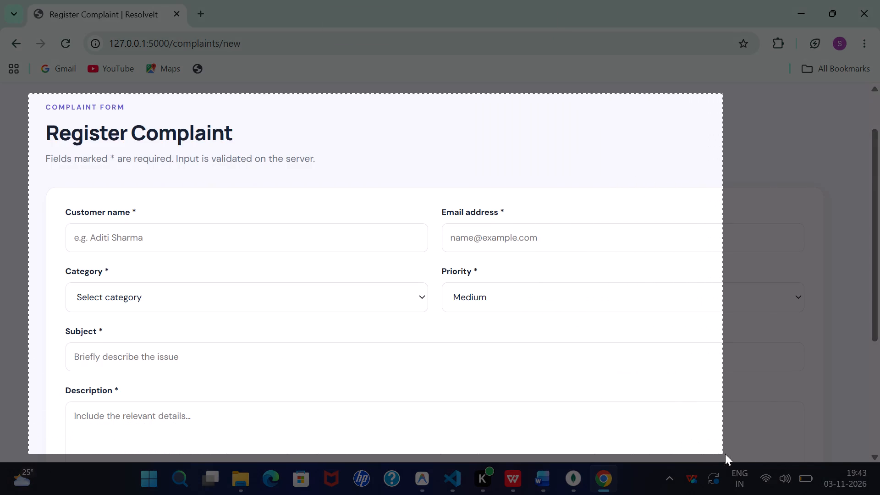
drag(725, 454, 837, 447)
key(ctrl+c)
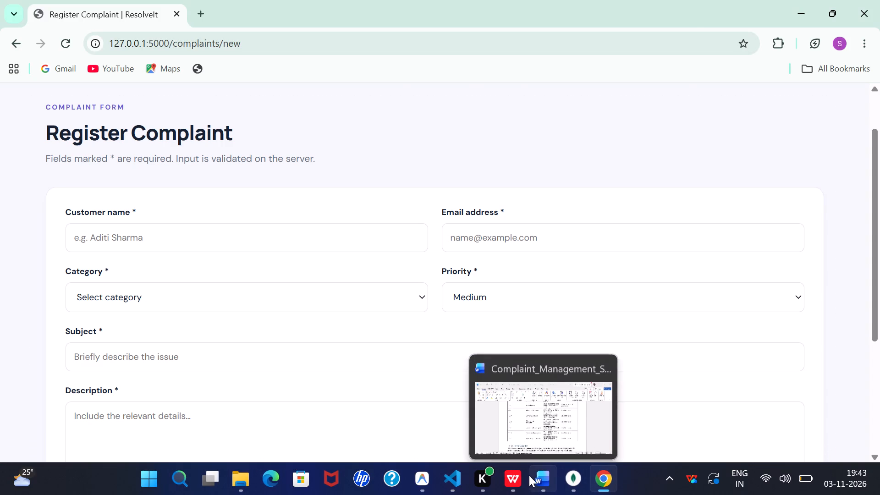
In Word, add a new line after the status and category cards picture and paste the Register Complaint snip there.
click(550, 478)
scroll(389, 340, up, 5)
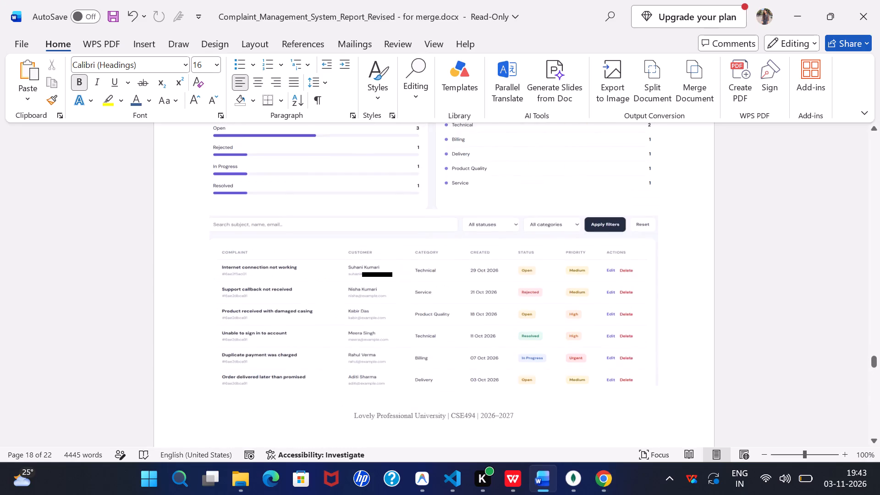
scroll(389, 340, down, 2)
click(664, 230)
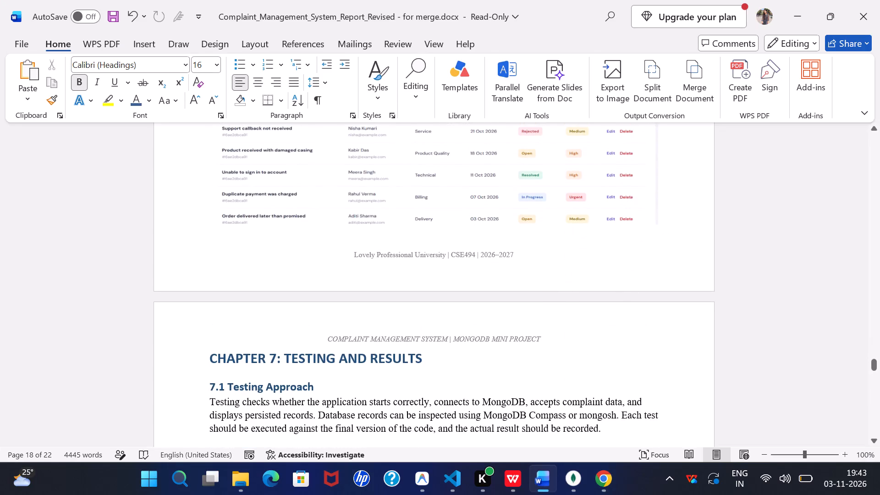
scroll(664, 230, up, 4)
click(662, 230)
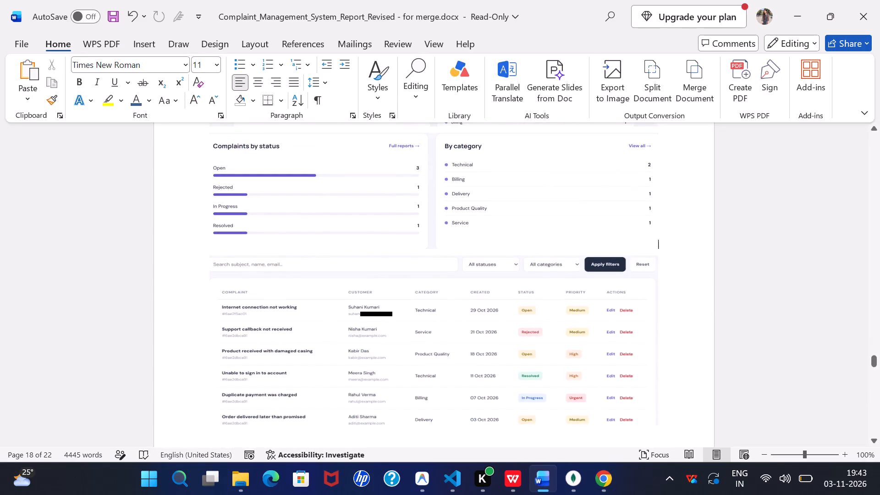
key(Return)
key(ctrl+v)
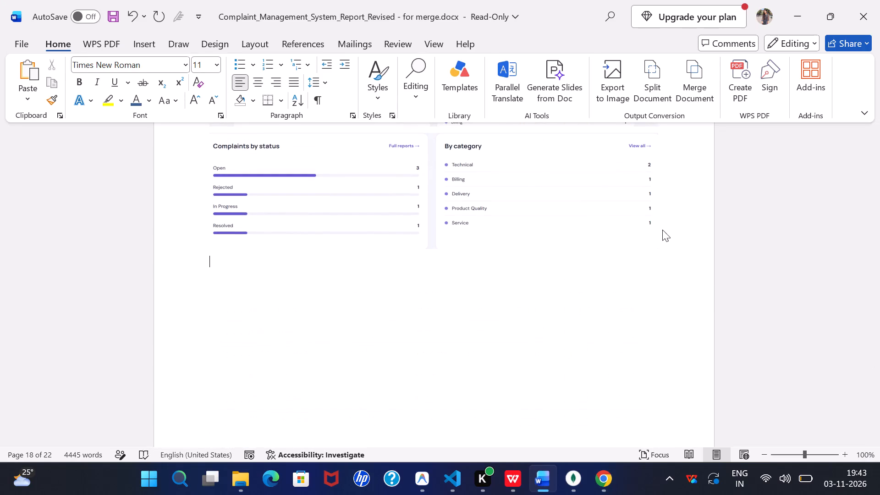
Reduce the height of the Register Complaint picture so it fits on the same page as the status and category cards.
click(451, 301)
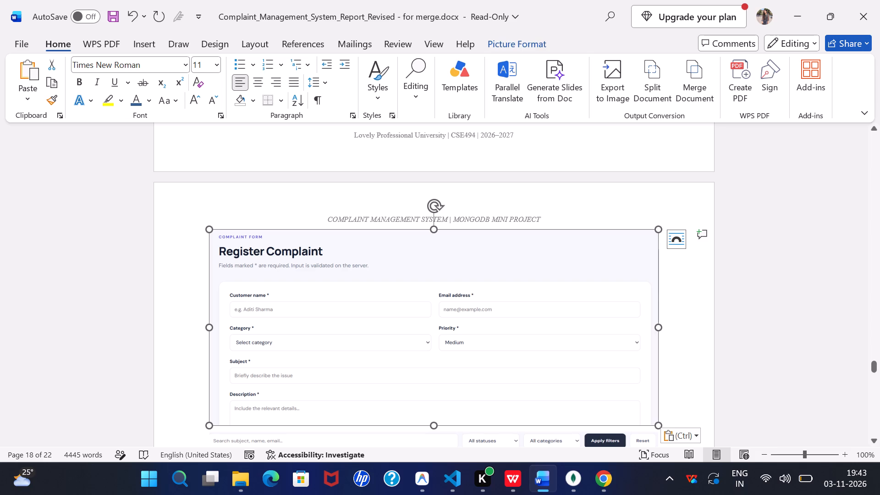
drag(434, 426, 440, 399)
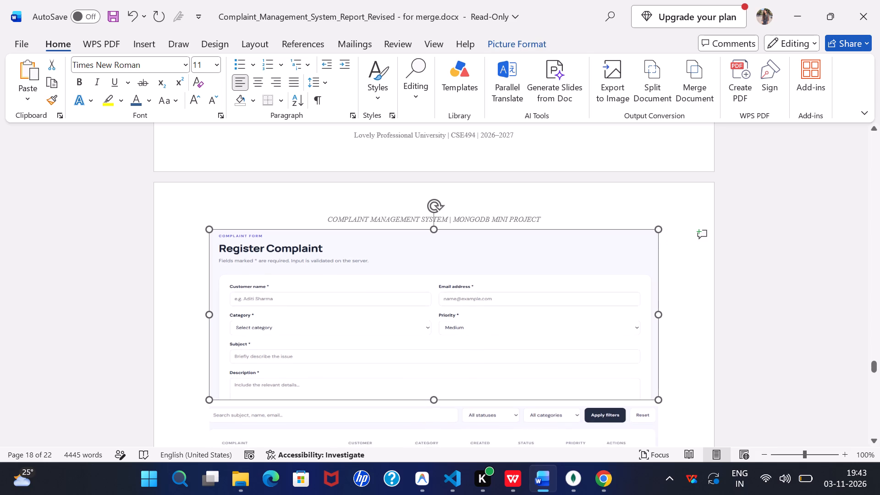
drag(440, 399, 441, 398)
click(619, 241)
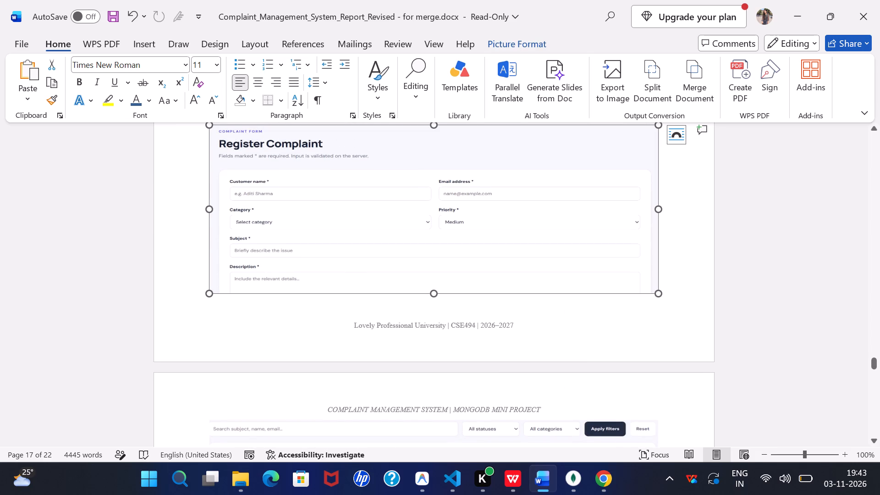
Widen the Register Complaint picture in section 6.5 slightly beyond the text's outer margin.
drag(662, 208, 687, 201)
click(790, 320)
Compare the report's section 6.5 pictures with the Application Screenshots in MongoDB_REPORT.pdf, checking the ResolveIt form and the complaints collection in Compass.
scroll(790, 320, down, 1)
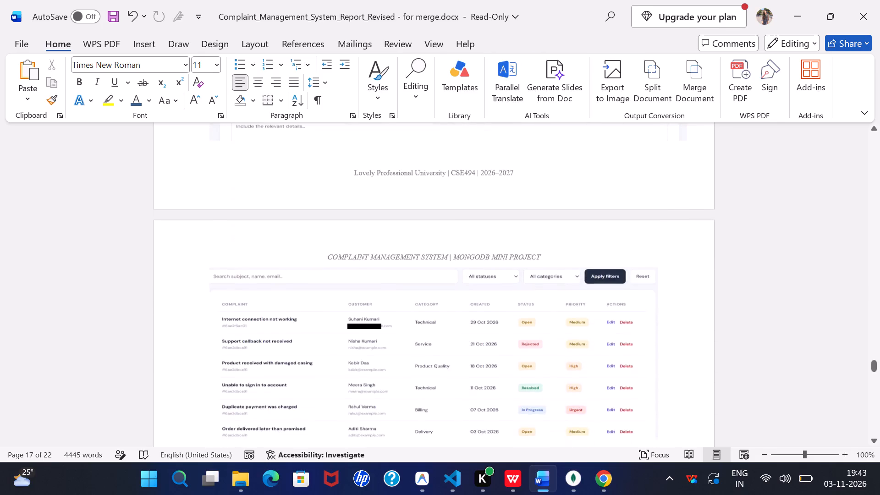
scroll(790, 320, down, 1)
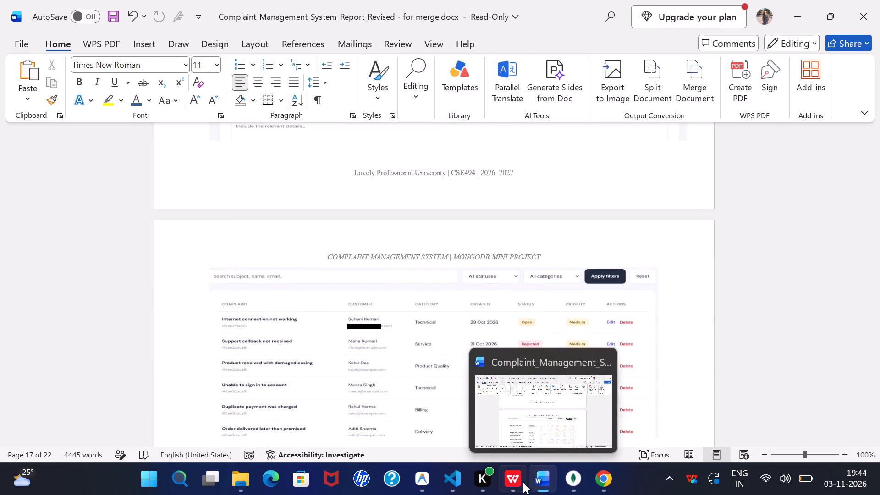
click(522, 482)
scroll(465, 390, up, 4)
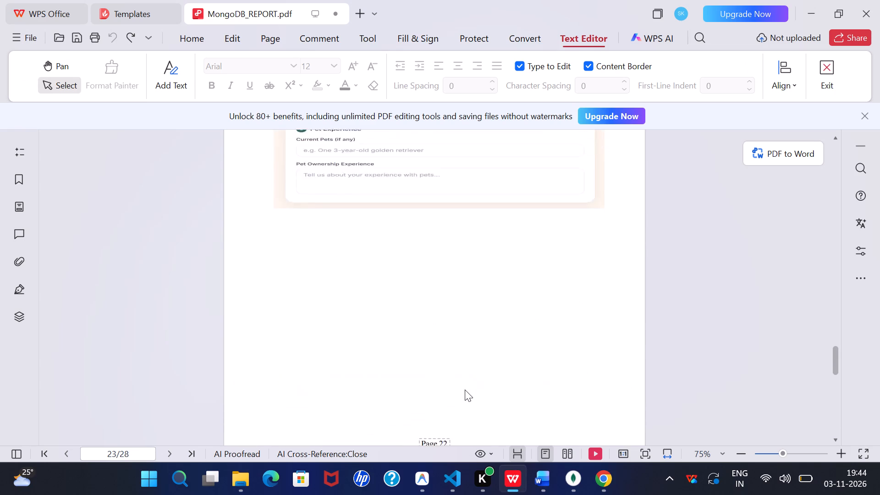
scroll(465, 390, up, 1)
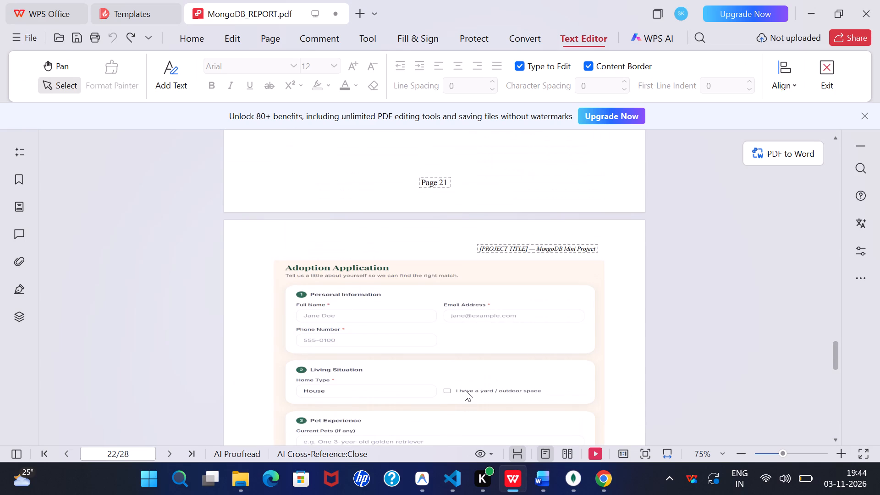
scroll(465, 390, up, 2)
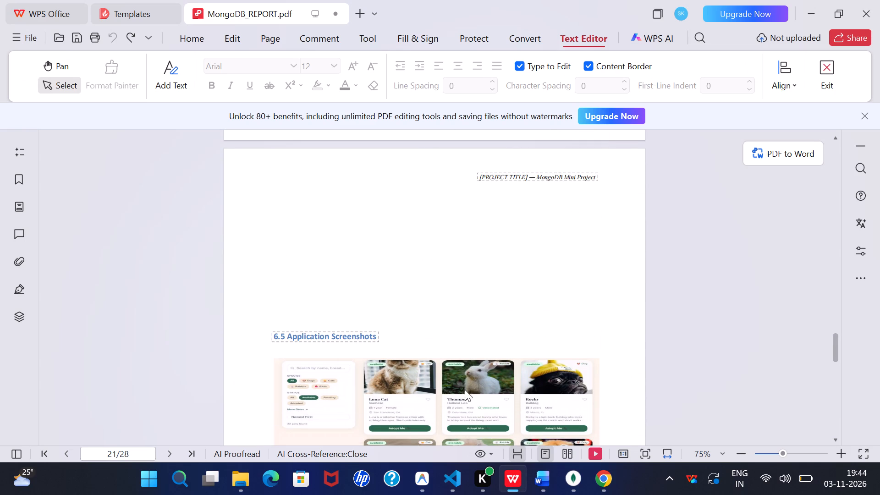
scroll(465, 390, down, 2)
click(577, 477)
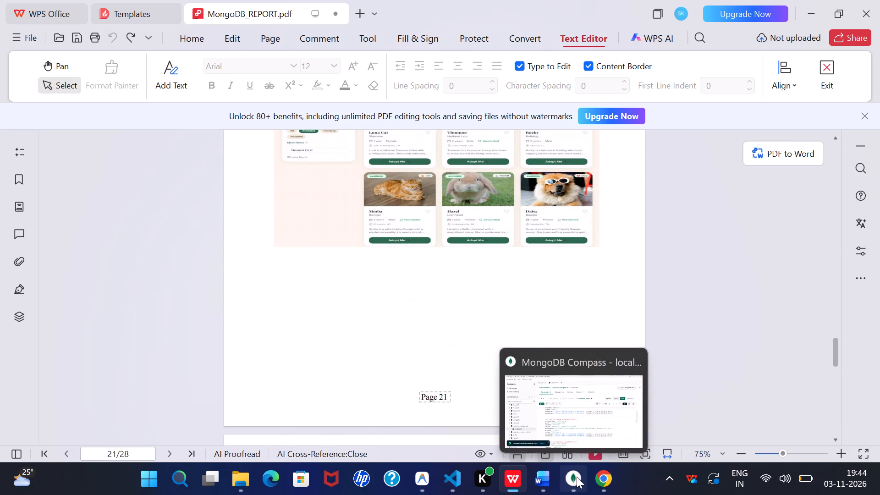
click(603, 480)
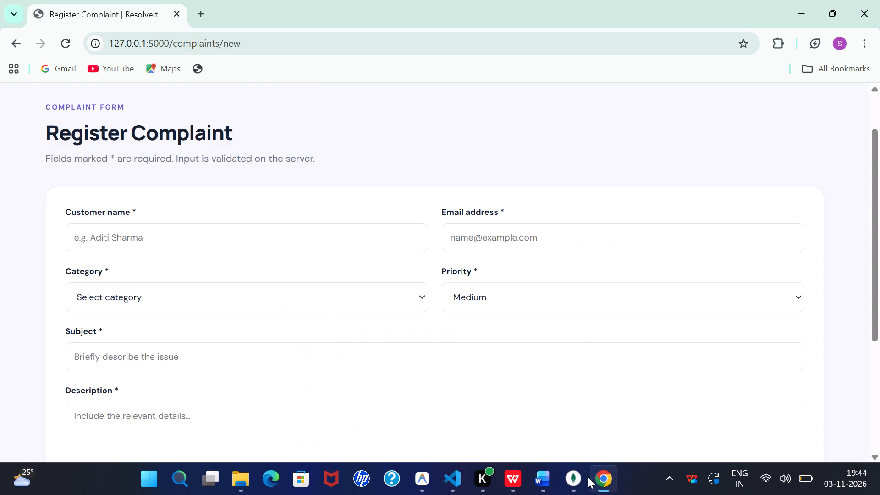
click(548, 480)
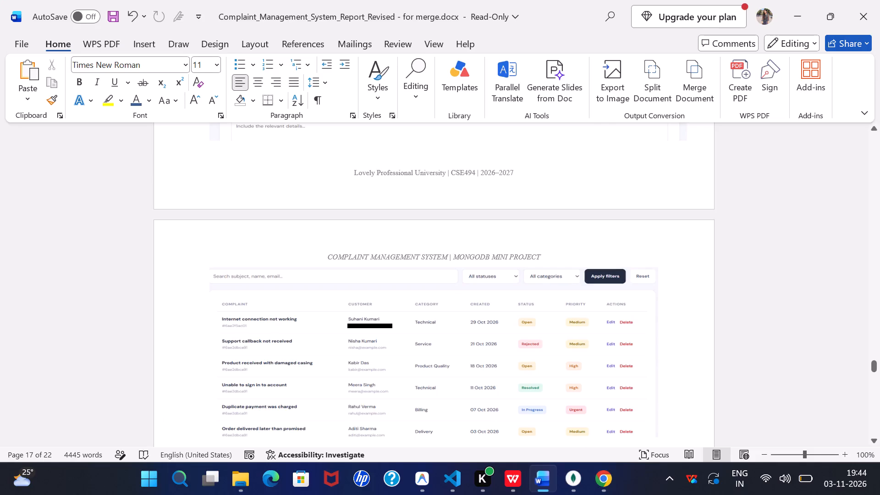
scroll(474, 415, down, 1)
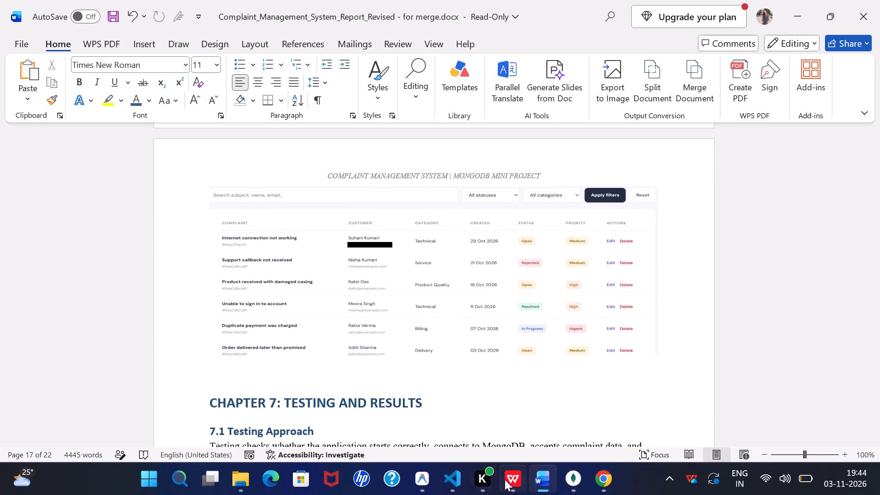
click(566, 476)
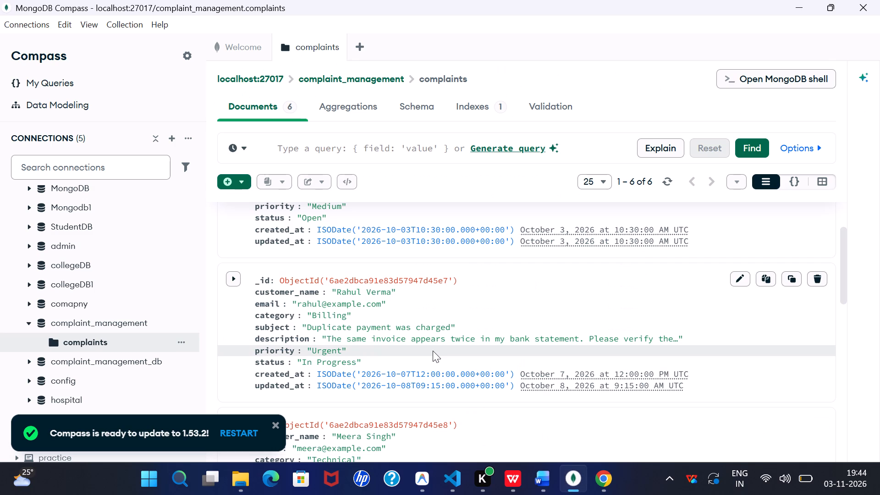
scroll(433, 351, up, 2)
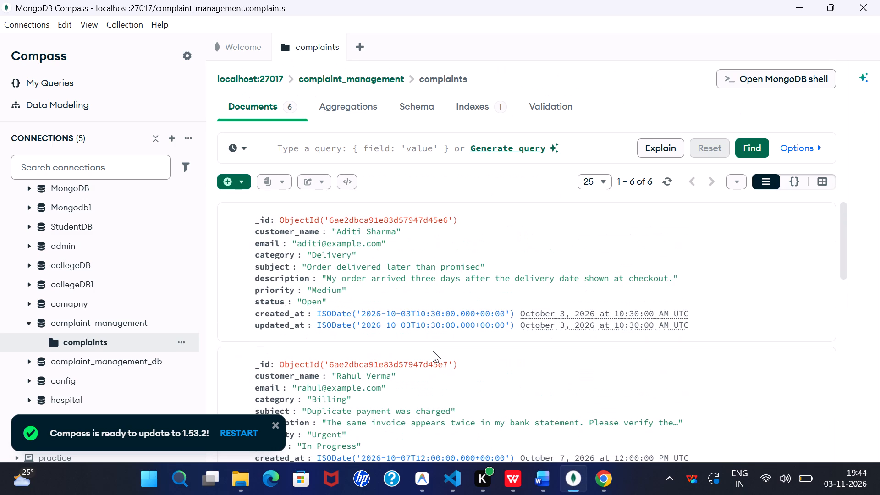
click(532, 487)
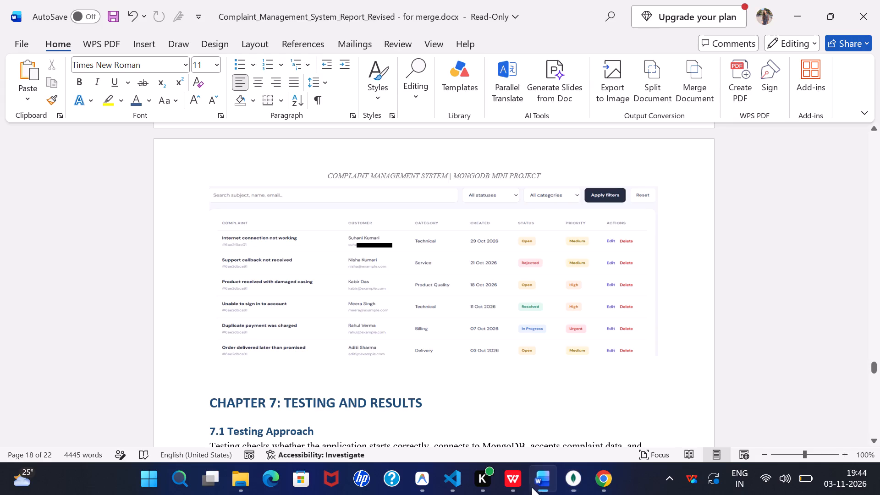
In MongoDB_REPORT.pdf, skim the pages after the application screenshots, from the adoption form through Chapter 8 to the references.
click(517, 472)
scroll(228, 353, down, 7)
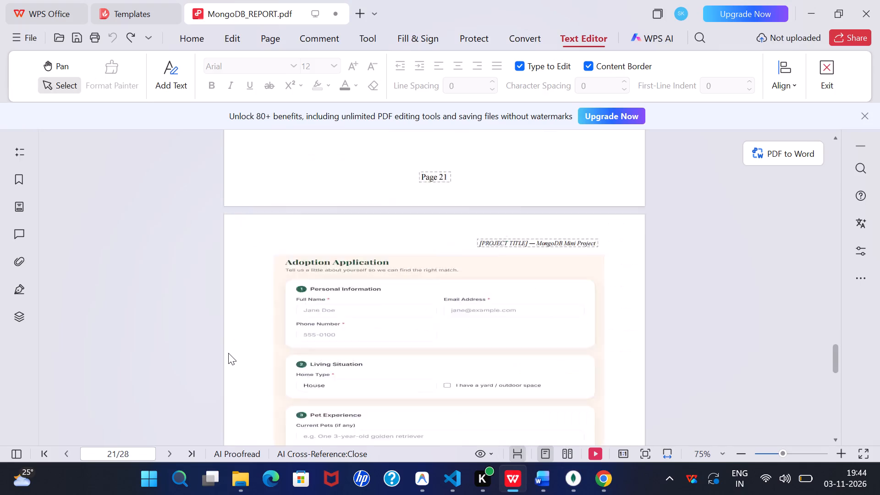
scroll(228, 353, down, 8)
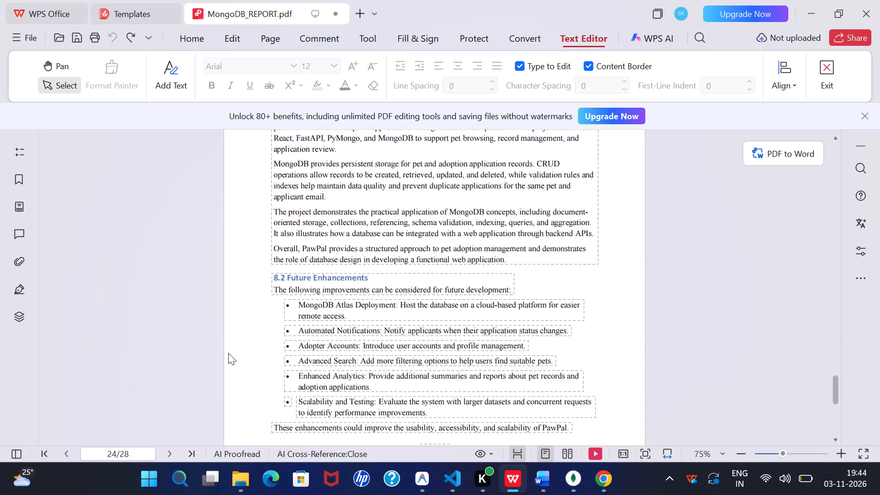
scroll(228, 353, down, 3)
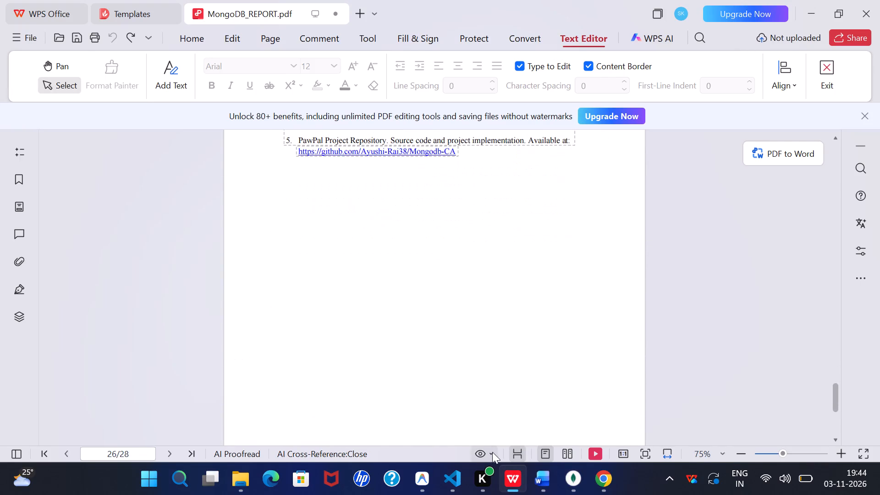
click(579, 466)
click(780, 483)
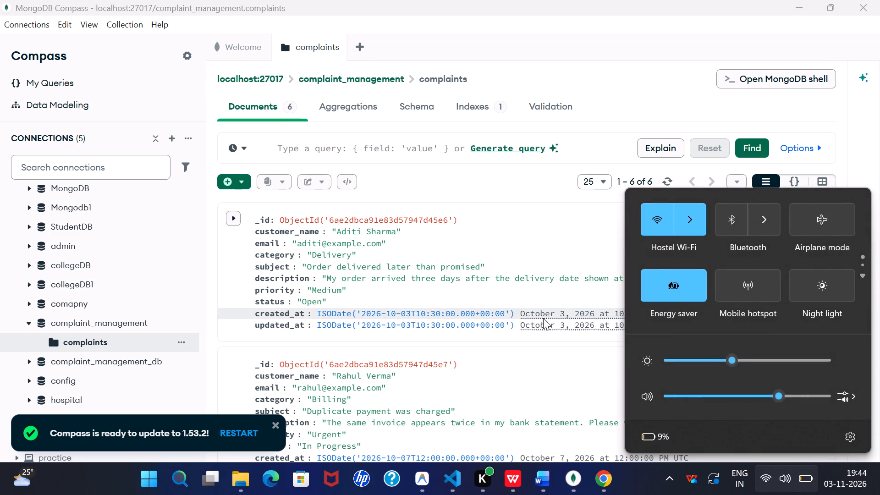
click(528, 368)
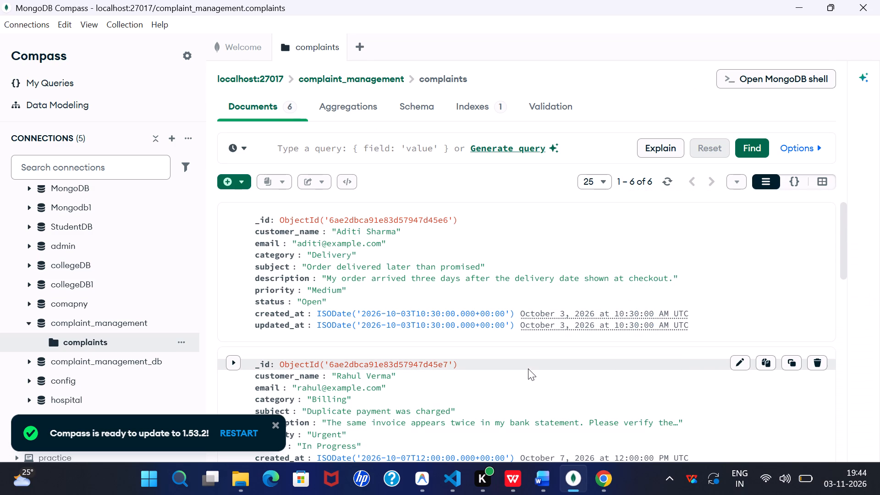
Compare Chapter 7's testing approach and test cases table in the Word report with the same chapter in MongoDB_REPORT.pdf.
click(543, 481)
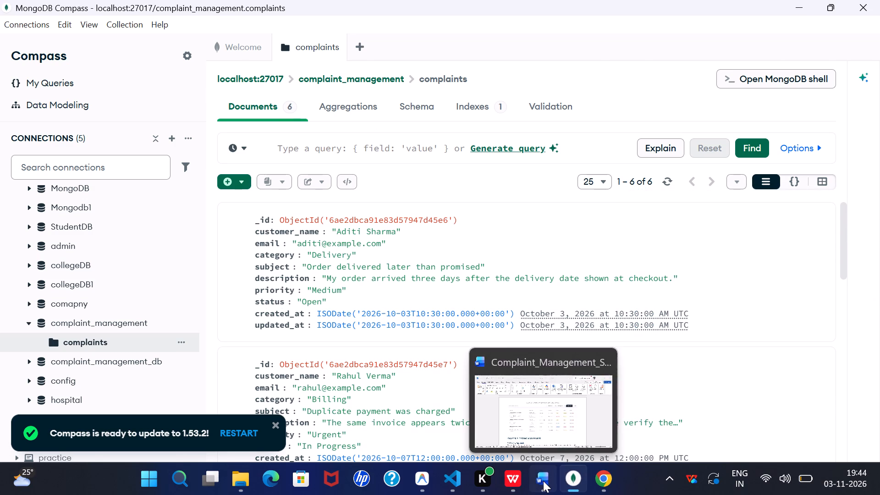
scroll(304, 320, down, 2)
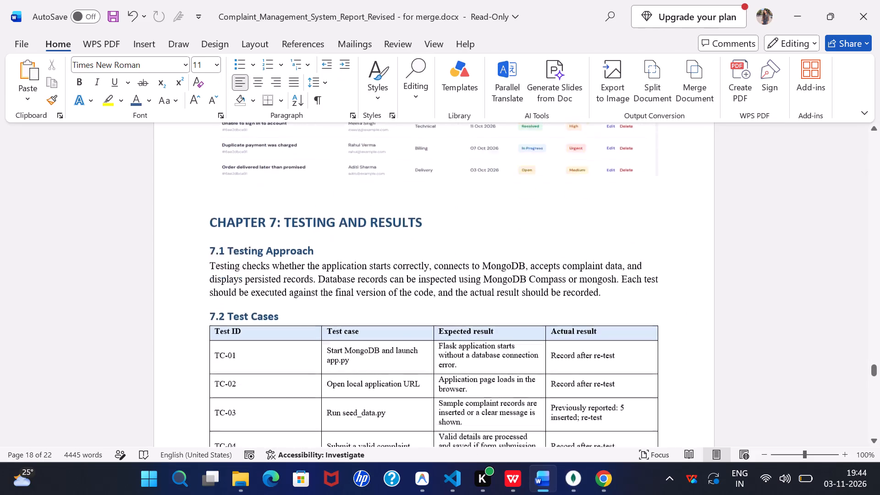
scroll(304, 320, down, 2)
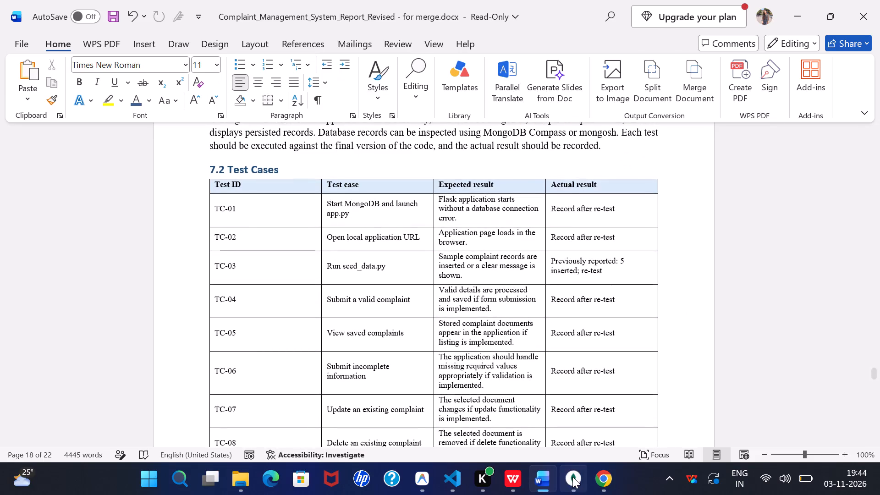
click(519, 474)
scroll(352, 395, up, 4)
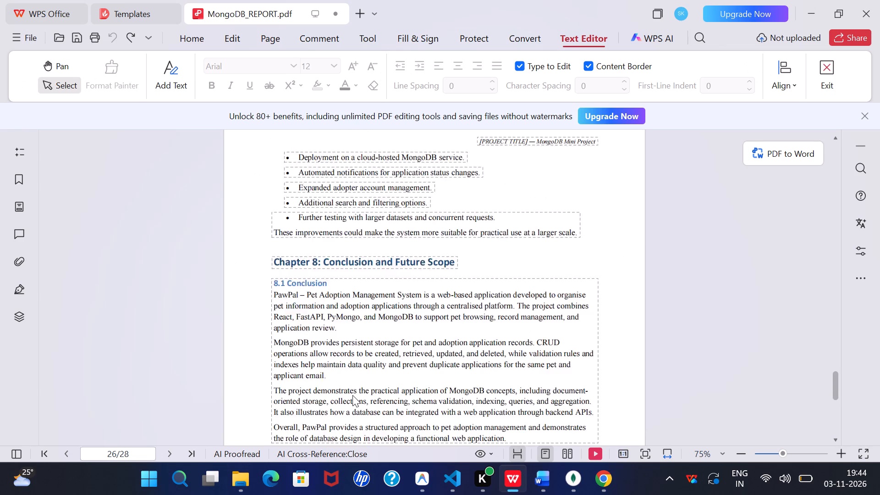
scroll(352, 395, up, 2)
scroll(352, 395, down, 1)
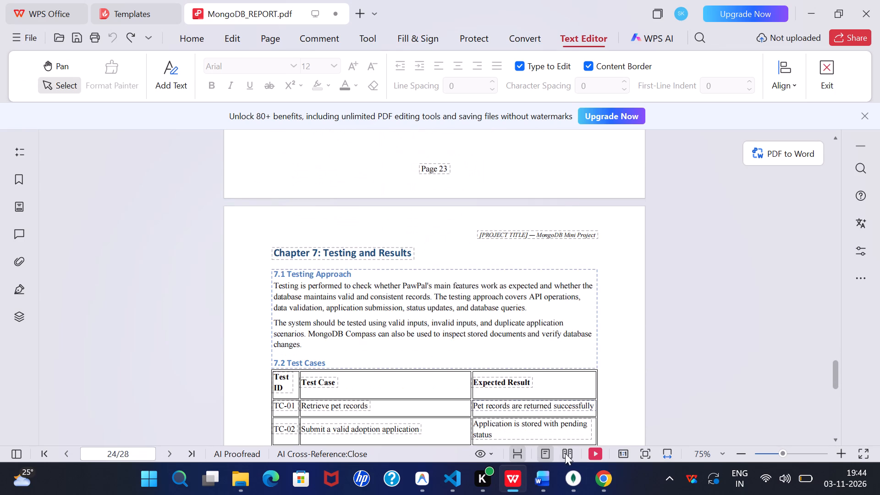
click(572, 480)
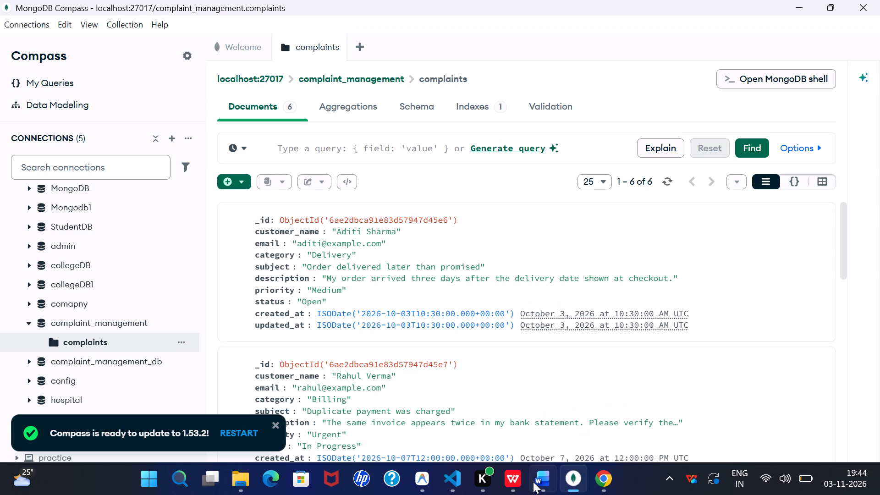
click(533, 482)
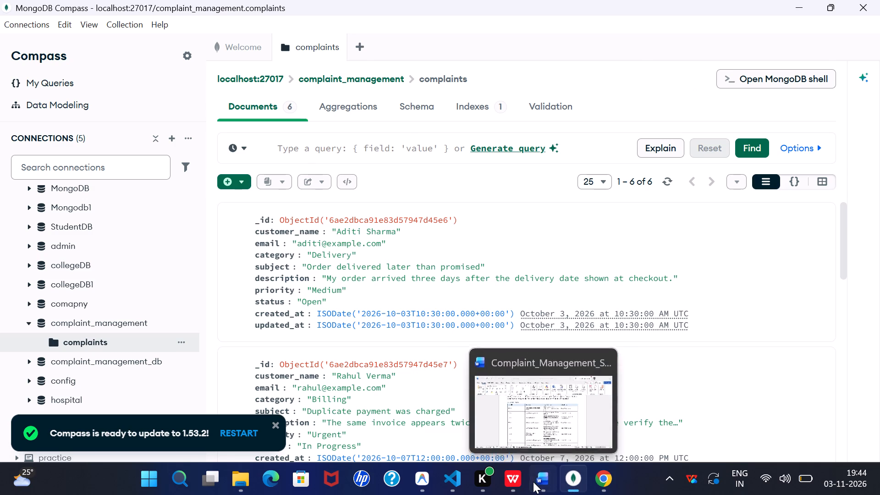
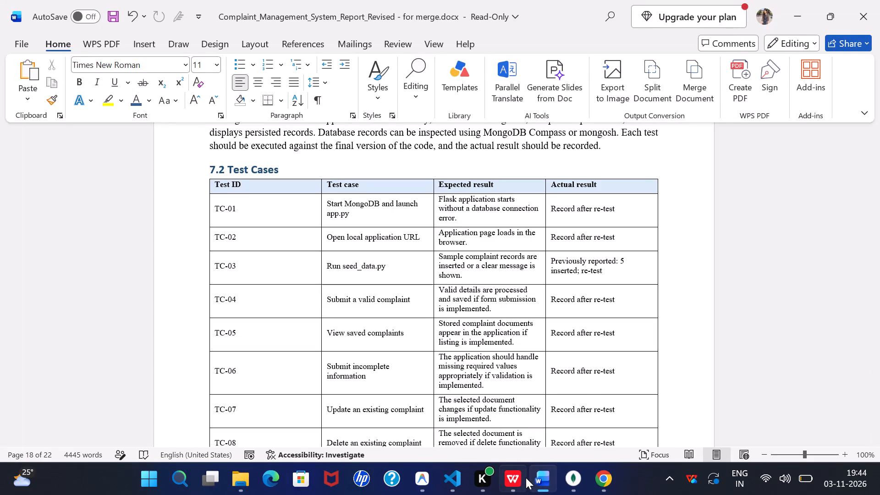
Compare the test cases table and section 7.3 Results and Discussion in the Word report with MongoDB_REPORT.pdf, dismissing the battery warning.
click(526, 478)
scroll(442, 382, down, 1)
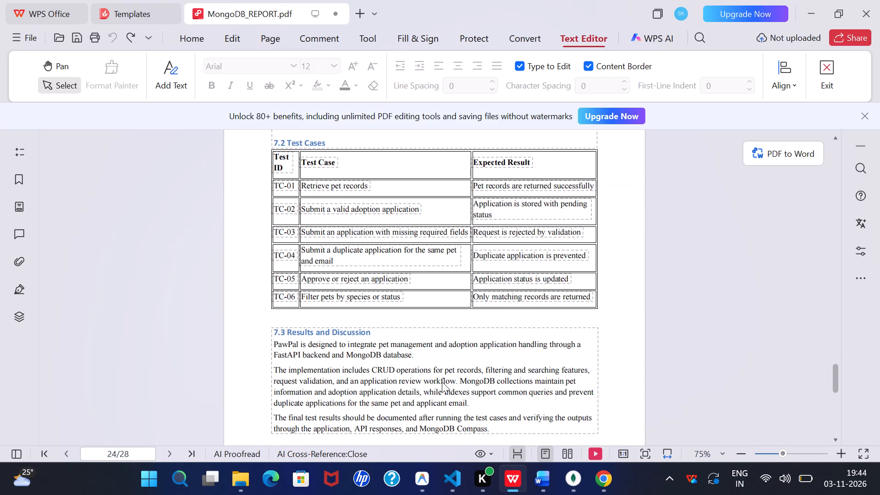
click(561, 475)
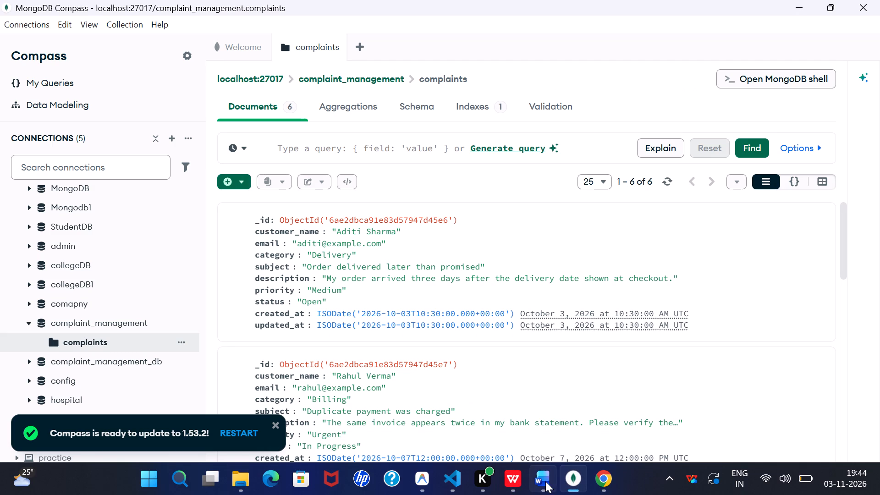
click(545, 481)
scroll(360, 353, down, 2)
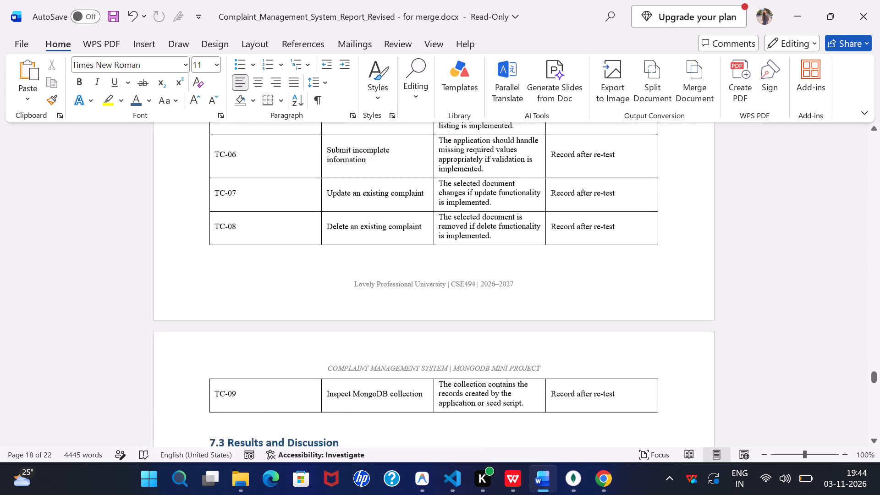
scroll(360, 353, down, 1)
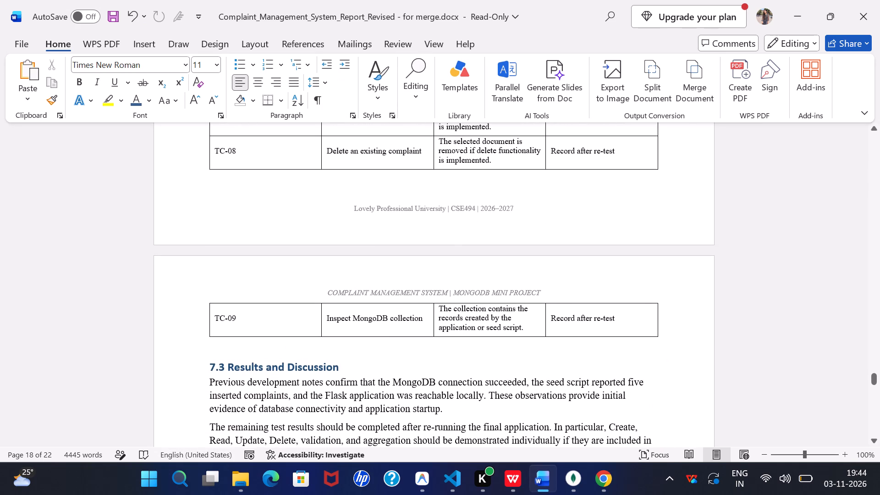
scroll(360, 353, up, 2)
click(373, 407)
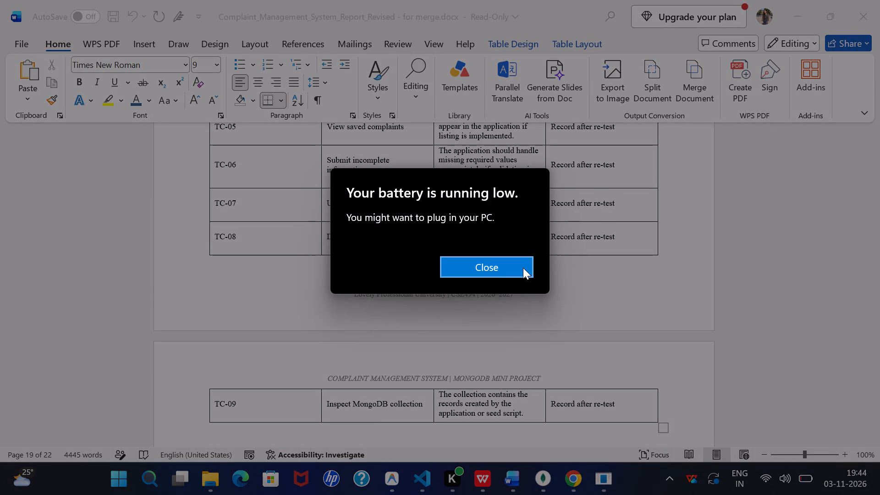
click(570, 283)
click(561, 261)
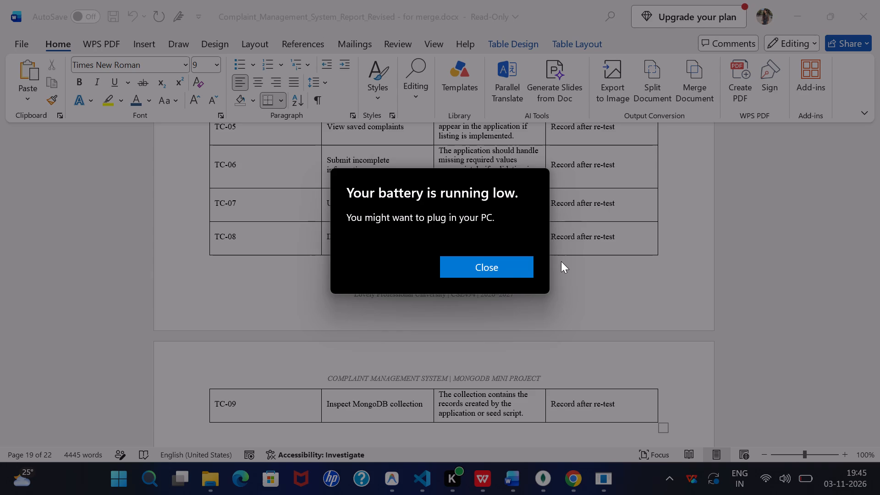
click(506, 260)
scroll(505, 317, down, 1)
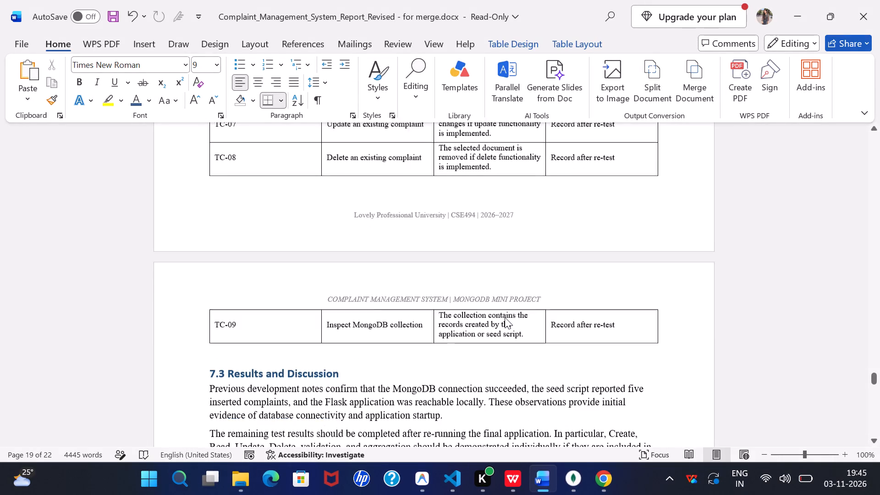
scroll(505, 317, down, 1)
scroll(505, 317, up, 3)
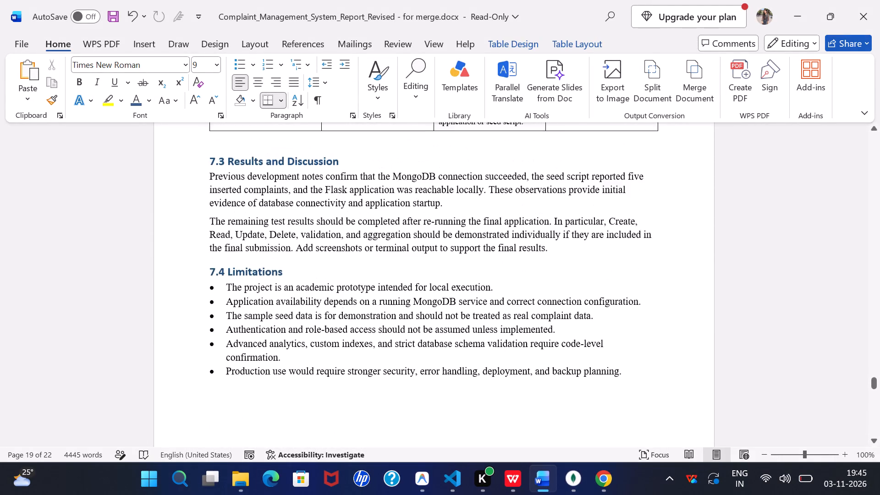
scroll(505, 317, up, 1)
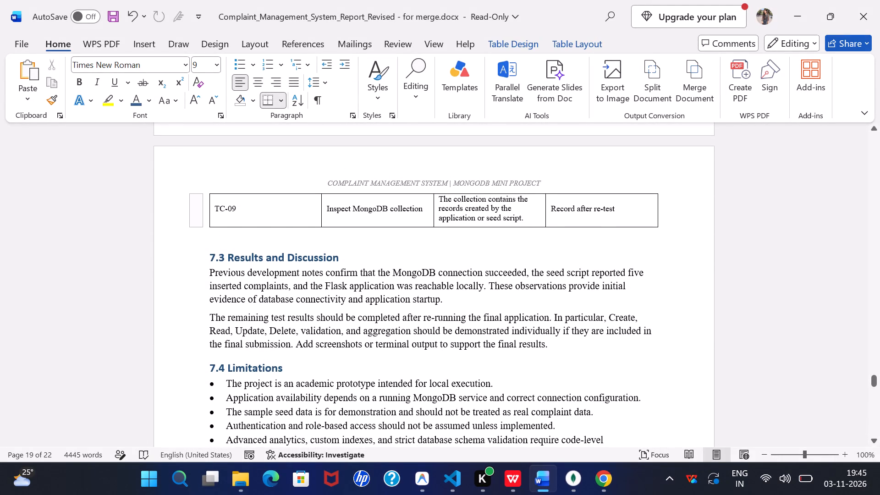
Skim the Word report from section 7.4 Limitations through Chapter 8 to the References.
scroll(414, 346, down, 8)
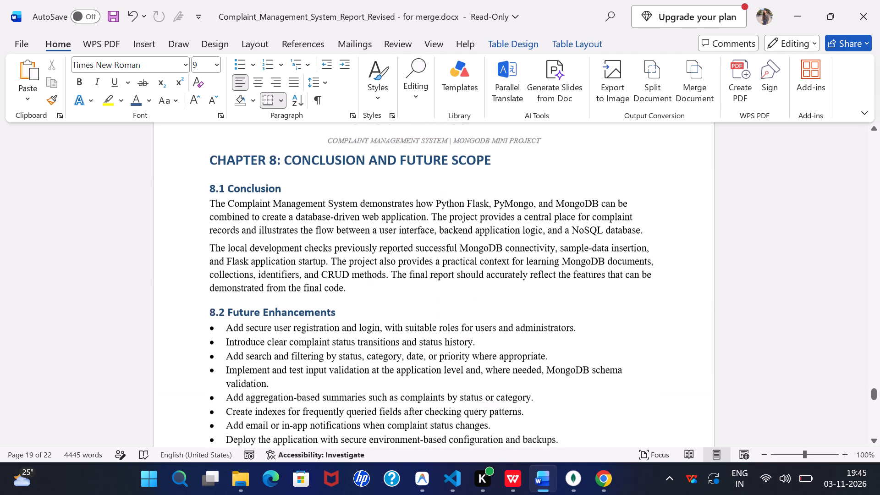
scroll(414, 346, down, 5)
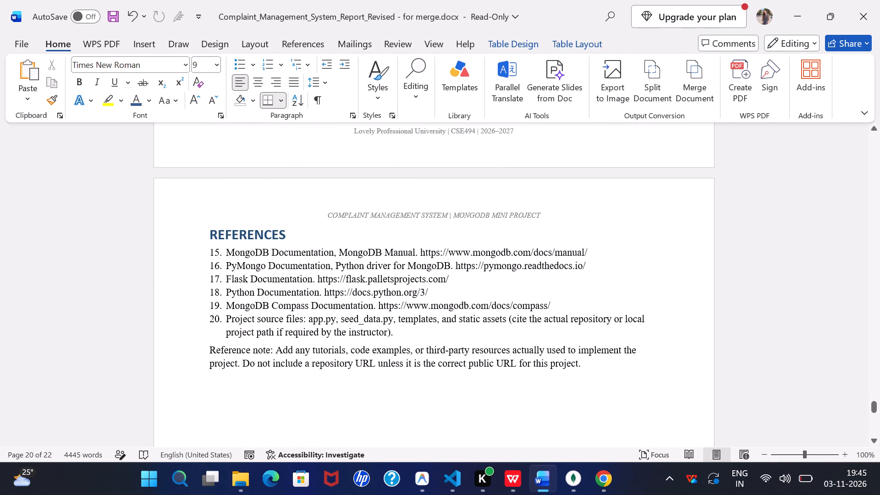
scroll(375, 294, up, 8)
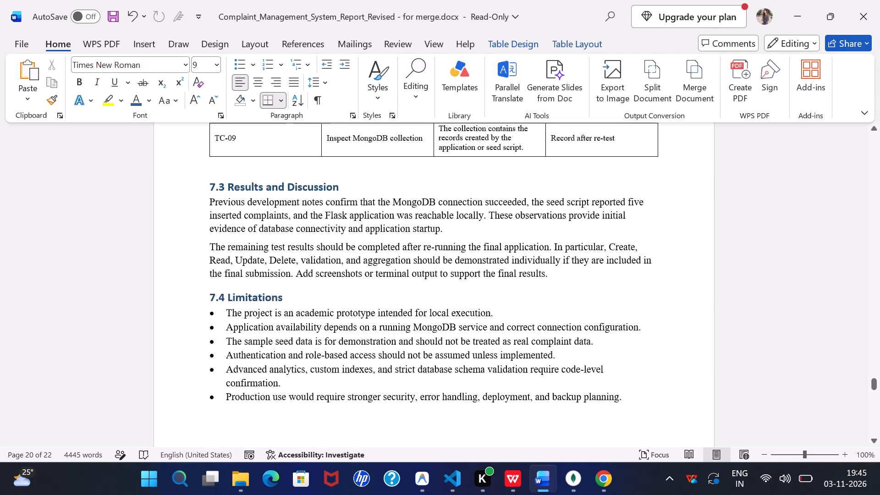
scroll(375, 294, up, 1)
Review the test cases table, the start of Chapter 7 and the complaints list picture that precedes it.
click(340, 350)
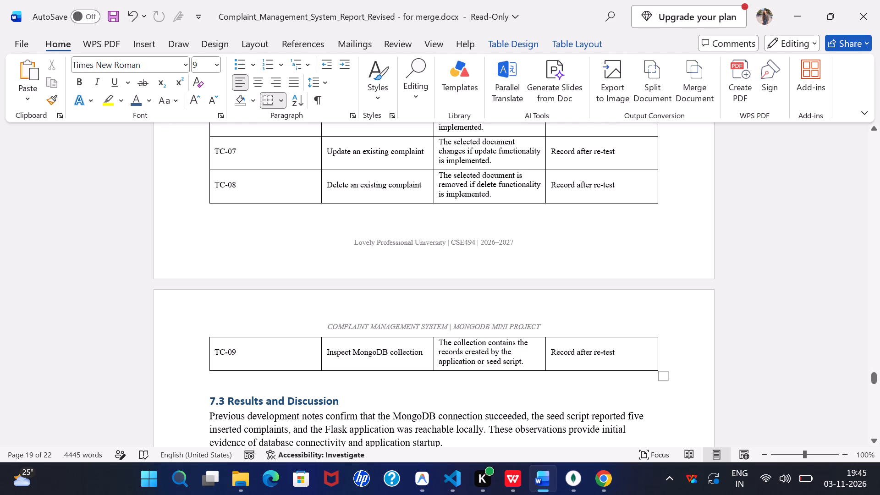
scroll(427, 284, up, 5)
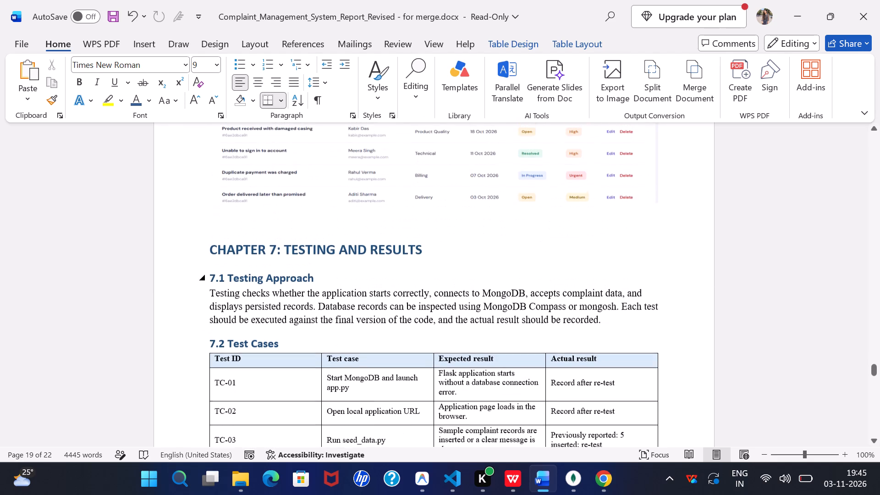
scroll(427, 284, up, 1)
click(212, 252)
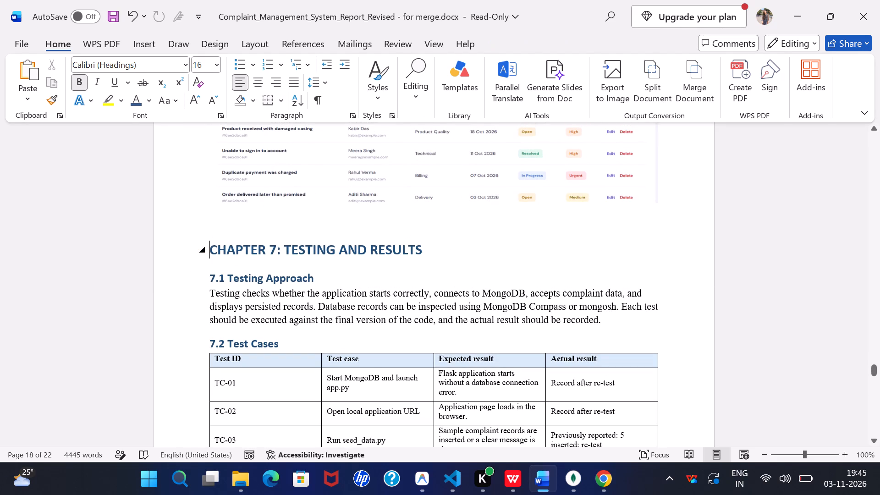
scroll(212, 252, up, 3)
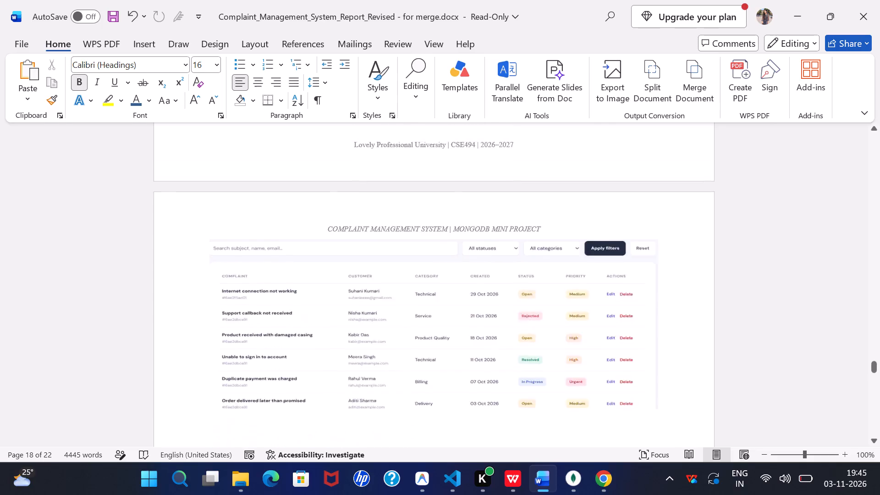
scroll(212, 252, up, 1)
scroll(212, 252, down, 4)
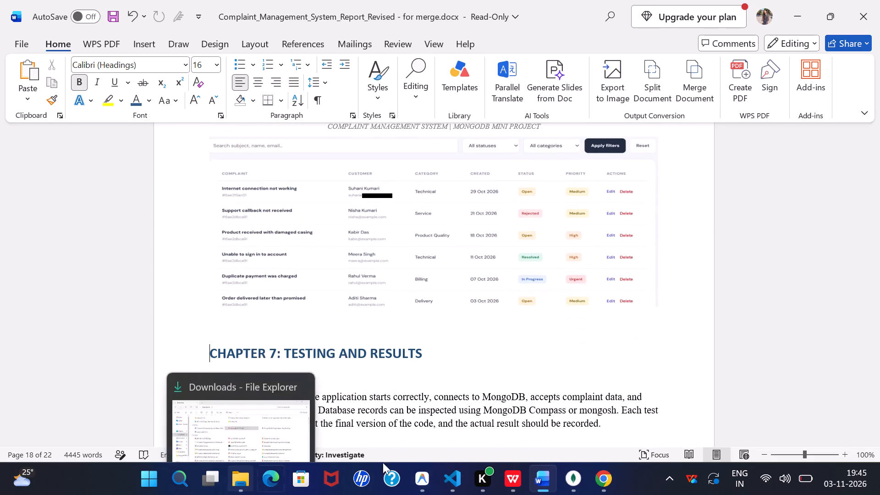
Capture and copy a screenshot of the complaint_management.complaints Documents view in MongoDB Compass, excluding the connections list.
click(566, 478)
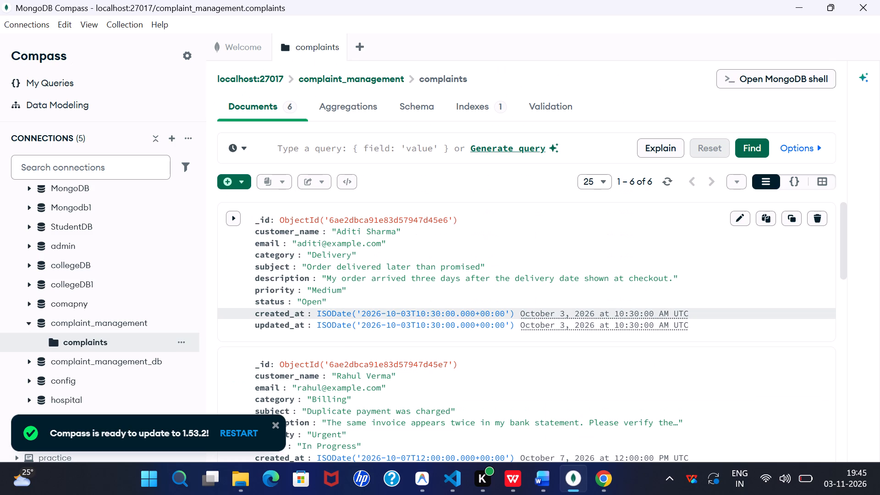
key(Print)
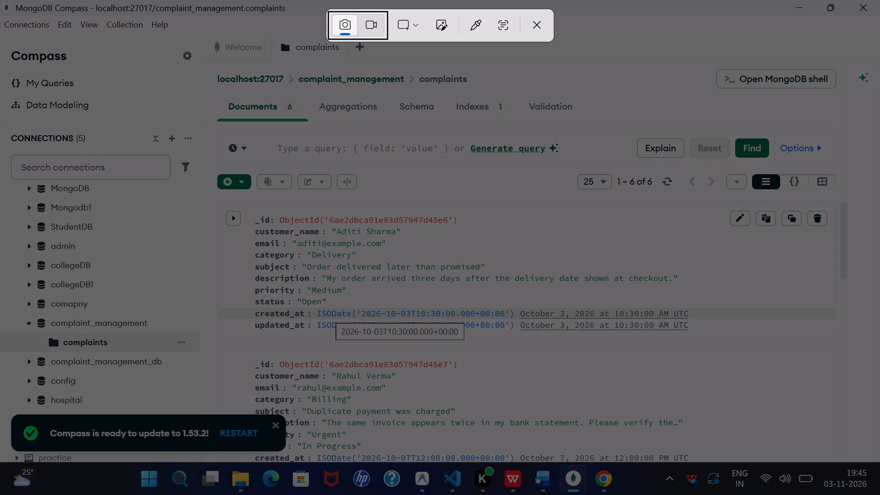
drag(208, 72, 816, 458)
scroll(611, 354, right, 3)
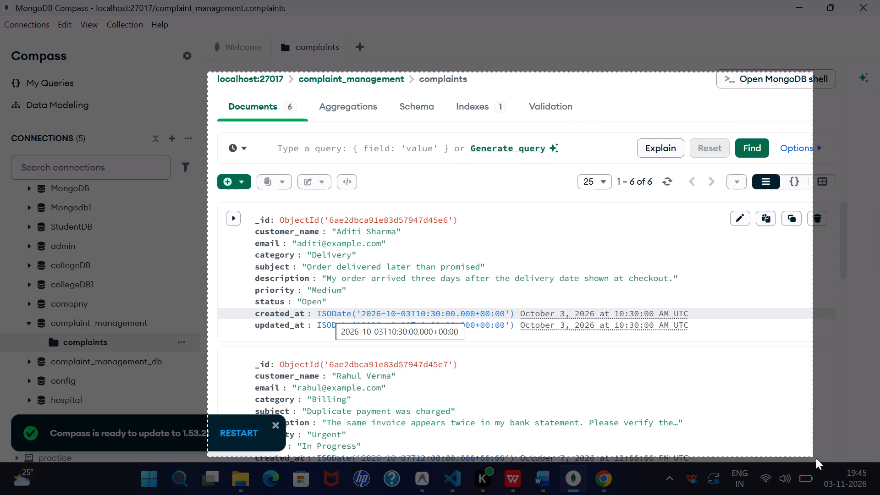
drag(816, 458, 879, 458)
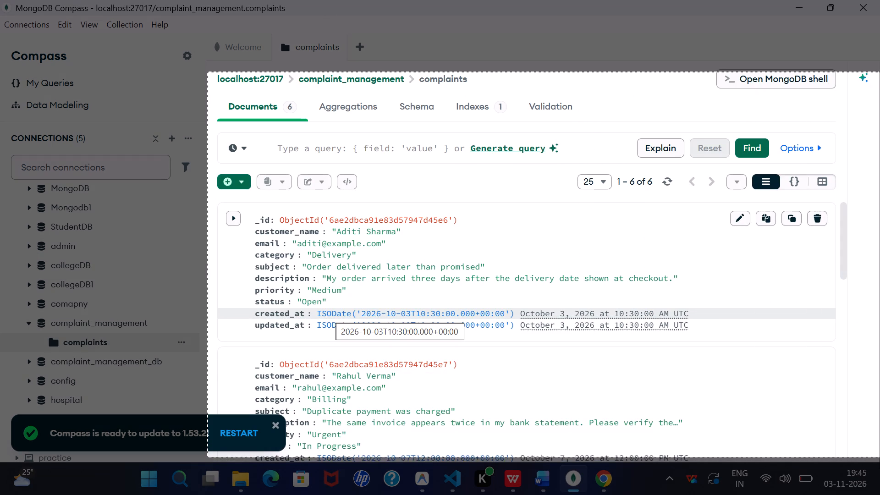
drag(879, 458, 879, 459)
key(ctrl+c)
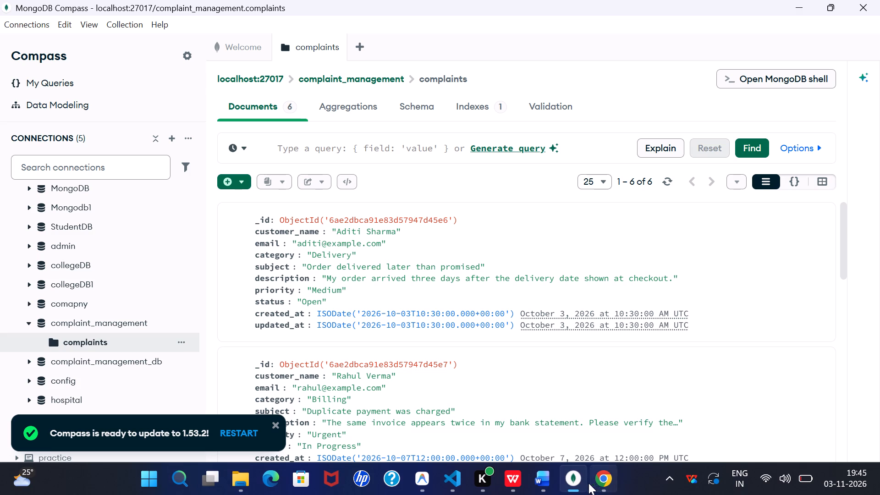
In the Word report, paste the Compass screenshot on a new line below section 6.5's introductory paragraph, and check the following pages' layout.
click(550, 481)
scroll(412, 308, up, 3)
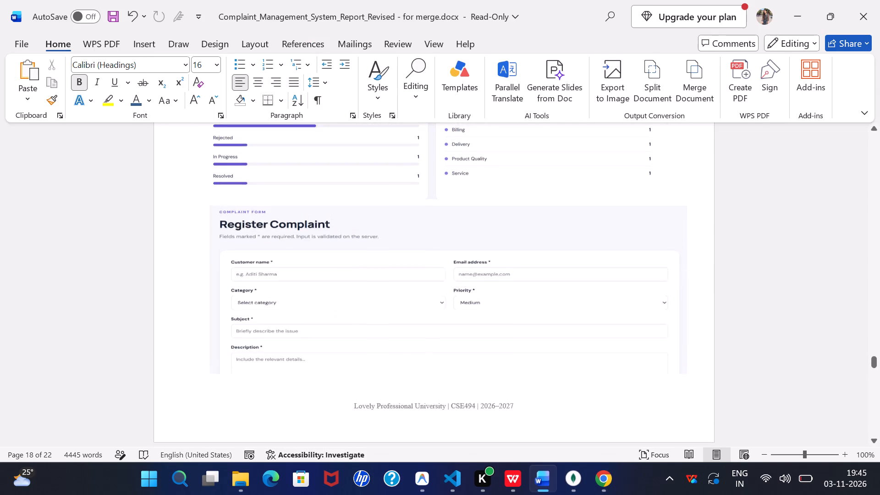
scroll(412, 308, up, 6)
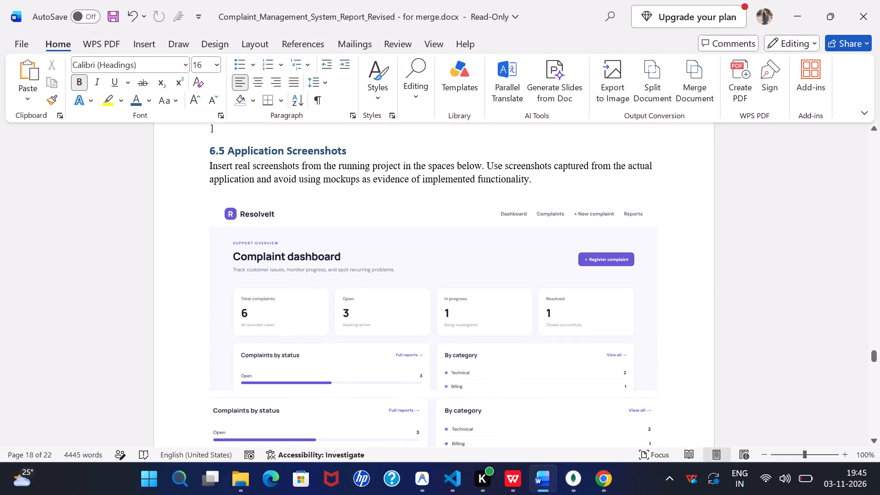
click(547, 175)
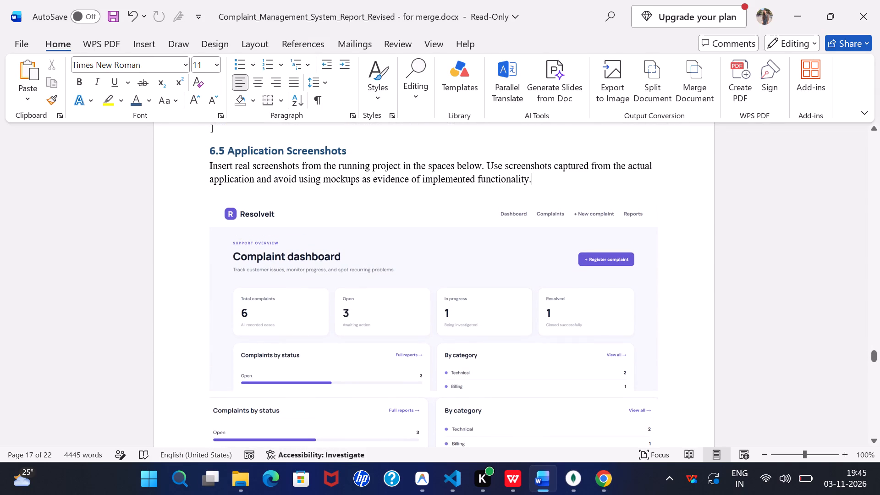
key(Return)
key(Return)
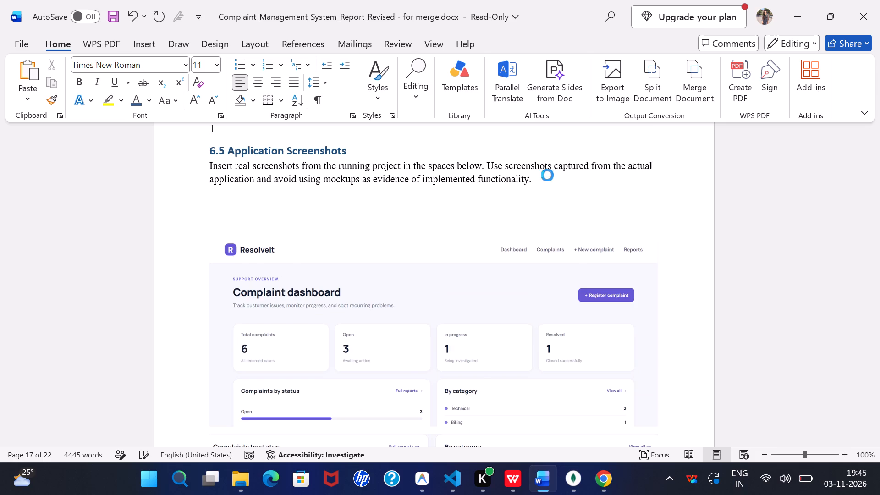
key(ctrl+v)
scroll(124, 387, down, 3)
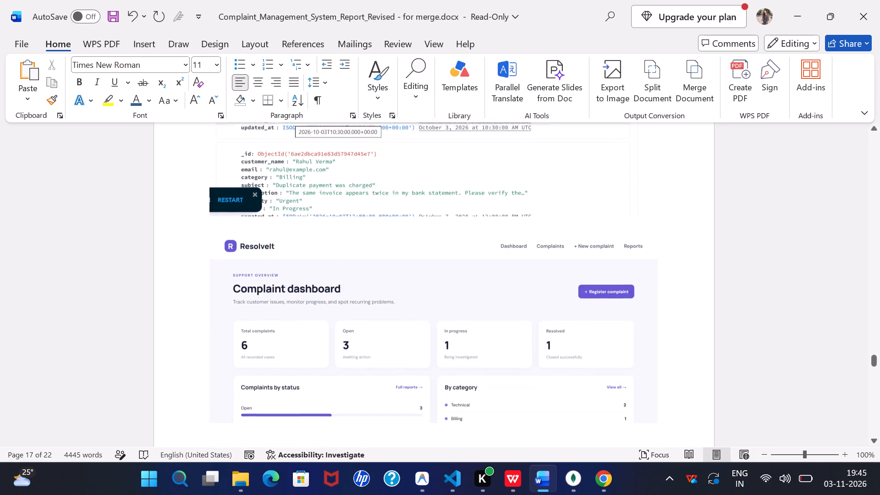
scroll(124, 387, down, 6)
scroll(124, 387, up, 2)
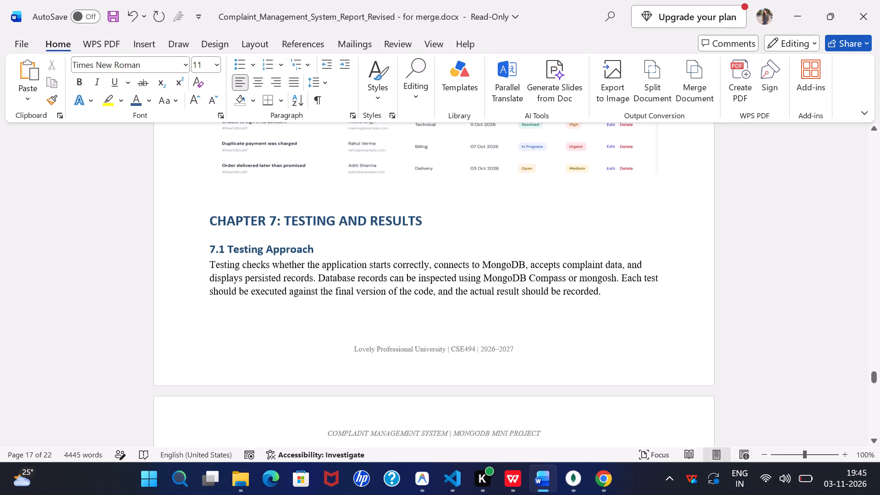
scroll(124, 387, up, 2)
scroll(124, 387, down, 1)
scroll(124, 387, up, 1)
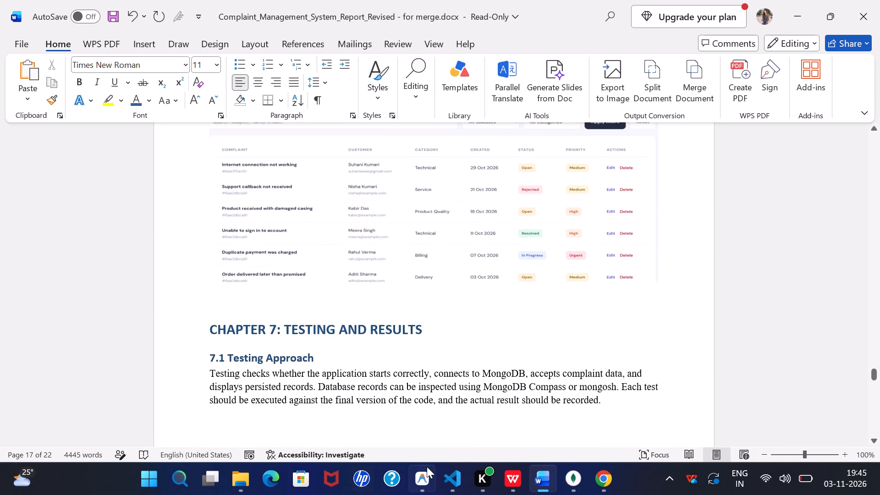
In Visual Studio Code, capture and copy a screenshot of seed_data.py's MongoDB settings code, from load_dotenv() through the DB_NAME definition.
click(514, 478)
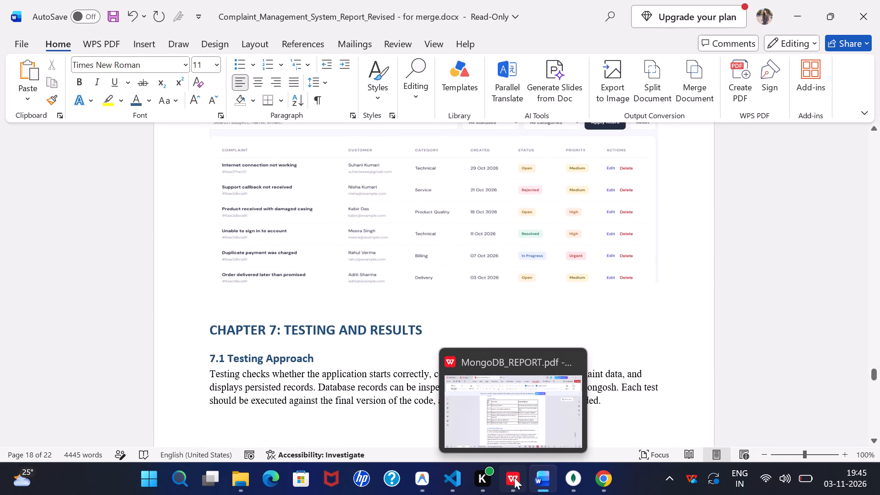
click(451, 478)
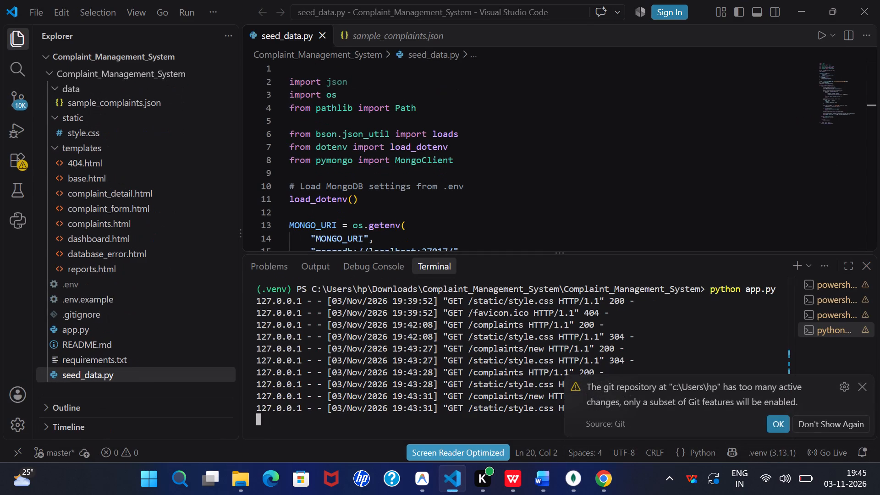
scroll(305, 189, up, 2)
scroll(305, 189, down, 1)
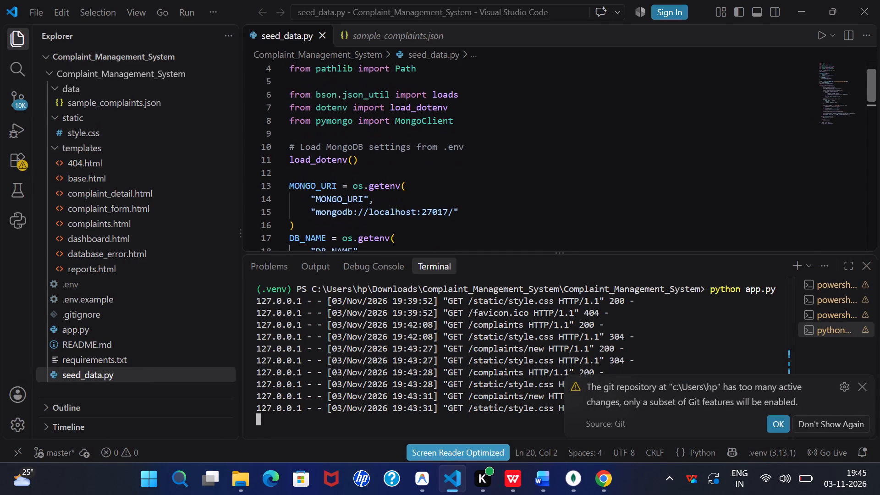
scroll(305, 189, down, 1)
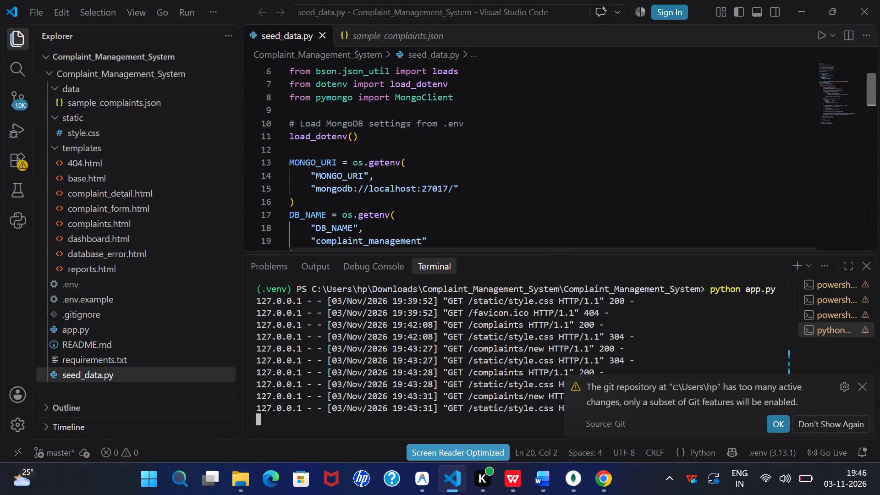
scroll(305, 189, down, 2)
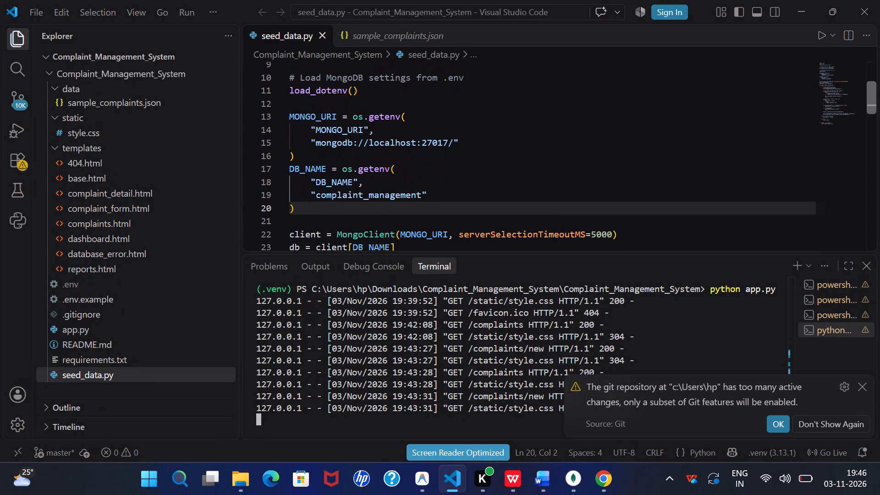
key(Print)
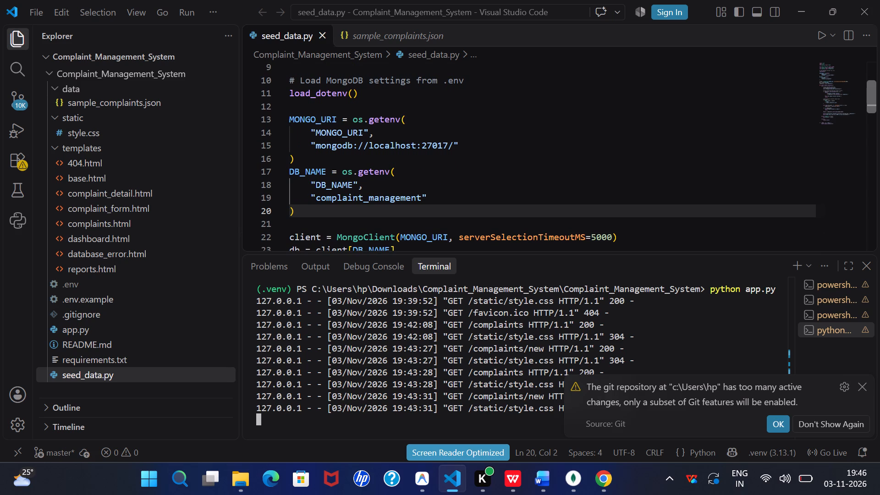
drag(287, 71, 600, 188)
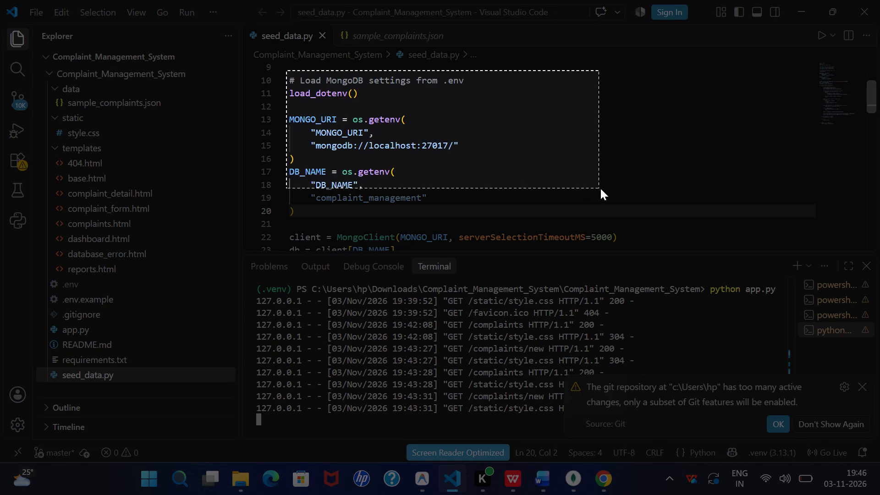
drag(600, 188, 824, 216)
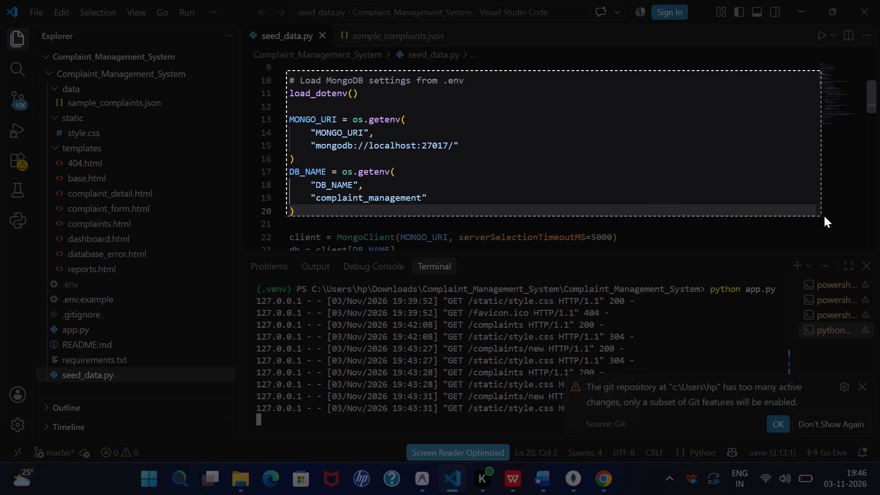
drag(824, 216, 831, 215)
key(ctrl+c)
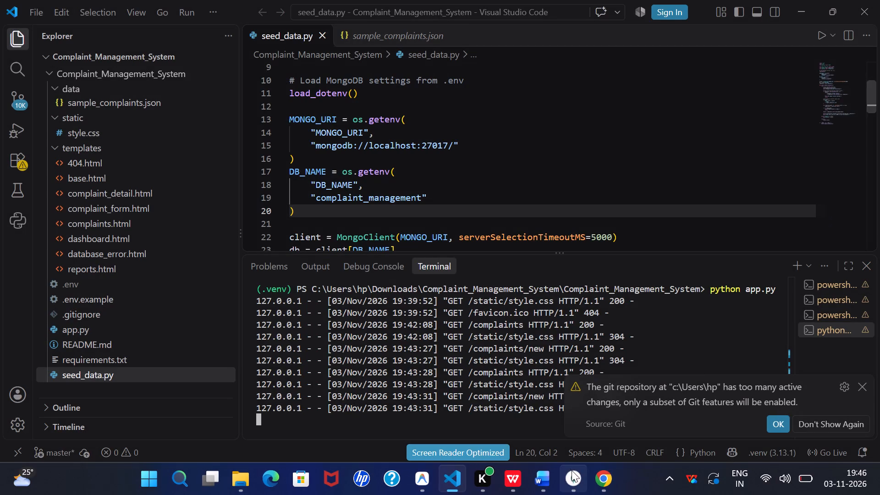
In the Word report, paste the code screenshot on a new line between section 6.5's introductory paragraph and the Compass screenshot.
click(546, 481)
scroll(349, 192, up, 2)
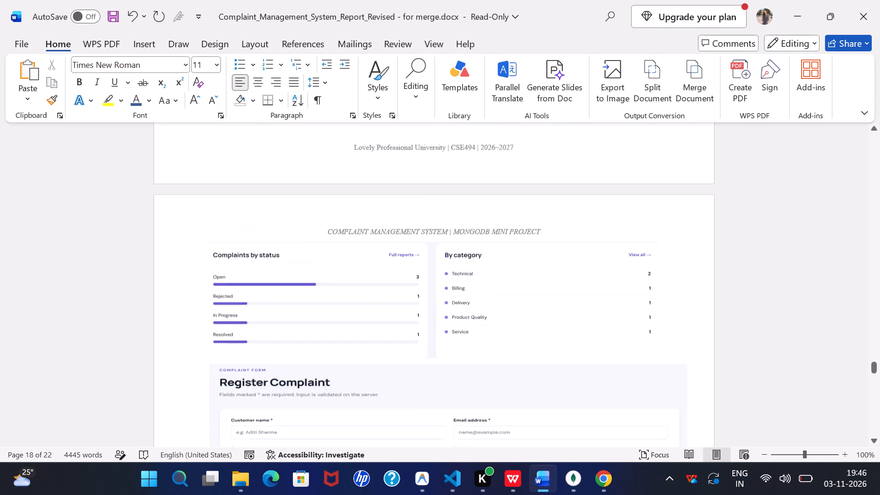
scroll(349, 192, up, 5)
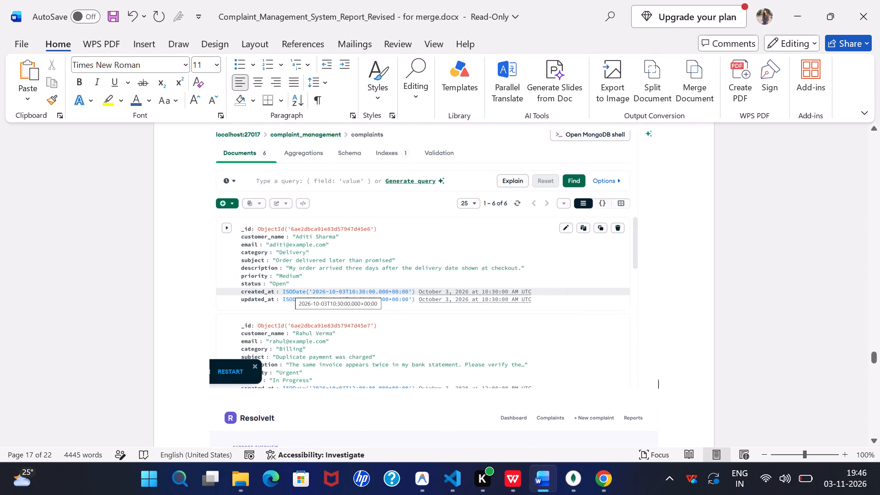
scroll(525, 162, up, 1)
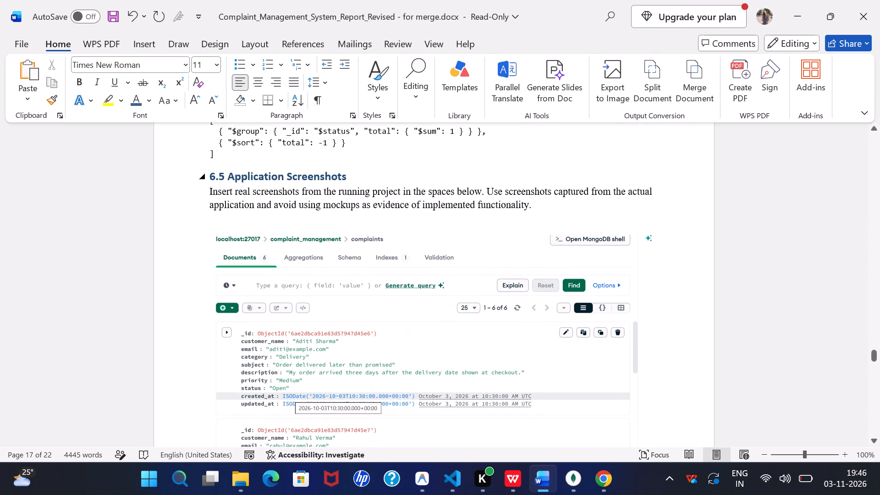
click(545, 208)
key(Return)
key(Return)
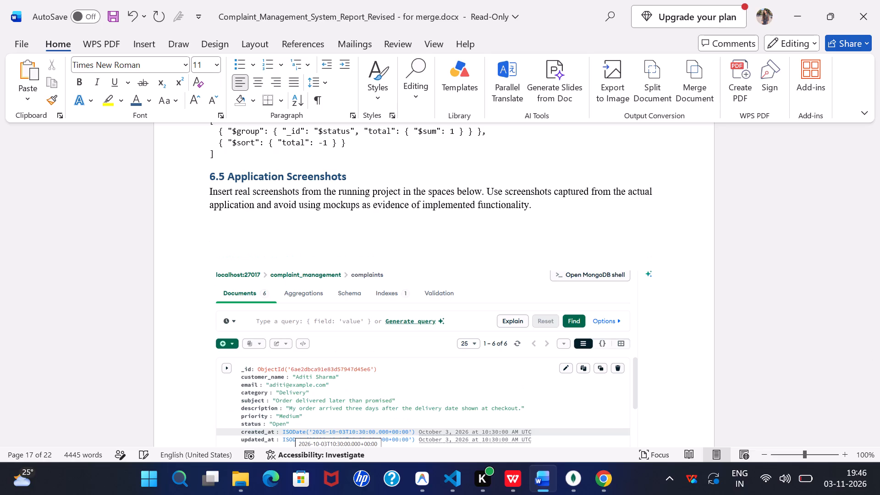
key(ctrl+v)
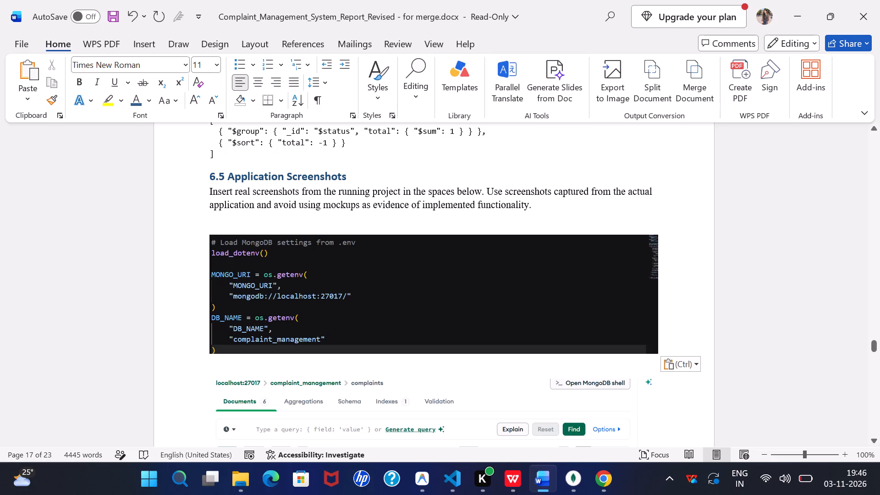
Reduce the height of the complaints list picture just before Chapter 7, keeping its width.
scroll(212, 326, down, 9)
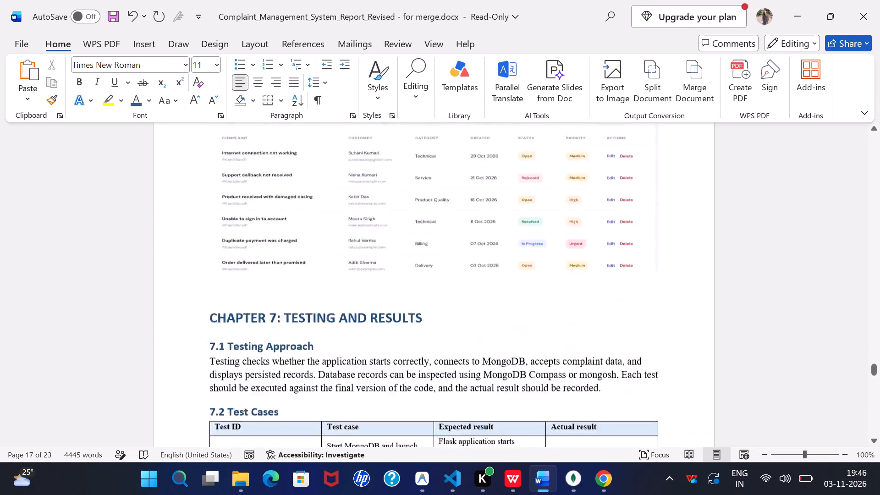
scroll(212, 326, down, 1)
scroll(212, 326, up, 2)
click(359, 317)
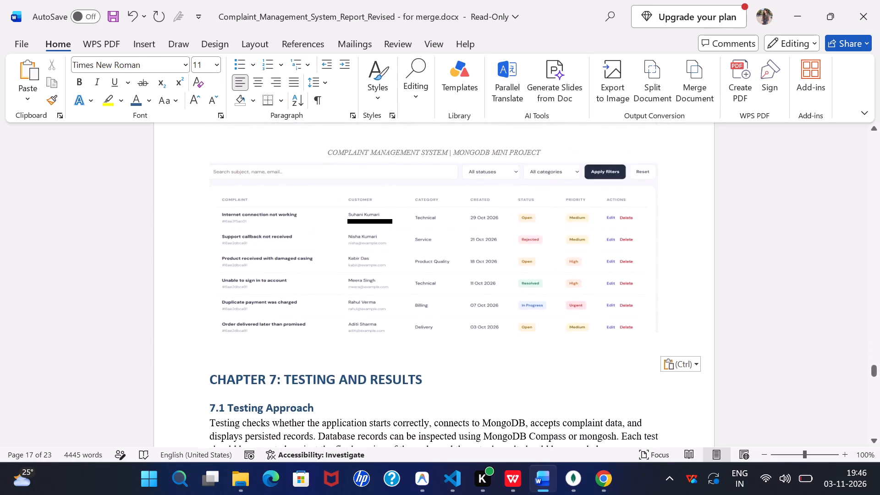
drag(434, 337, 437, 311)
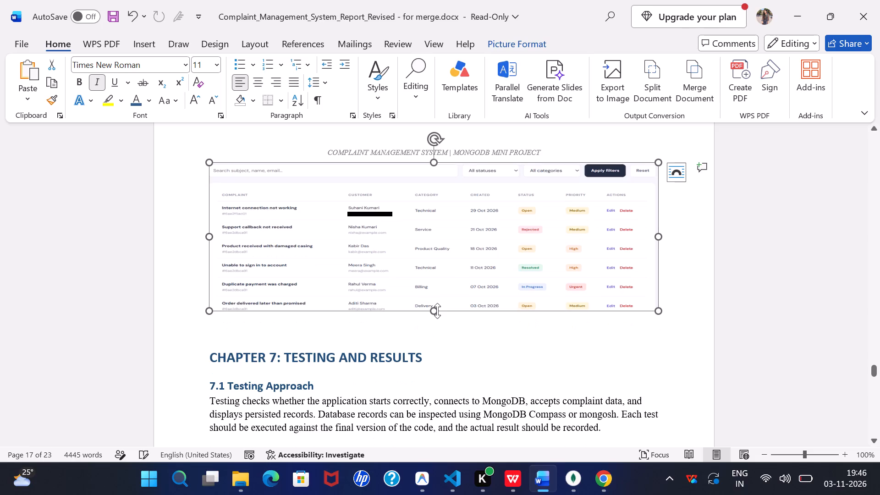
Reduce the height of the Register Complaint form picture, keeping its width.
scroll(335, 336, up, 5)
click(396, 302)
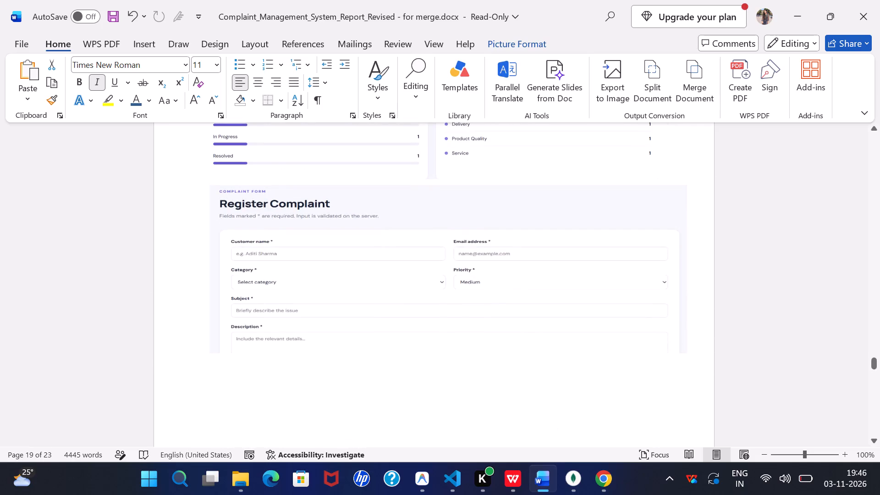
drag(448, 352, 451, 326)
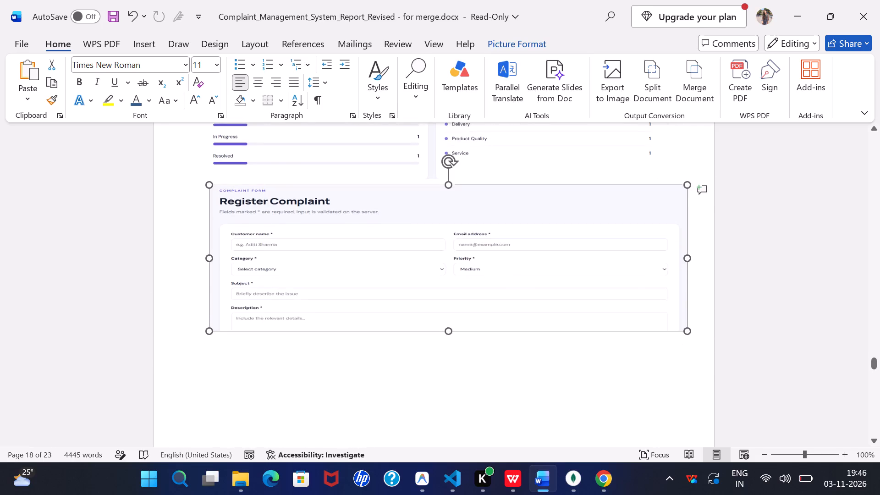
drag(451, 326, 451, 325)
Reduce the height of the Complaint dashboard picture, keeping its width.
scroll(455, 383, up, 2)
click(422, 299)
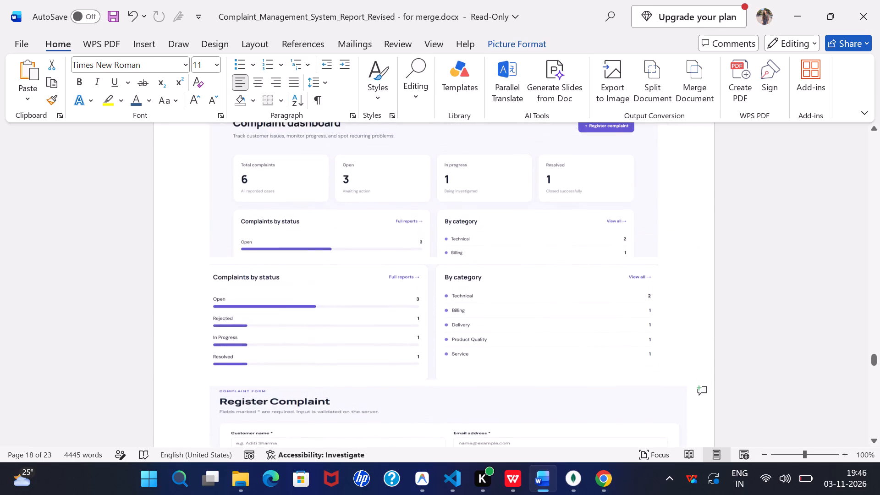
click(439, 269)
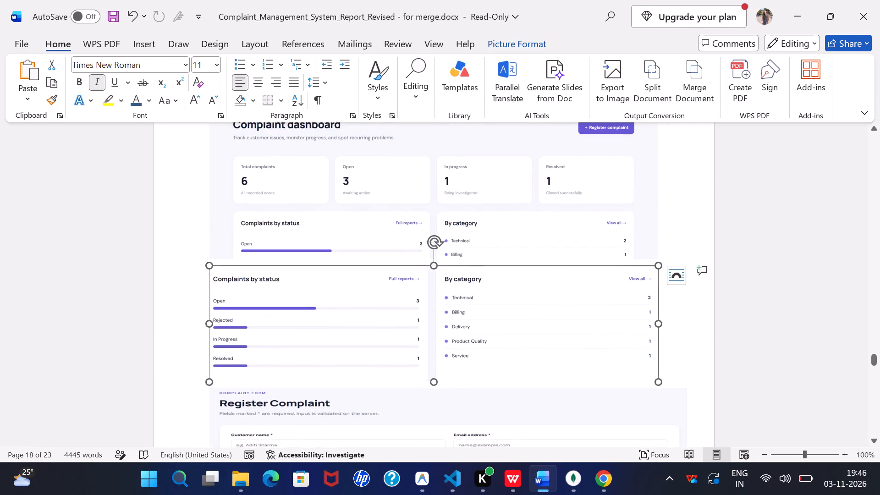
click(429, 227)
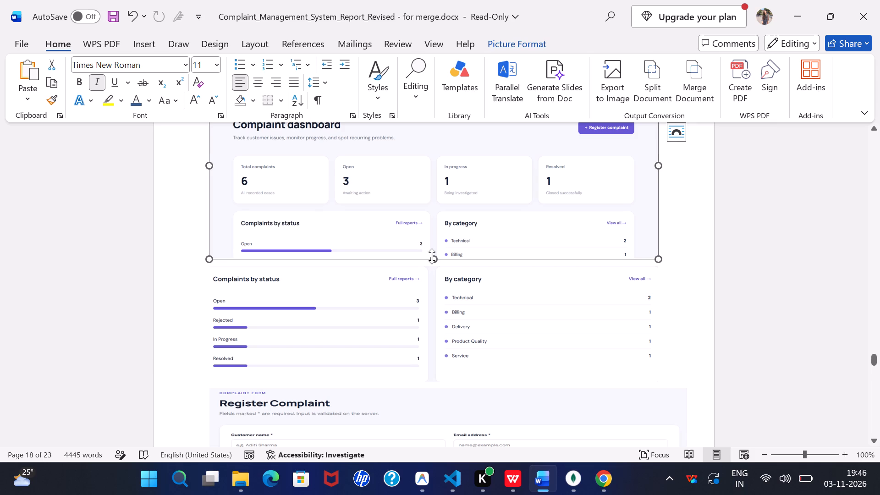
drag(432, 256, 433, 233)
Reduce the height of the MongoDB Compass screenshot in section 6.5, keeping its width.
scroll(433, 233, up, 2)
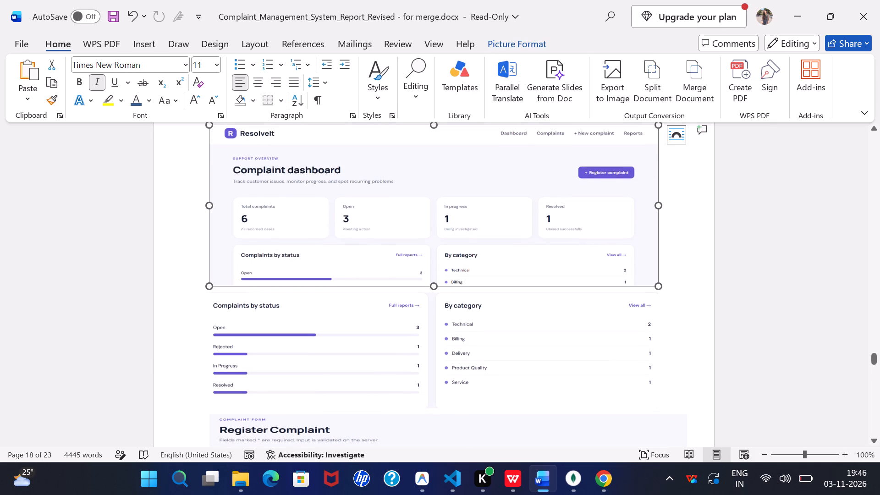
scroll(143, 281, up, 7)
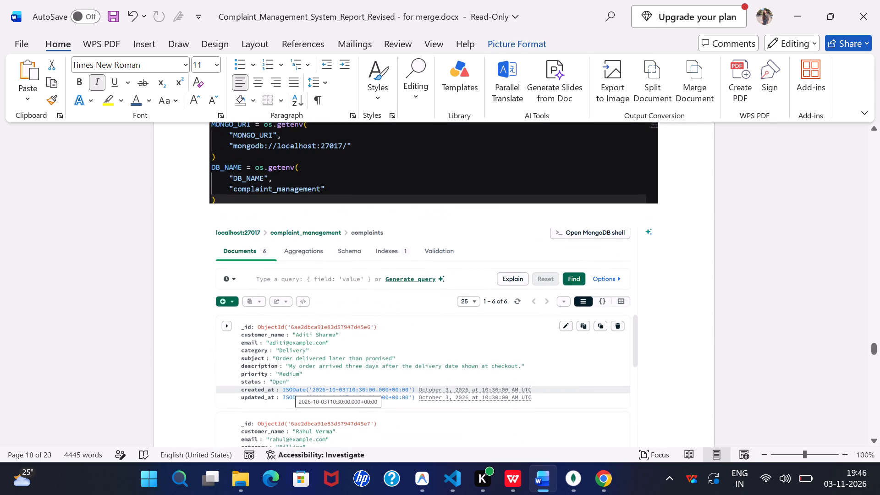
scroll(143, 281, down, 1)
click(426, 334)
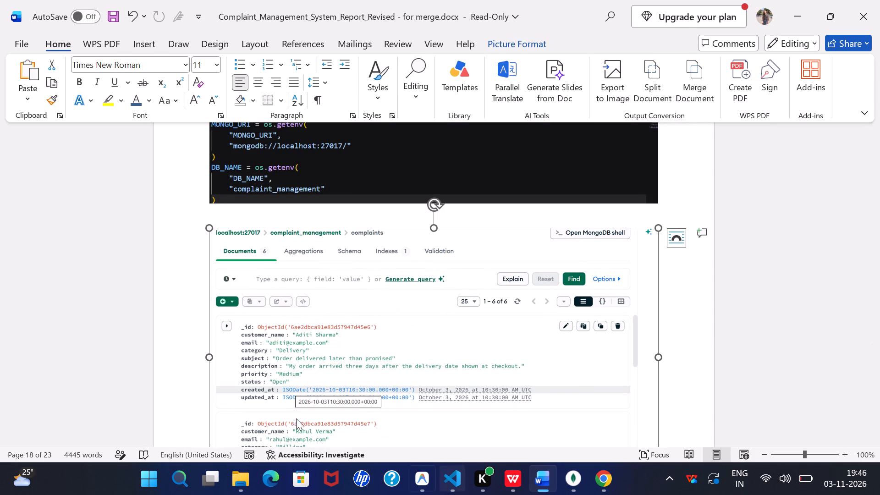
scroll(194, 401, down, 2)
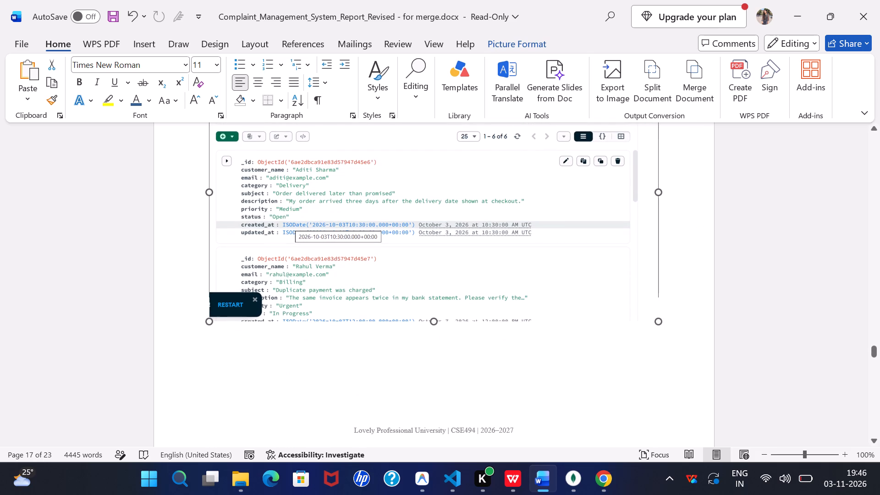
drag(433, 317, 431, 283)
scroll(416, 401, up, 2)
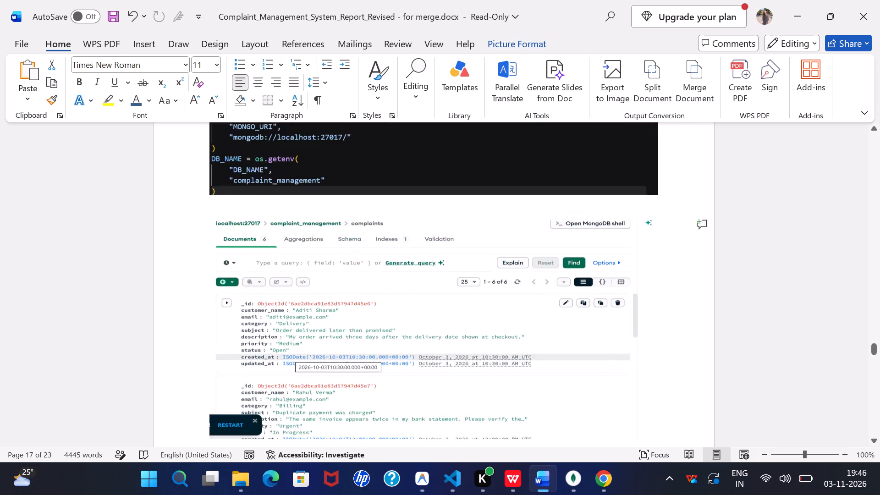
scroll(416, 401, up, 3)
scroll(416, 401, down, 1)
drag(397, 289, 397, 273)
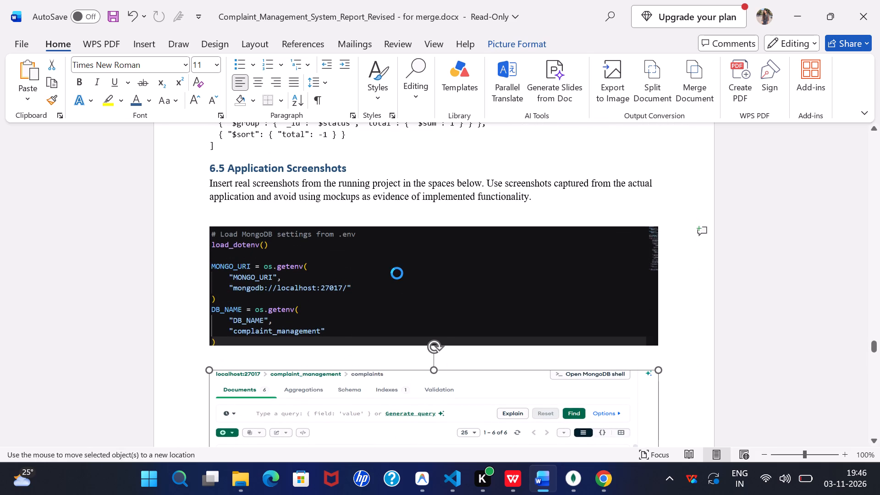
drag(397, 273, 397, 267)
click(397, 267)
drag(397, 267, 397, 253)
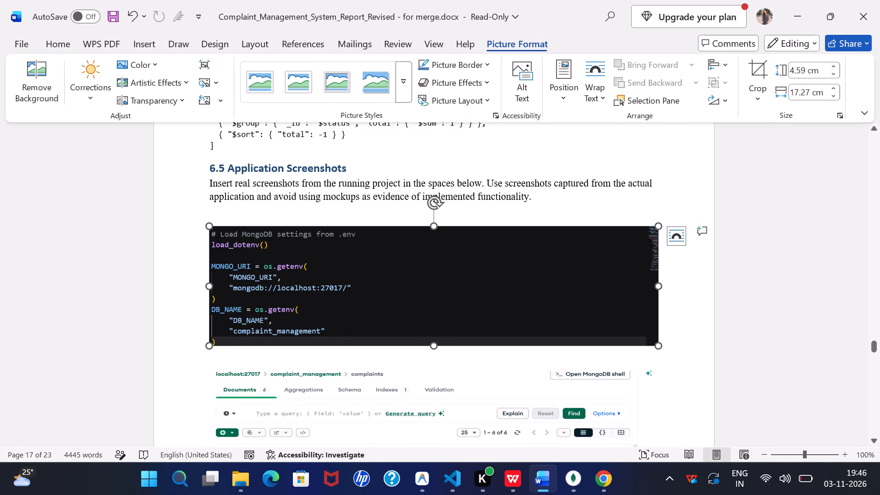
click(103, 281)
Copy the Register Complaint form picture in section 6.5.
scroll(103, 281, down, 3)
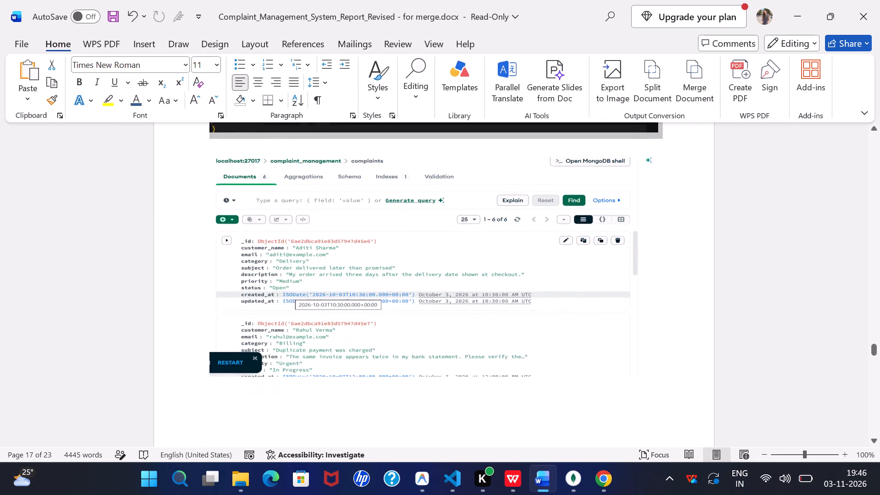
scroll(103, 281, down, 3)
scroll(103, 281, up, 1)
click(306, 311)
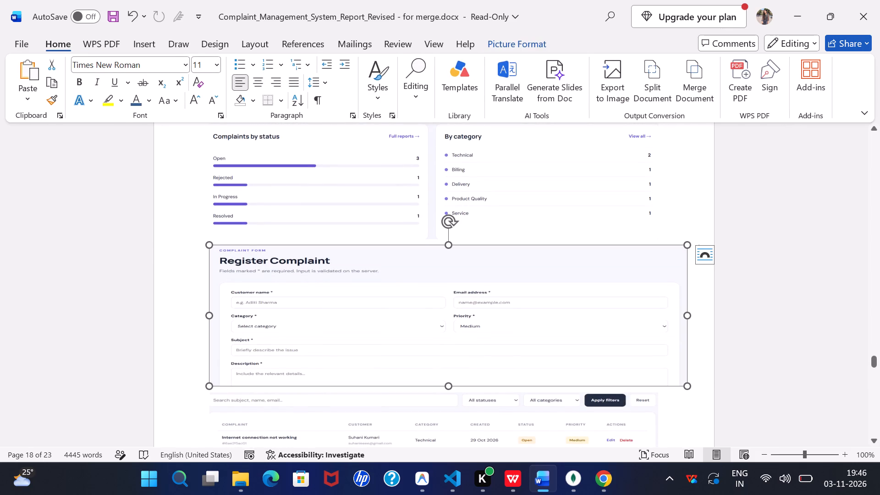
key(ctrl+c)
Check the layout of the picture pages from the Complaint dashboard through the complaints list to the start of Chapter 7.
scroll(134, 305, up, 2)
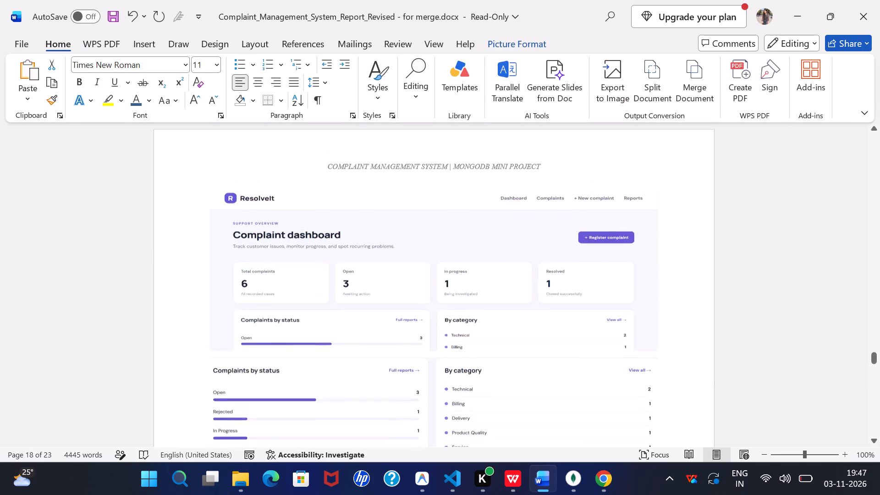
scroll(134, 305, up, 3)
scroll(134, 305, down, 4)
scroll(134, 305, up, 1)
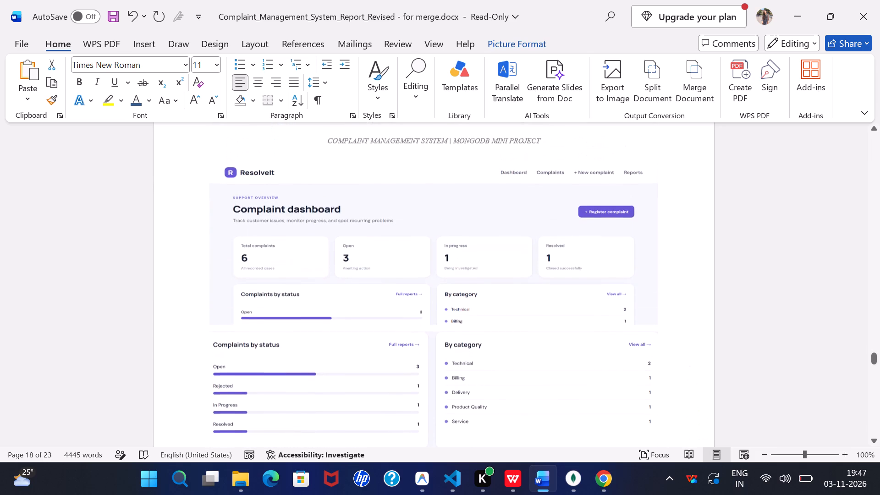
scroll(134, 305, up, 1)
scroll(137, 303, down, 5)
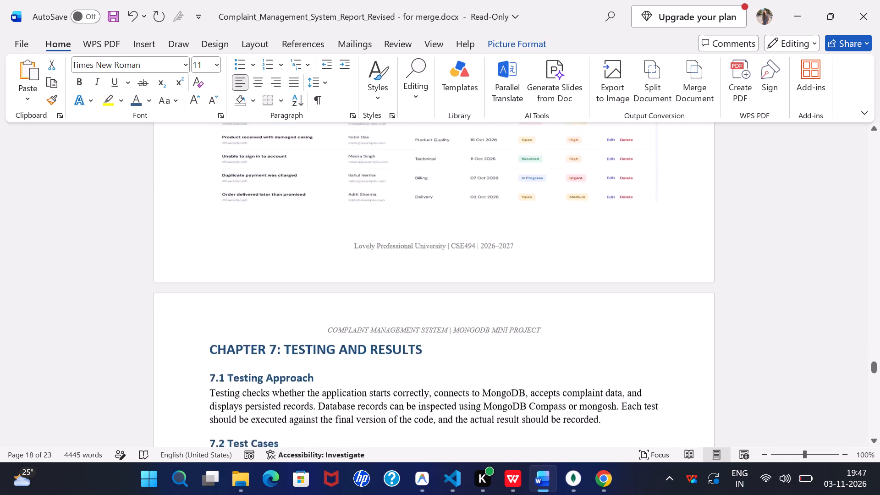
scroll(137, 303, down, 2)
scroll(137, 303, up, 5)
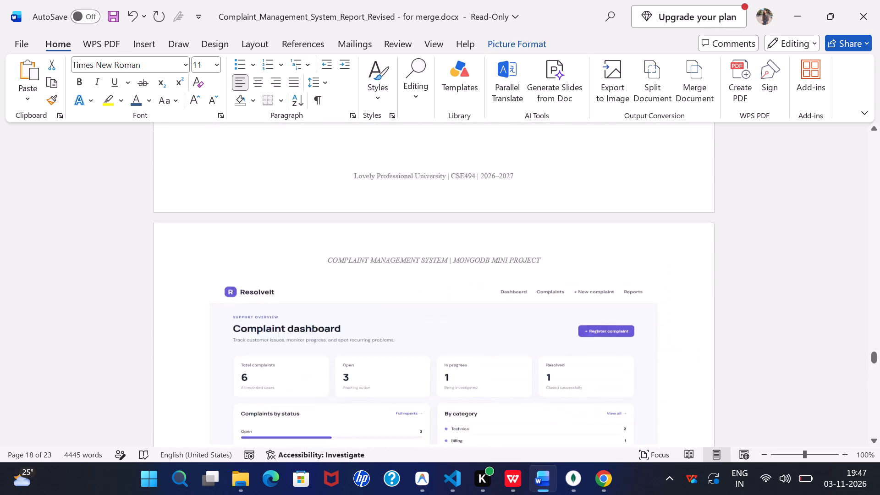
Review the report from the Complaint dashboard pictures through the Chapter 7 test cases and results to the start of Chapter 8.
scroll(137, 303, up, 1)
scroll(137, 303, down, 4)
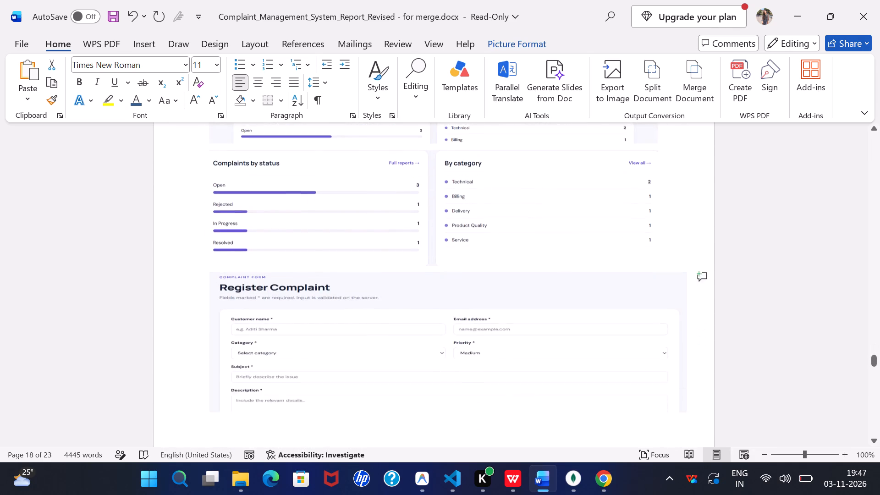
scroll(137, 303, down, 4)
scroll(137, 303, up, 2)
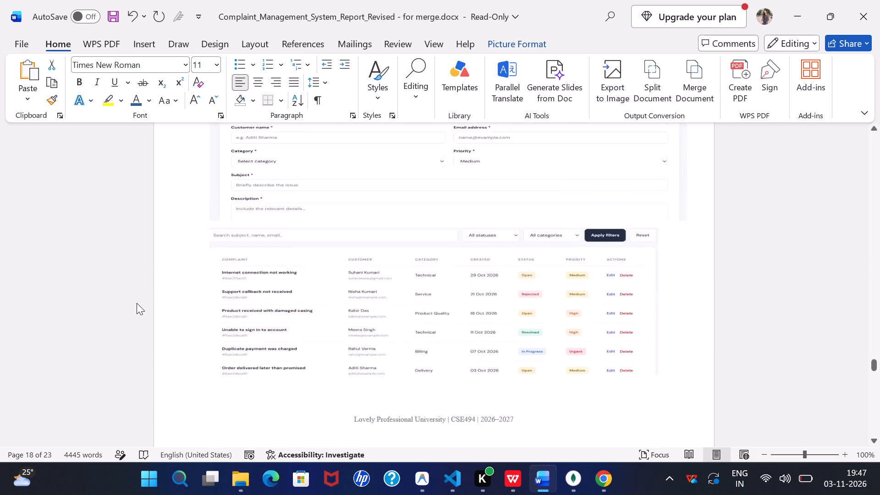
scroll(137, 303, up, 4)
scroll(137, 303, down, 5)
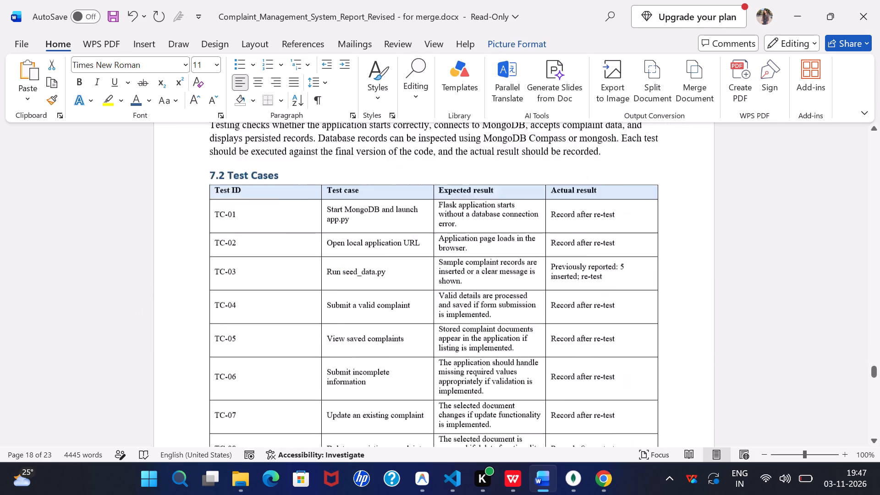
scroll(137, 303, down, 1)
scroll(137, 303, up, 2)
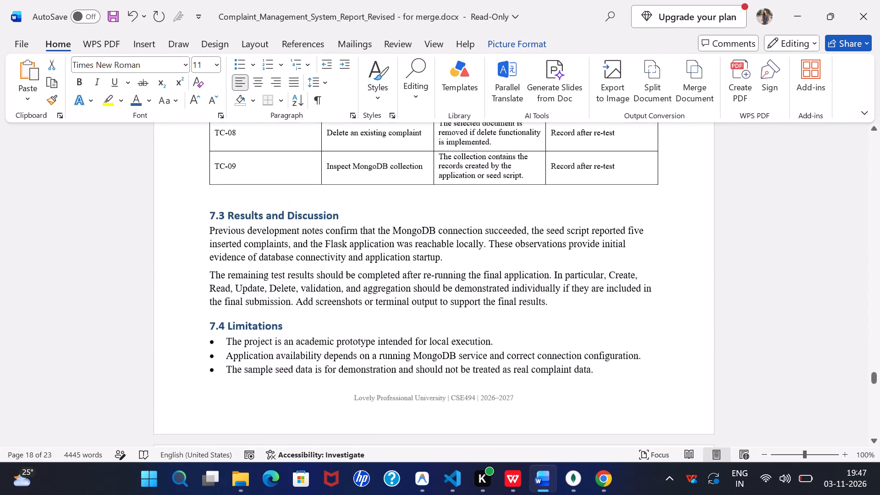
scroll(137, 303, up, 3)
scroll(137, 303, down, 2)
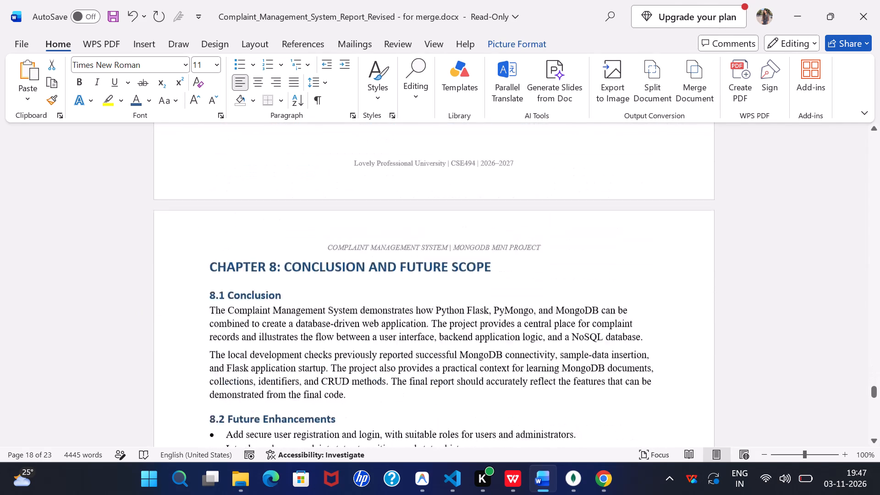
Delete the whole 7.4 Limitations section, including its heading and all bullets across both pages, up to the Chapter 8 heading.
scroll(137, 303, up, 3)
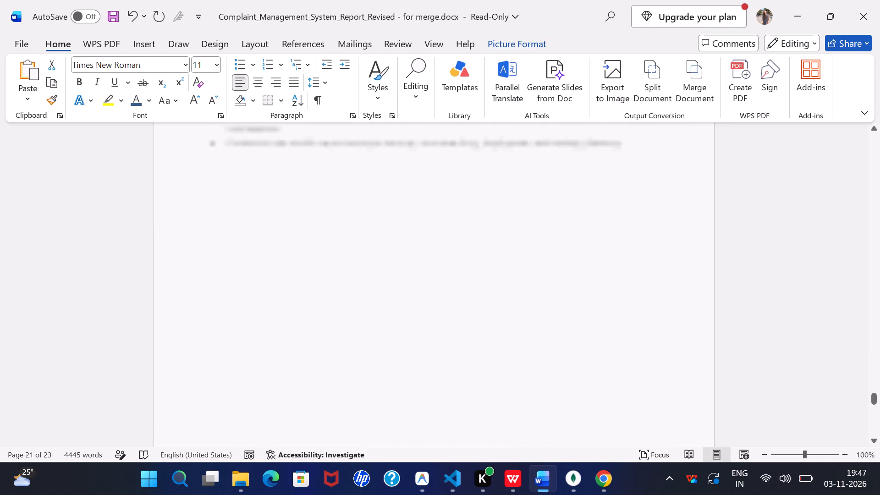
scroll(137, 303, up, 1)
scroll(137, 303, down, 2)
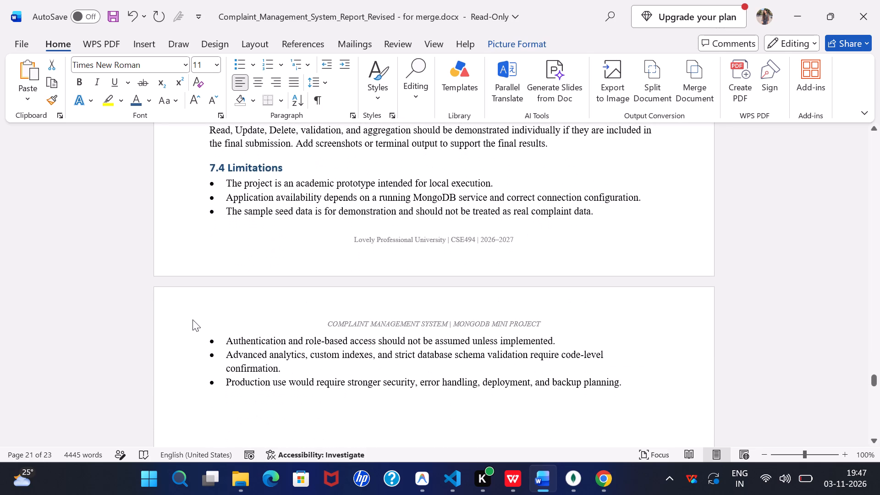
scroll(225, 343, up, 2)
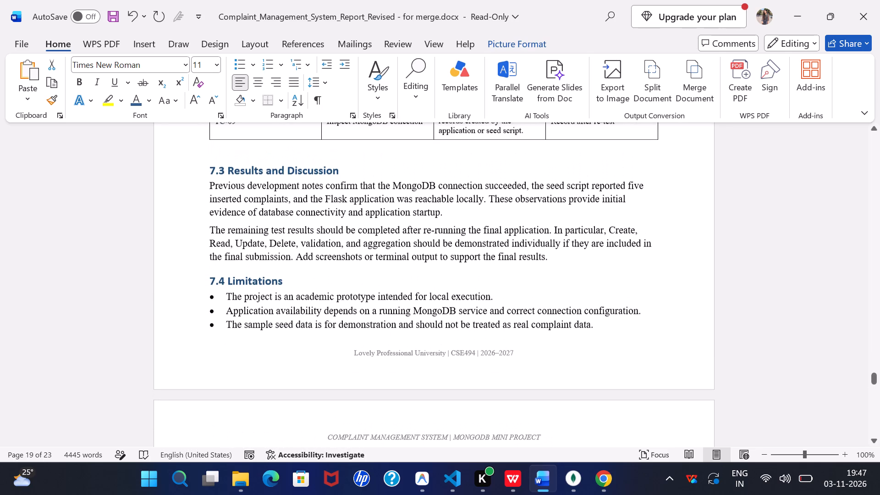
scroll(248, 359, down, 1)
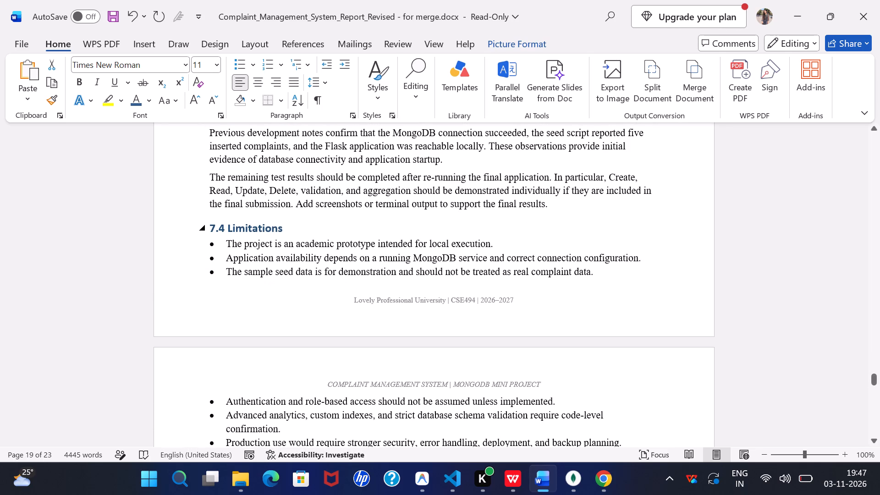
drag(210, 228, 430, 455)
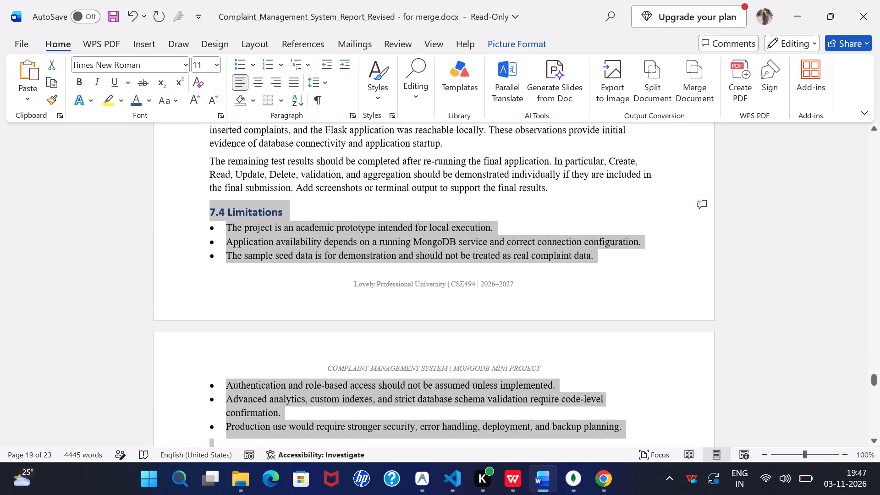
drag(430, 455, 420, 360)
key(BackSpace)
Review Chapter 8 and the content of Appendix A: Selected Code / Evidence after the removed section.
scroll(420, 360, up, 2)
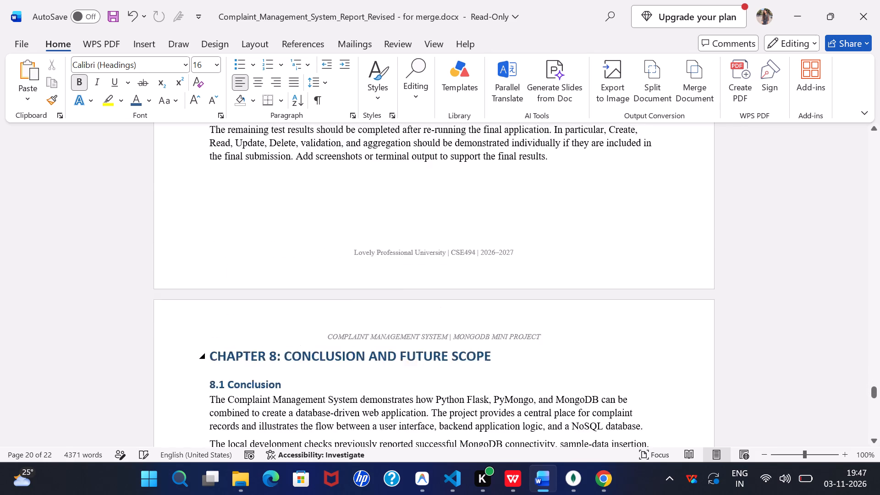
scroll(420, 360, up, 1)
scroll(420, 360, down, 4)
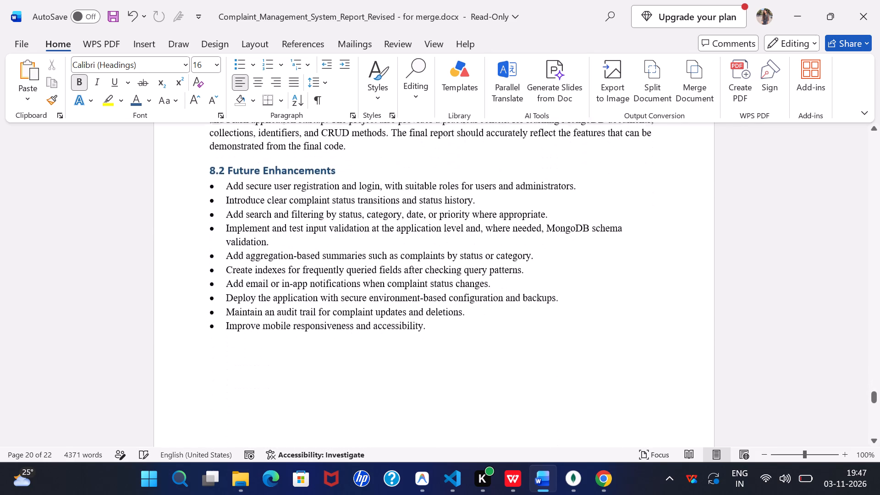
scroll(420, 360, down, 6)
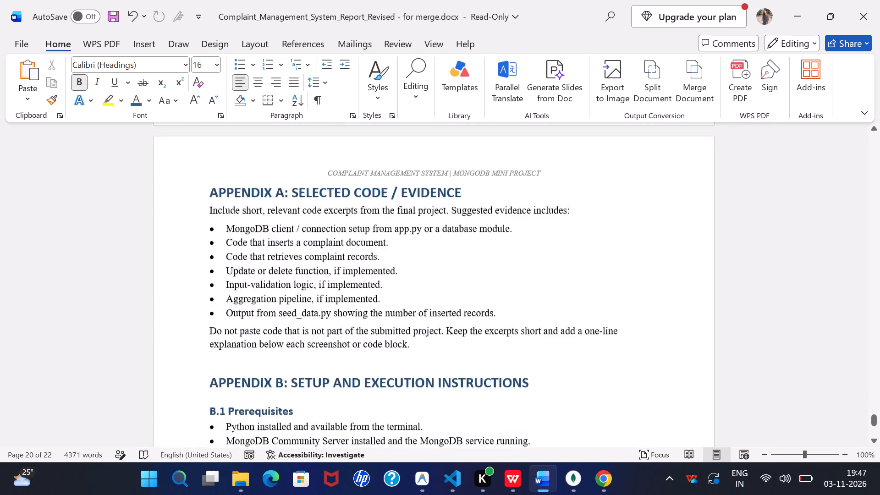
scroll(420, 360, up, 2)
scroll(420, 360, down, 1)
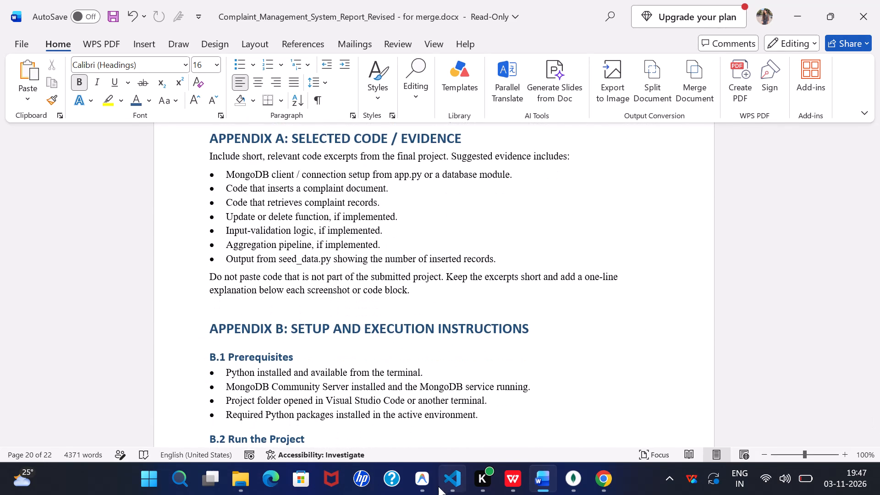
Switch to MongoDB_REPORT.pdf in WPS Office and examine its ending, from section 7.3 through the Appendix A code screenshots to Appendix B.
click(516, 475)
scroll(362, 370, down, 3)
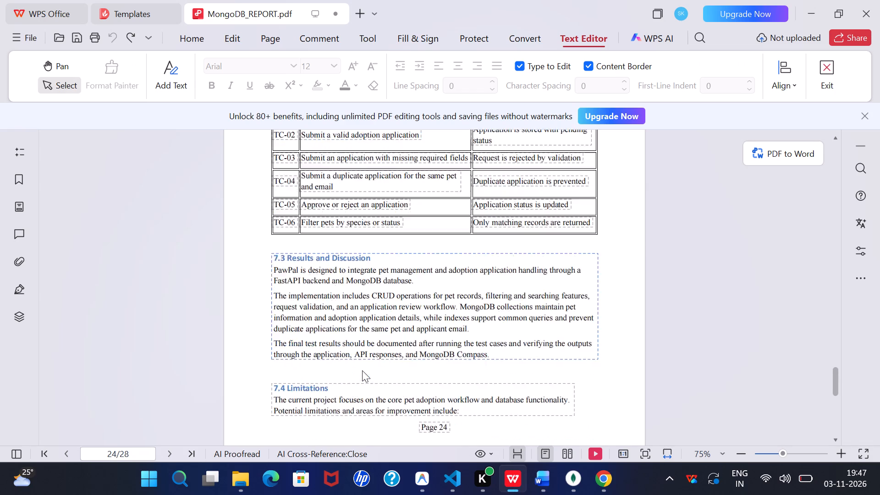
scroll(362, 370, down, 7)
scroll(362, 370, up, 1)
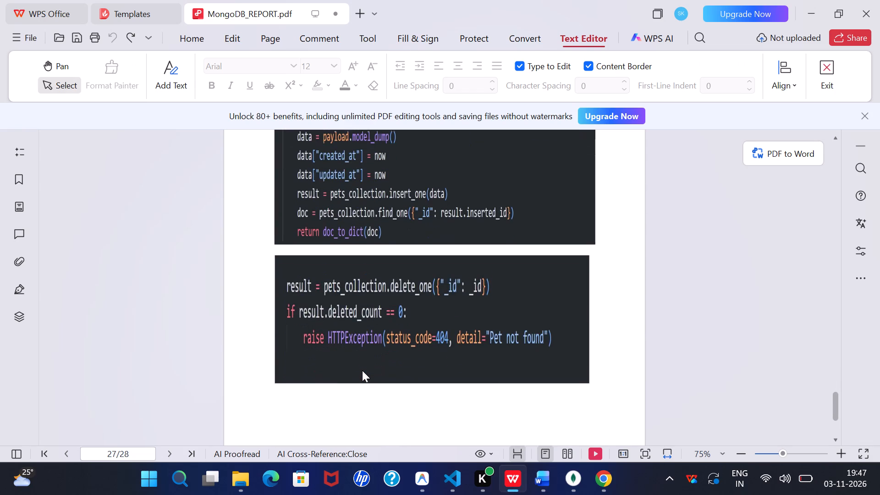
scroll(362, 370, up, 1)
scroll(362, 370, down, 3)
scroll(362, 370, up, 1)
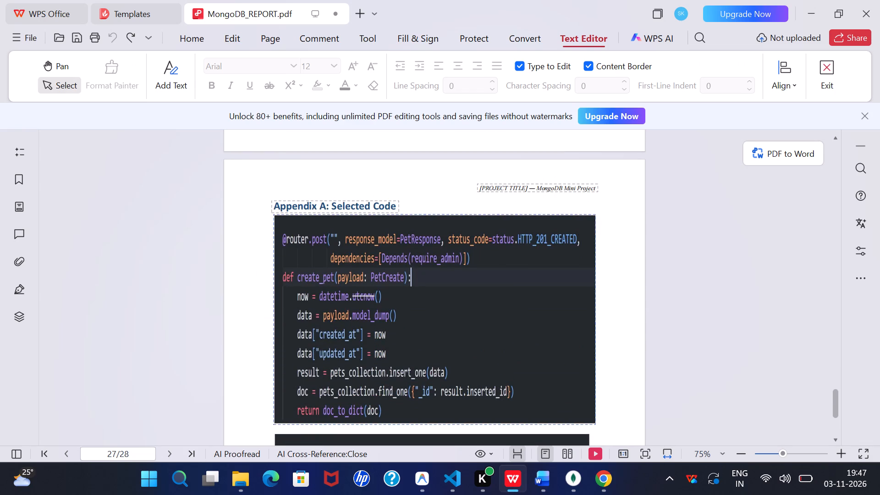
click(248, 348)
scroll(248, 348, down, 3)
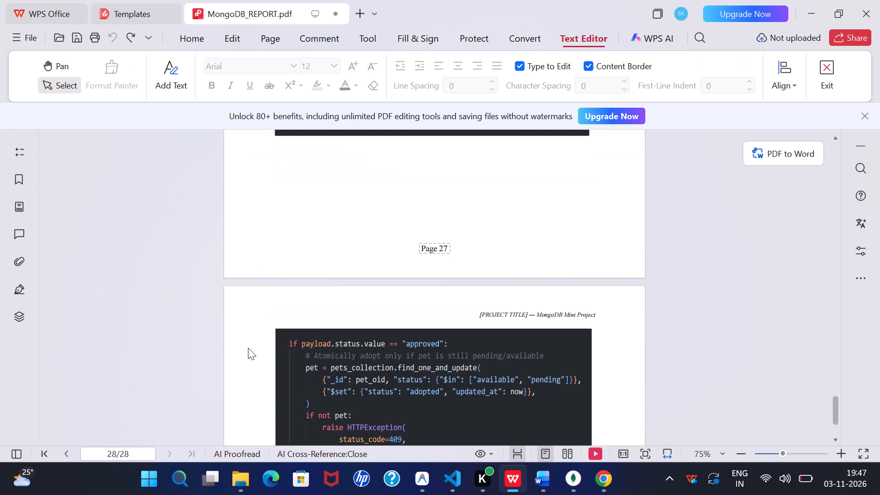
scroll(248, 348, down, 3)
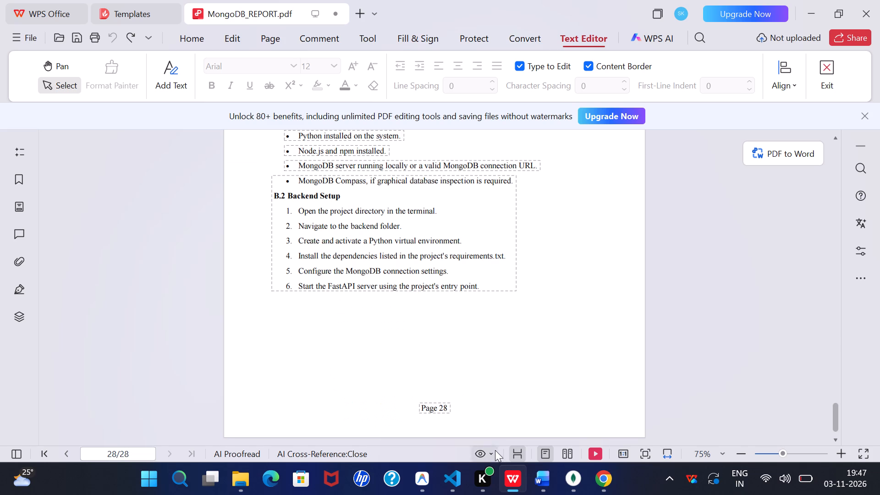
Switch back to the Word report and examine Appendix B and the references page before the appendices against the PDF.
click(532, 479)
scroll(295, 385, down, 4)
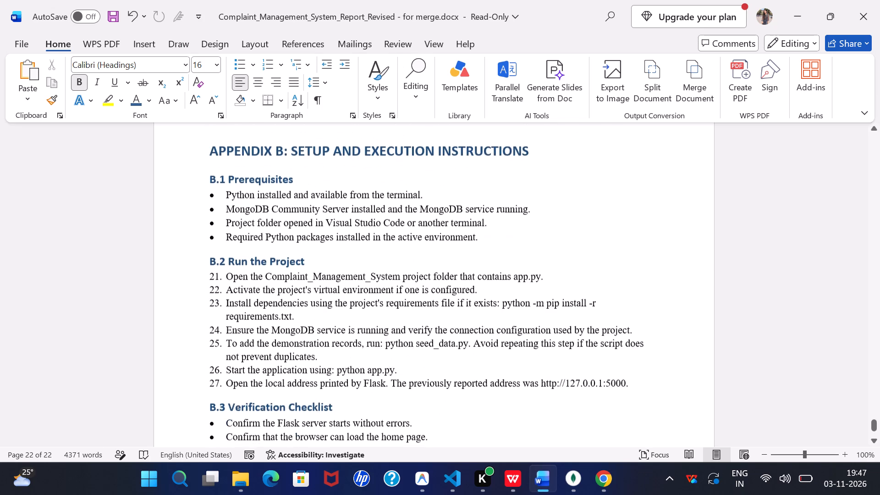
scroll(295, 385, down, 3)
scroll(295, 385, up, 5)
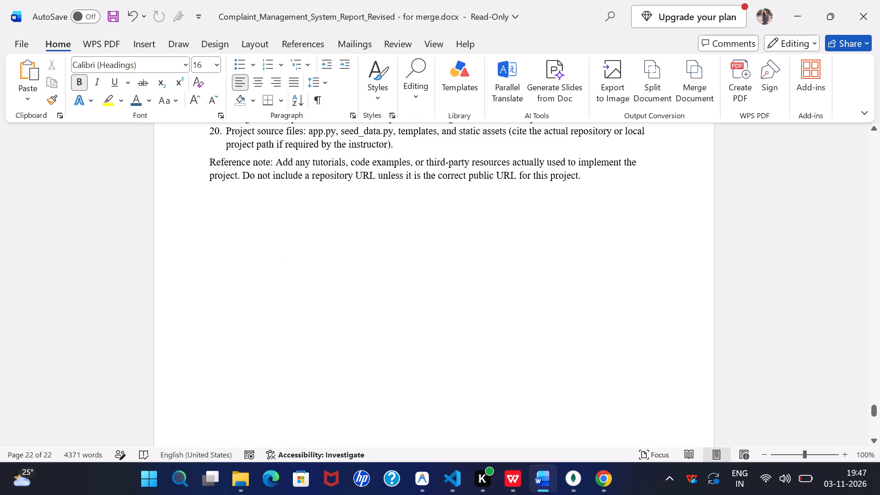
scroll(295, 385, up, 1)
scroll(295, 385, down, 5)
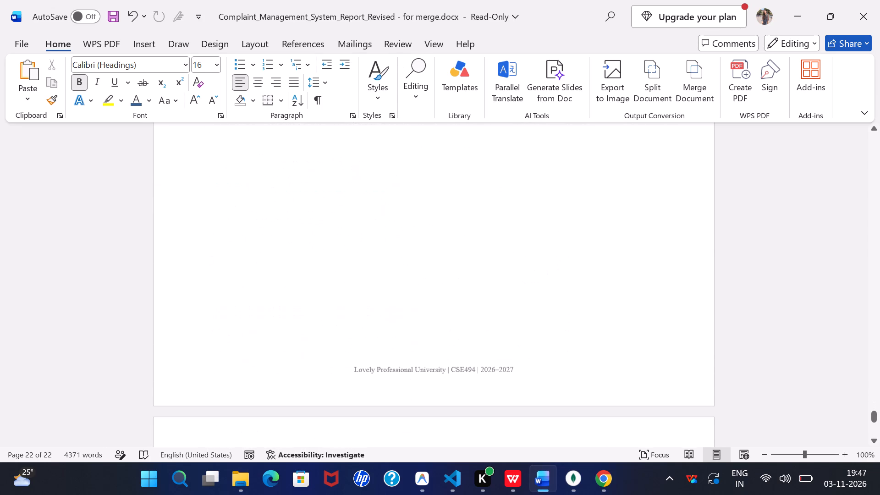
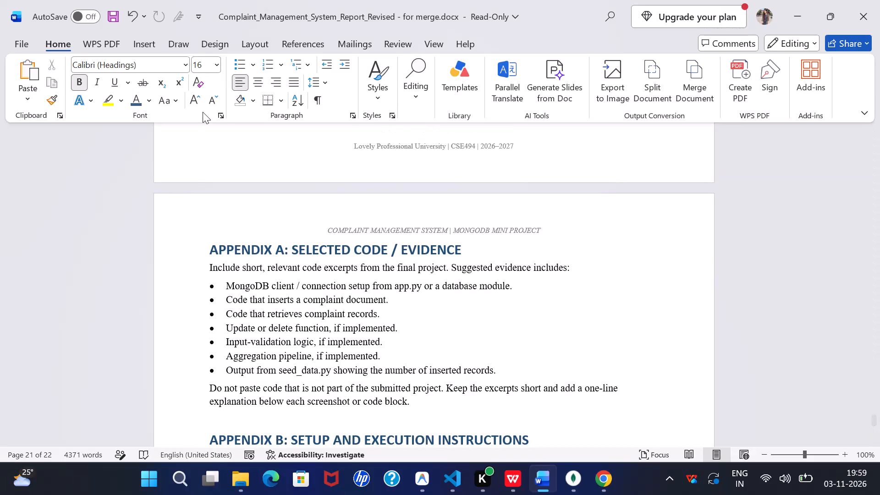
Review Appendix A and Appendix B through the B.3 Verification Checklist to the end of the report.
scroll(222, 215, down, 1)
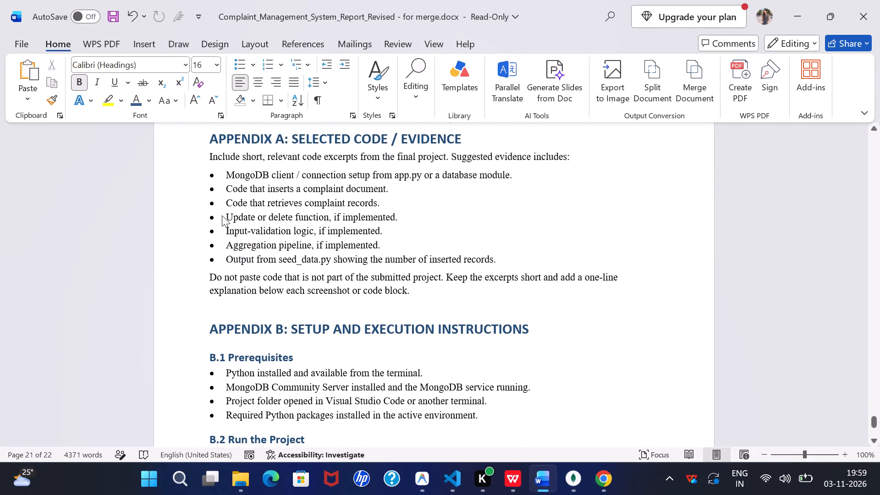
scroll(222, 215, down, 1)
scroll(226, 328, down, 1)
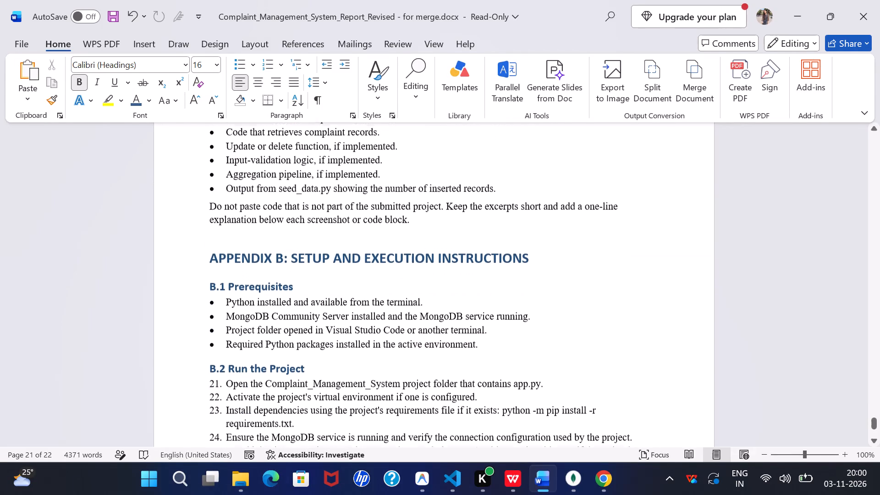
scroll(239, 358, down, 1)
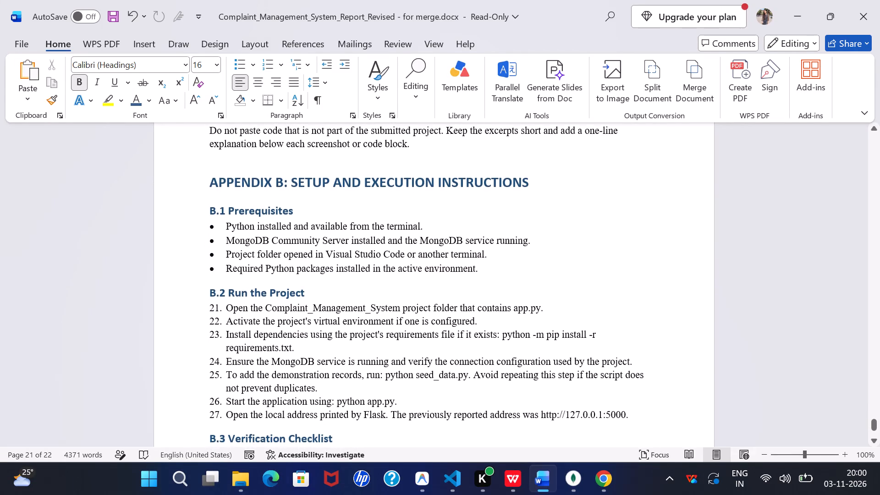
scroll(239, 358, down, 1)
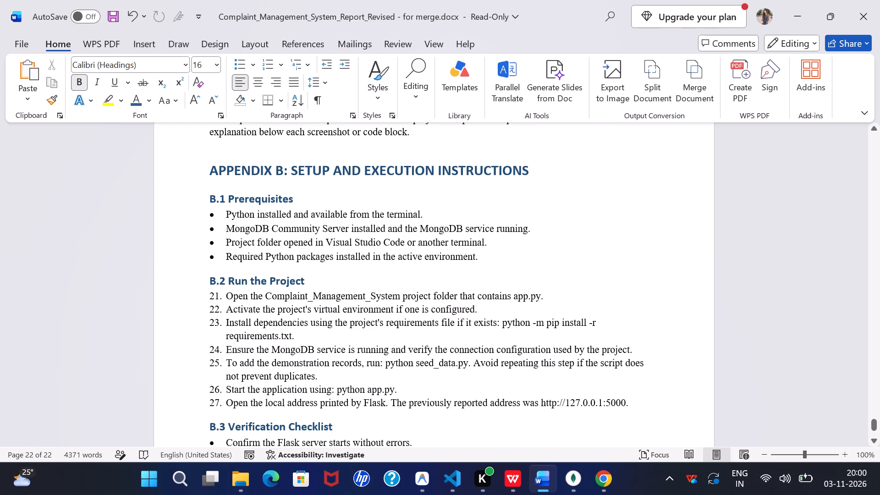
scroll(239, 358, down, 2)
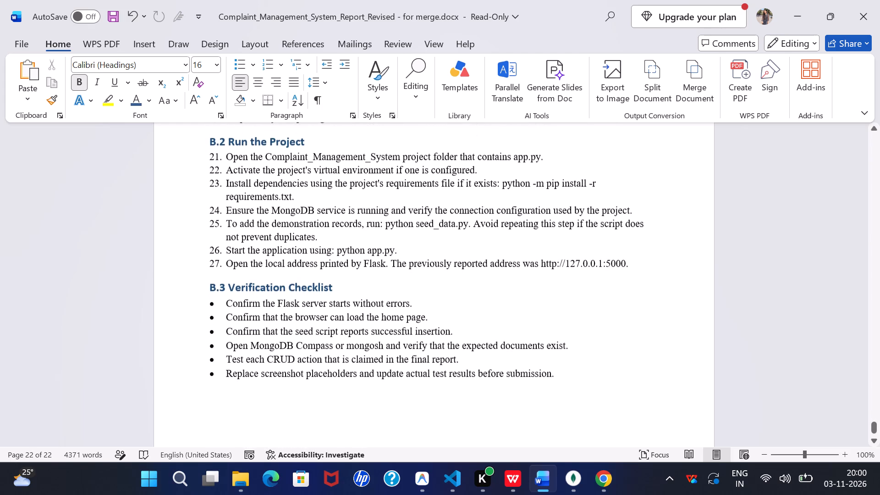
scroll(239, 349, down, 4)
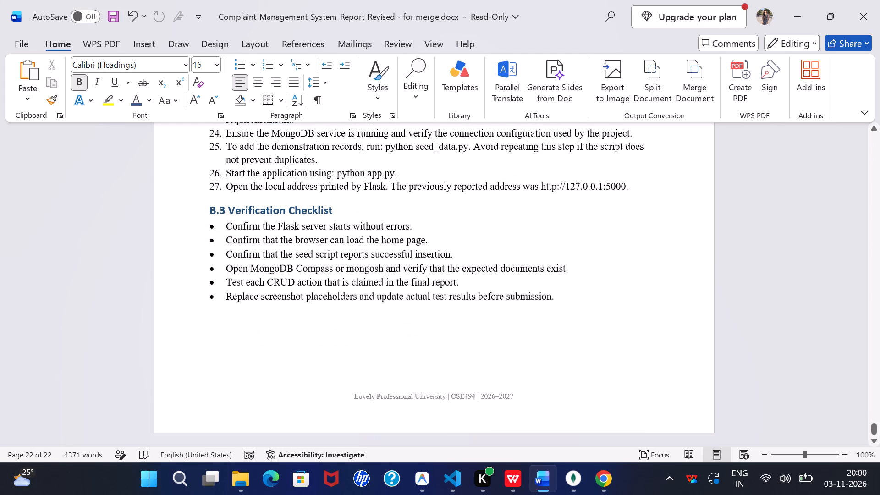
scroll(239, 325, up, 1)
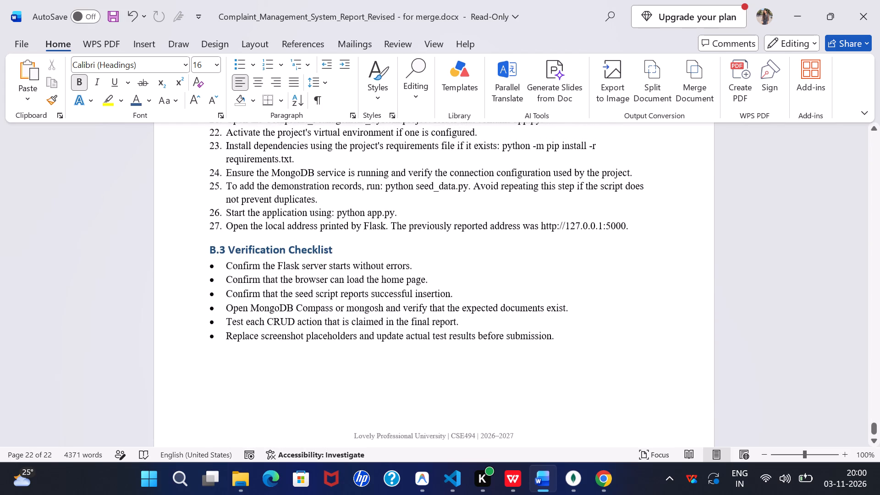
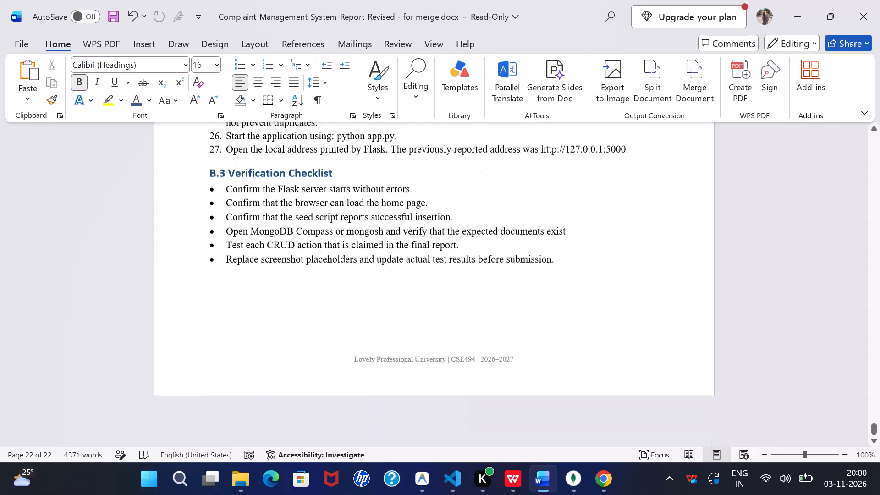
Review the report from its last page back to the cover page, and forward again to the chapter 3 requirements.
scroll(329, 381, up, 10)
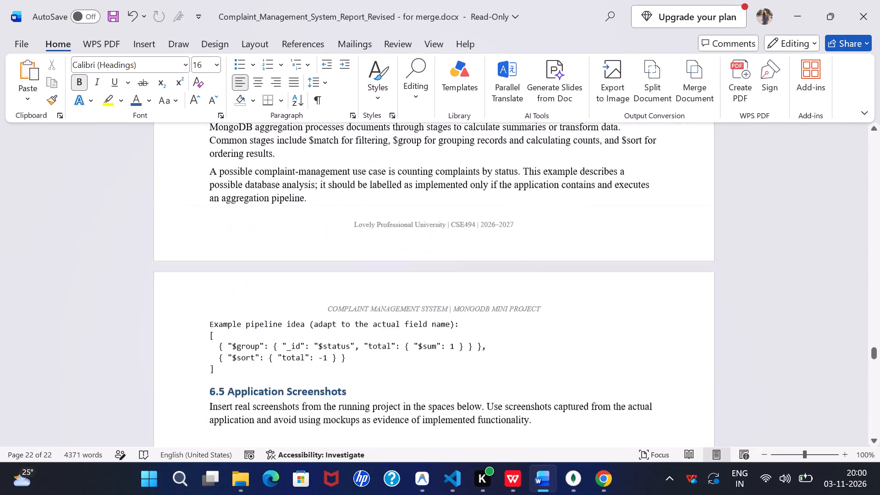
scroll(329, 381, up, 6)
scroll(505, 327, up, 9)
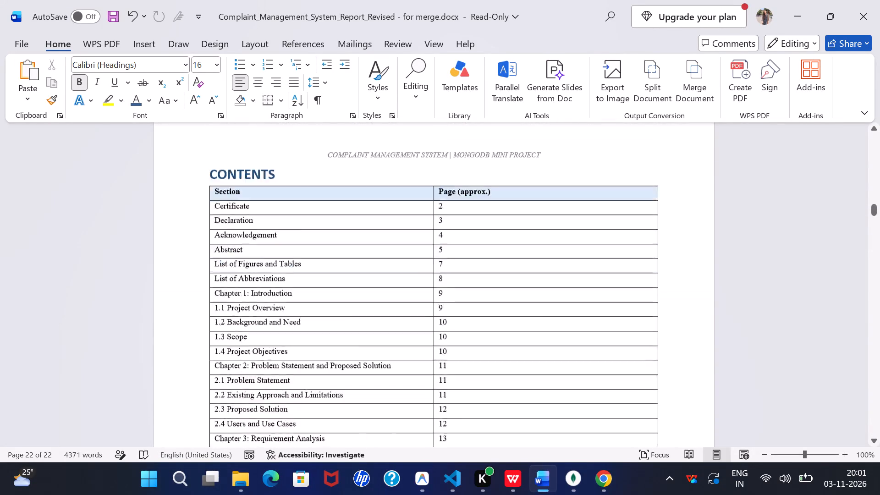
scroll(505, 327, up, 11)
scroll(505, 327, down, 1)
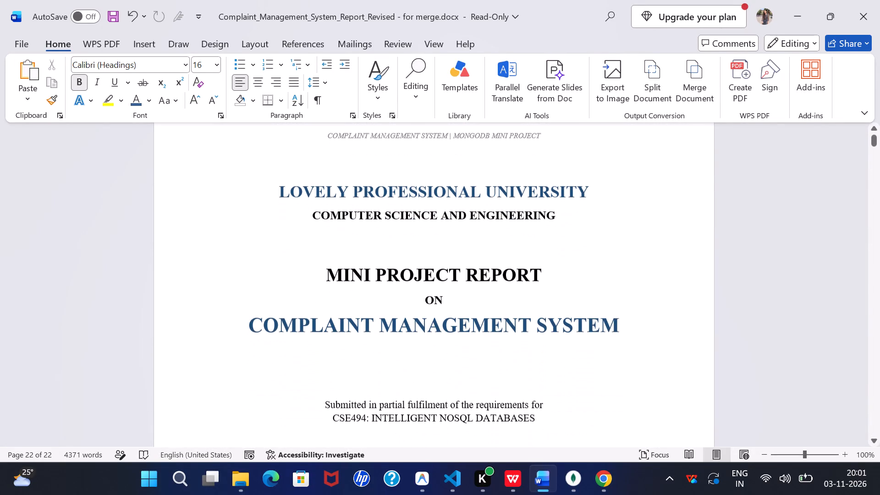
scroll(505, 327, down, 1)
scroll(579, 313, down, 2)
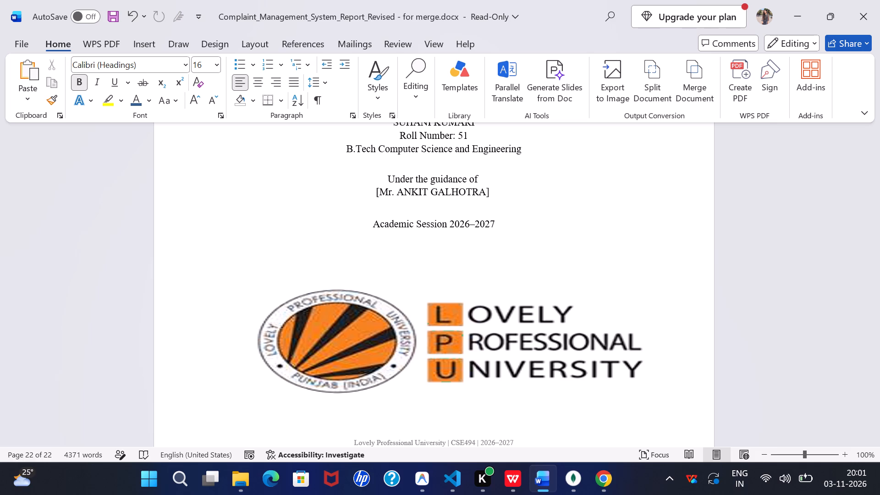
scroll(840, 267, up, 2)
scroll(840, 267, down, 10)
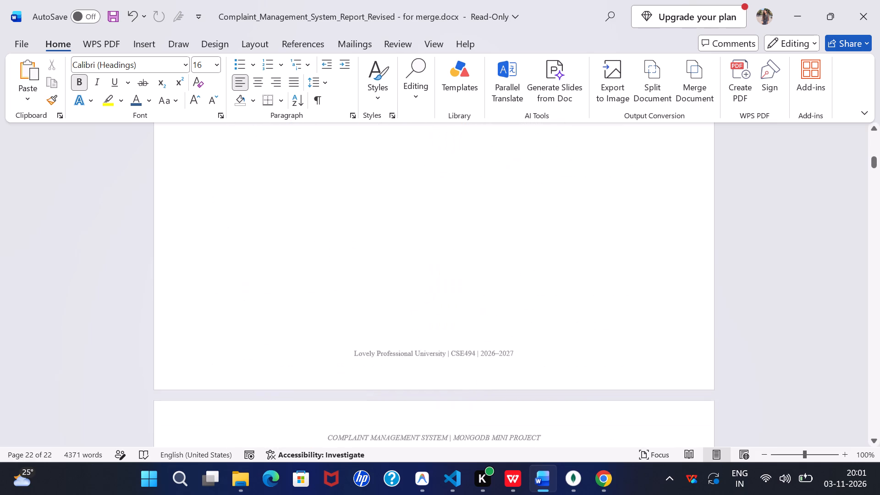
scroll(840, 267, down, 16)
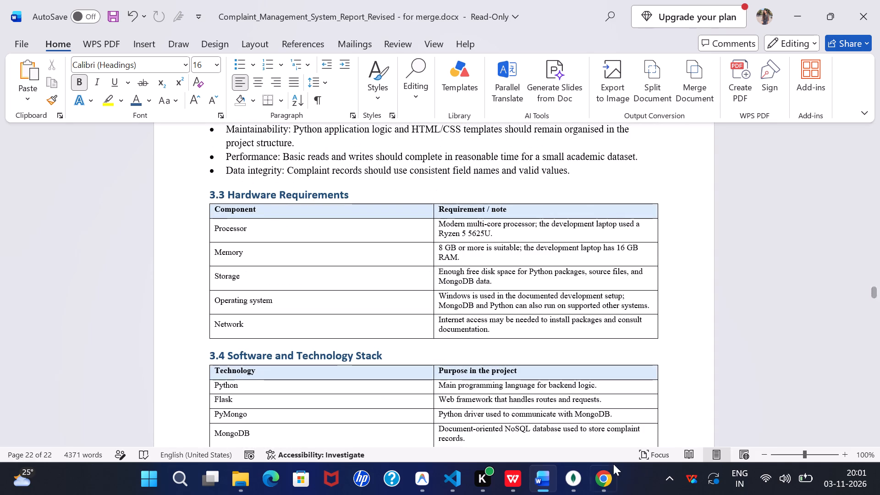
Switch to MongoDB_REPORT.pdf in WPS Office and examine the code images under Appendix A: Selected Code.
click(512, 484)
scroll(323, 375, up, 2)
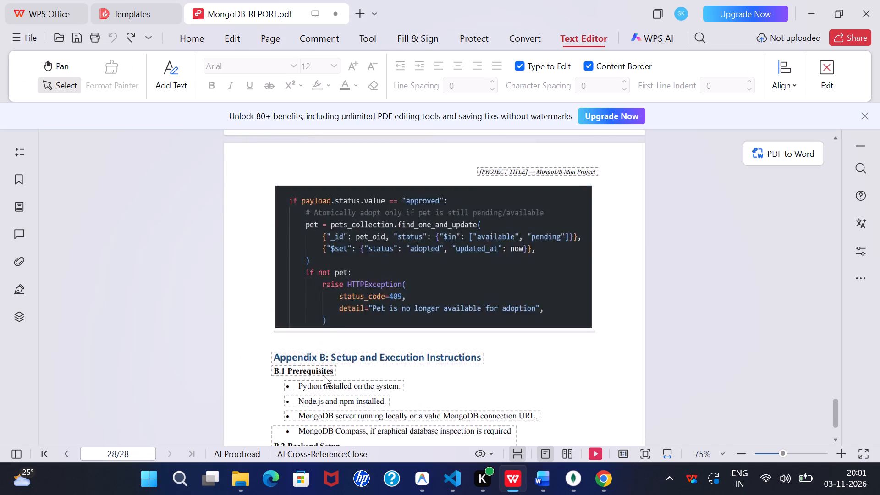
scroll(323, 375, up, 3)
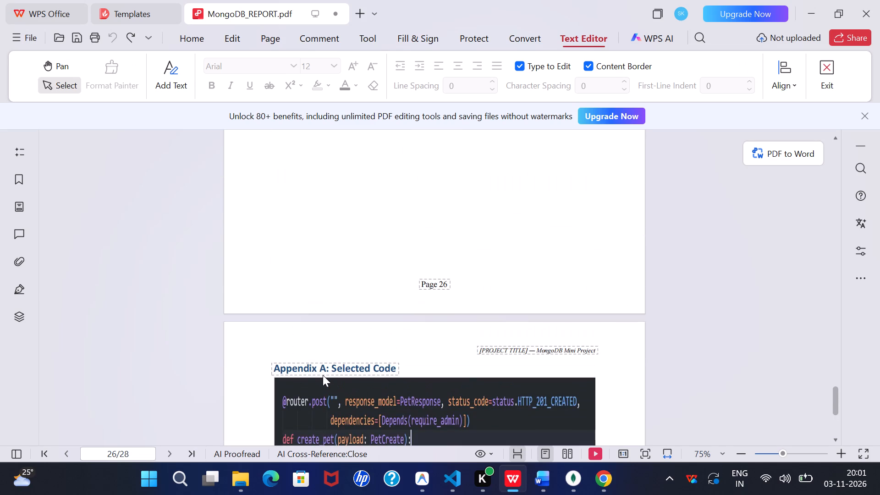
scroll(323, 375, down, 1)
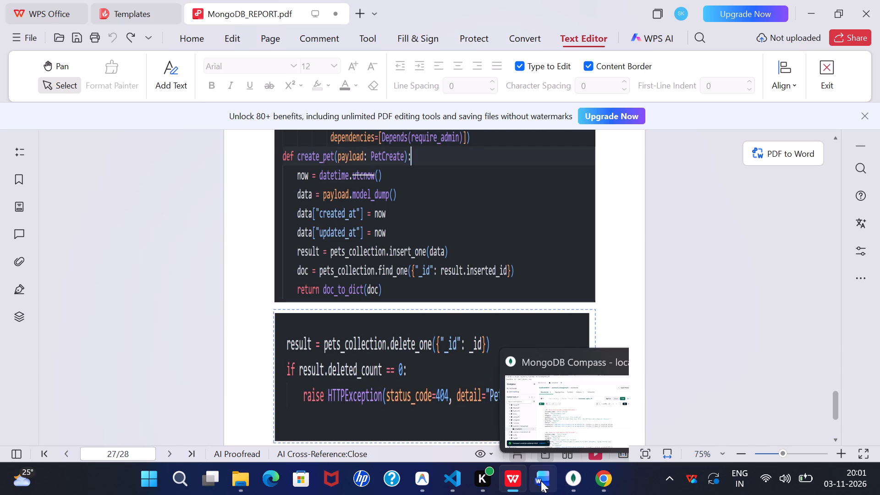
Switch to Visual Studio Code and look through the project's HTML templates, style.css and sample_complaints.json.
click(541, 481)
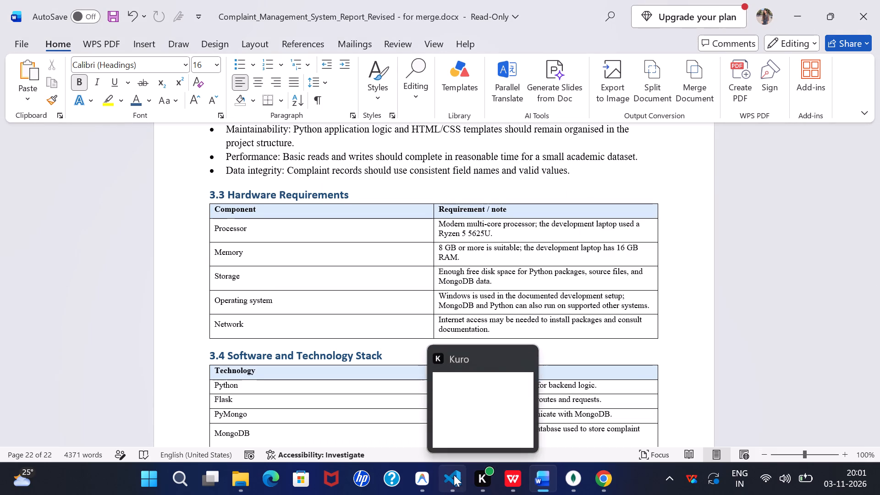
click(451, 475)
scroll(294, 174, down, 1)
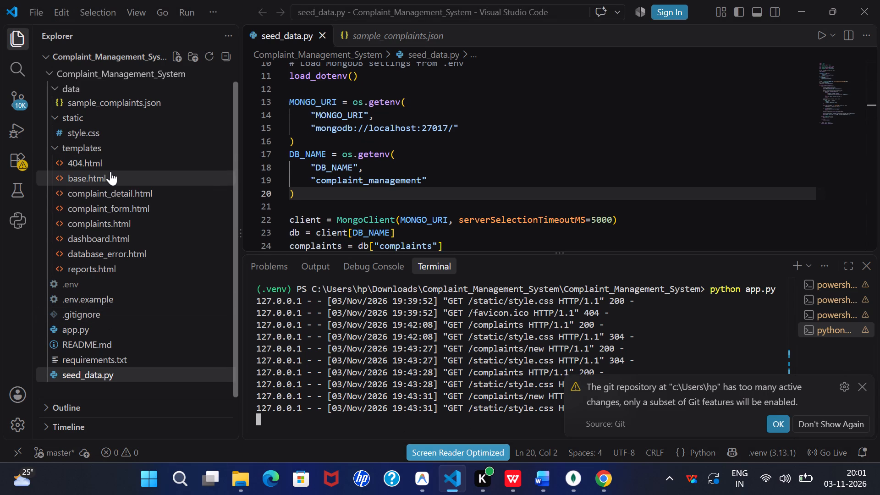
click(103, 162)
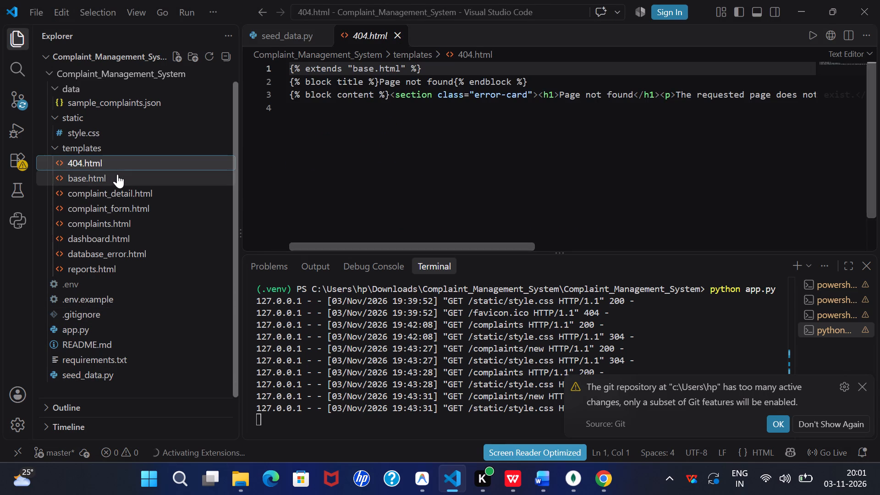
click(117, 174)
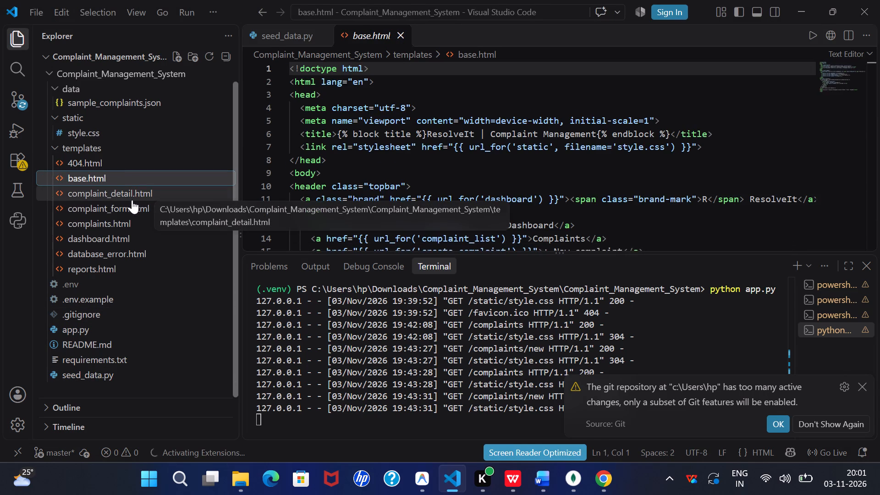
click(123, 197)
click(128, 210)
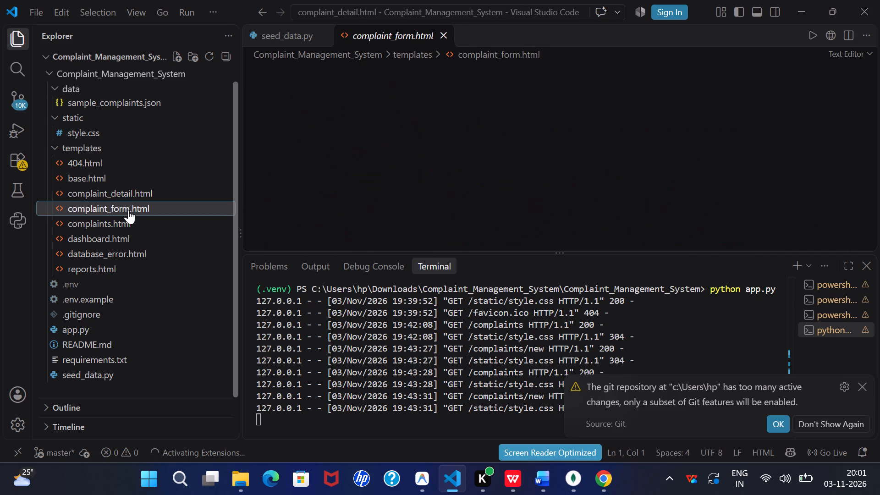
click(117, 225)
click(116, 247)
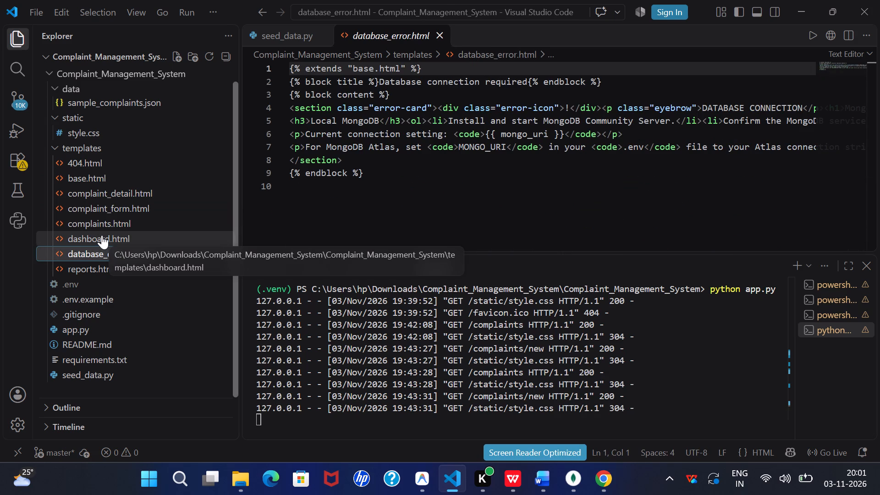
click(100, 234)
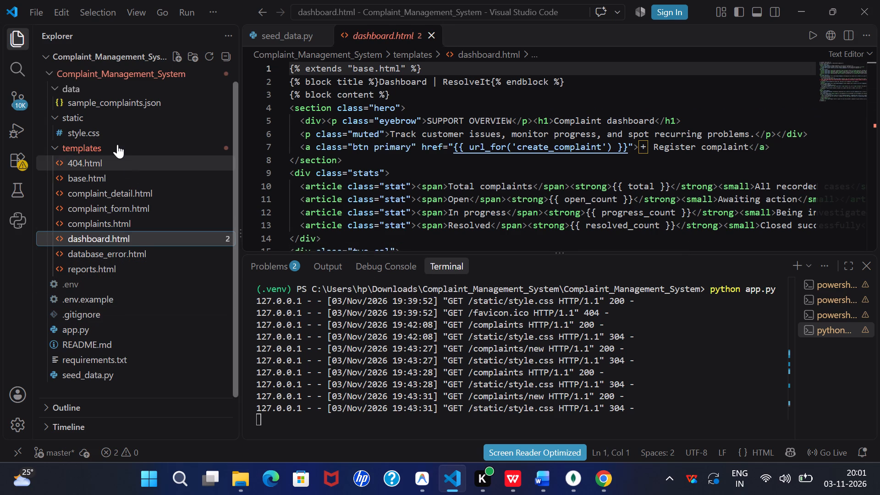
click(107, 134)
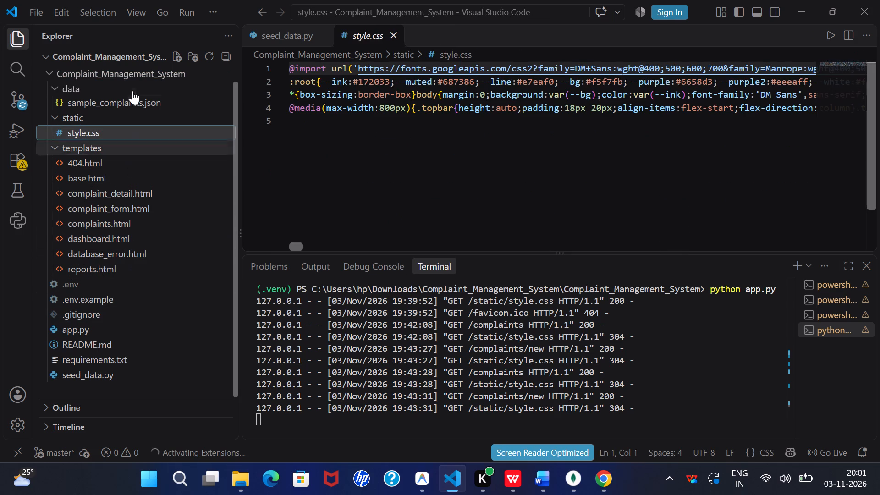
click(129, 99)
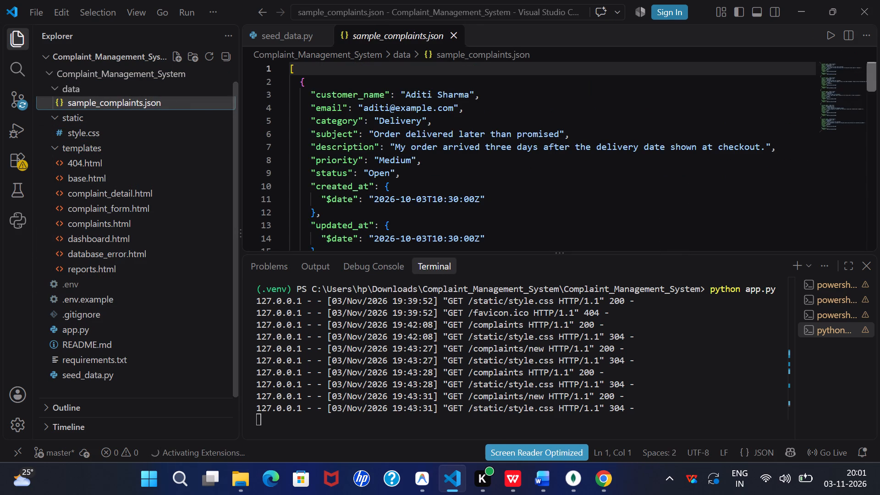
scroll(315, 174, up, 2)
scroll(156, 253, down, 1)
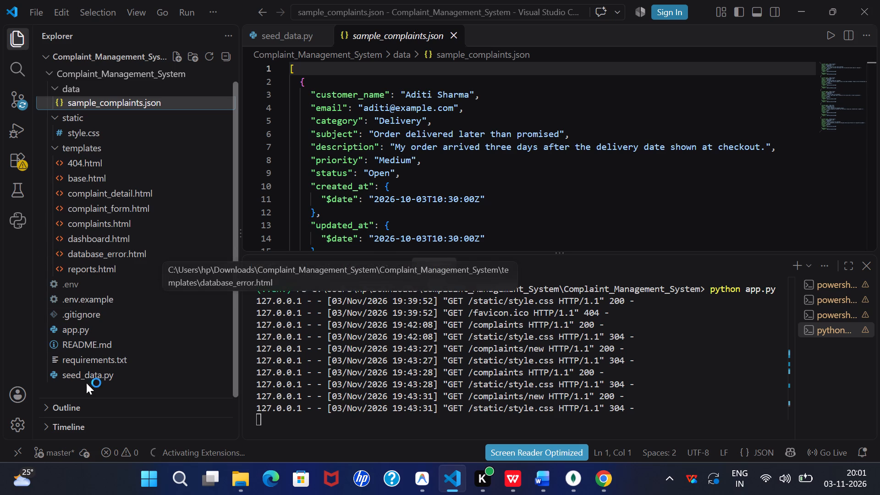
Open app.py and read through its code from the imports to the complaint_list function.
click(88, 335)
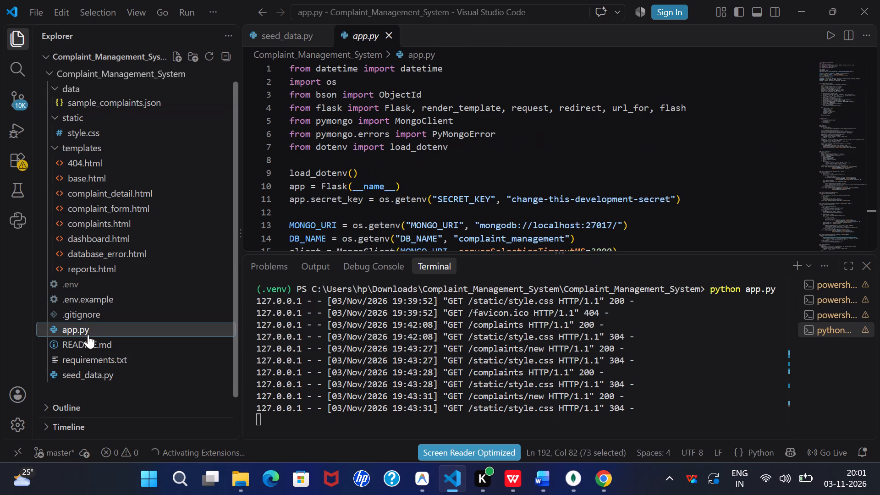
scroll(394, 214, down, 6)
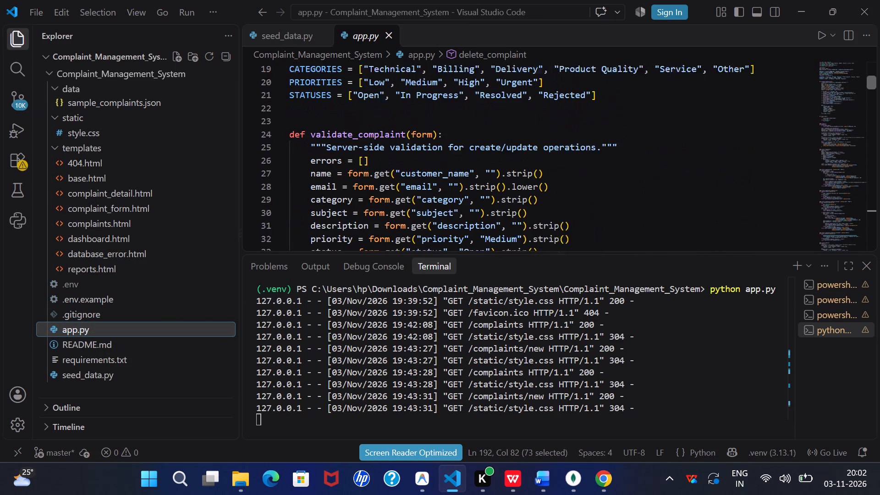
scroll(394, 214, down, 4)
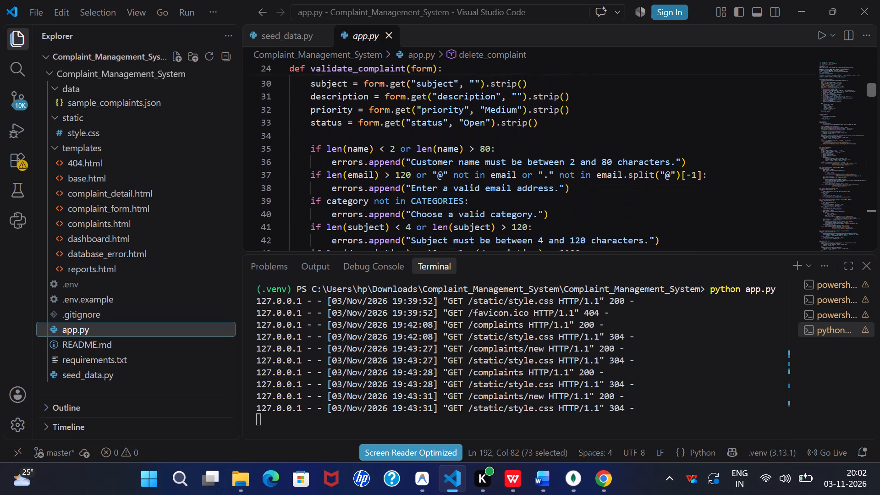
scroll(394, 214, down, 6)
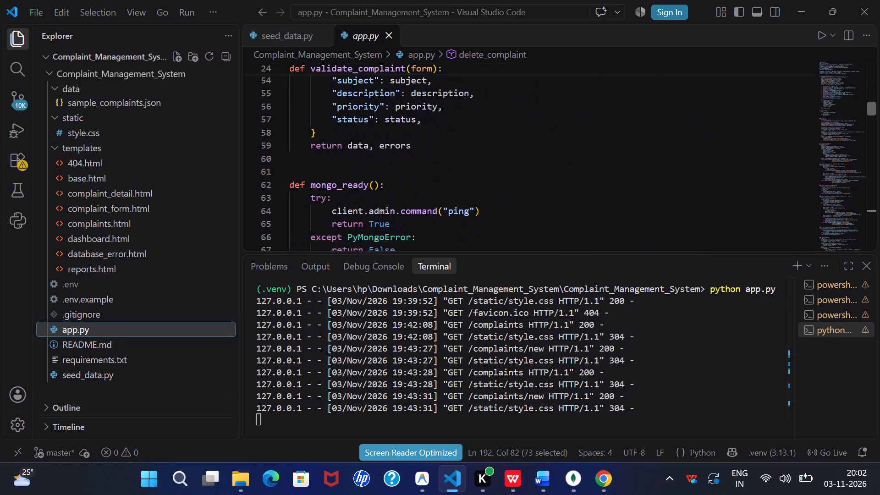
scroll(394, 214, down, 2)
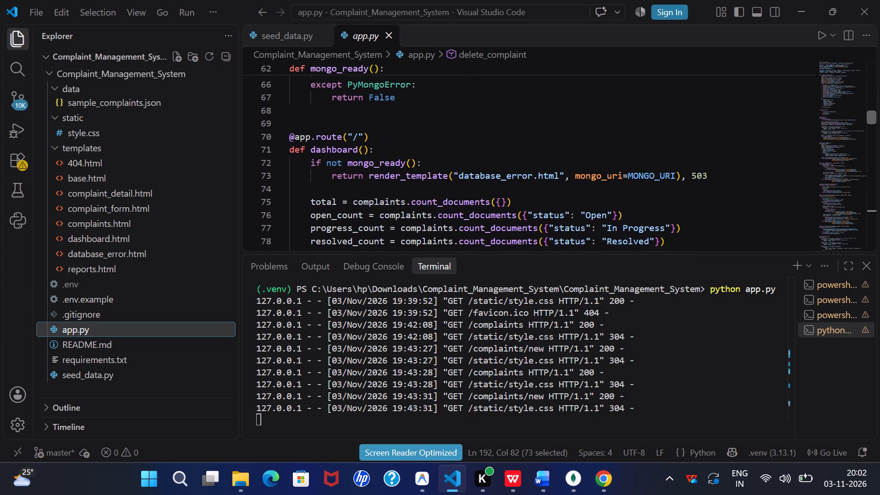
scroll(394, 214, down, 1)
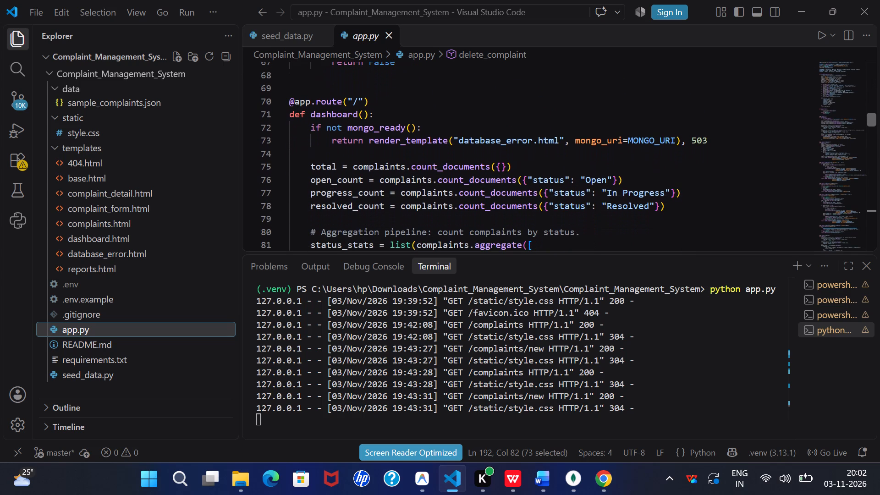
scroll(394, 214, down, 3)
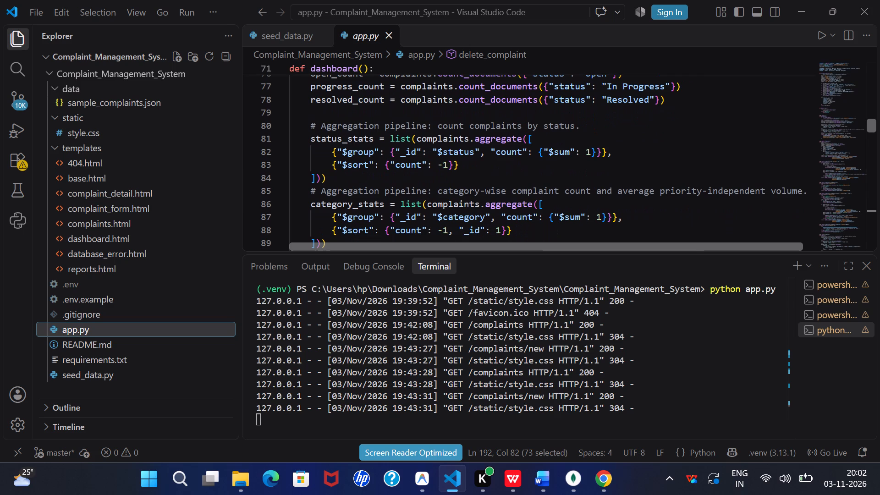
scroll(394, 214, down, 3)
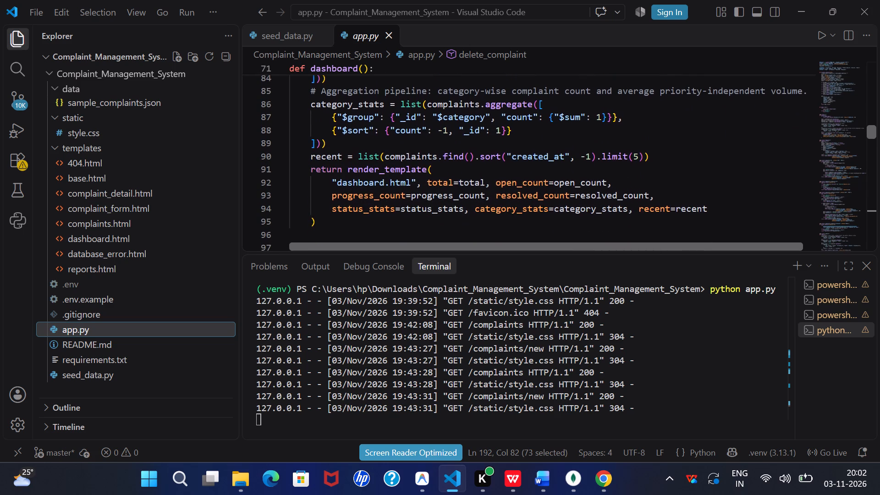
scroll(394, 214, down, 4)
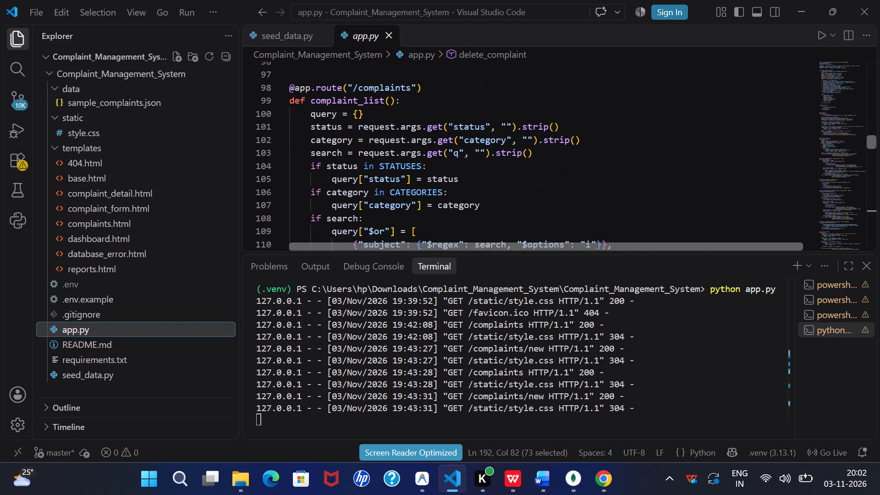
scroll(394, 214, down, 1)
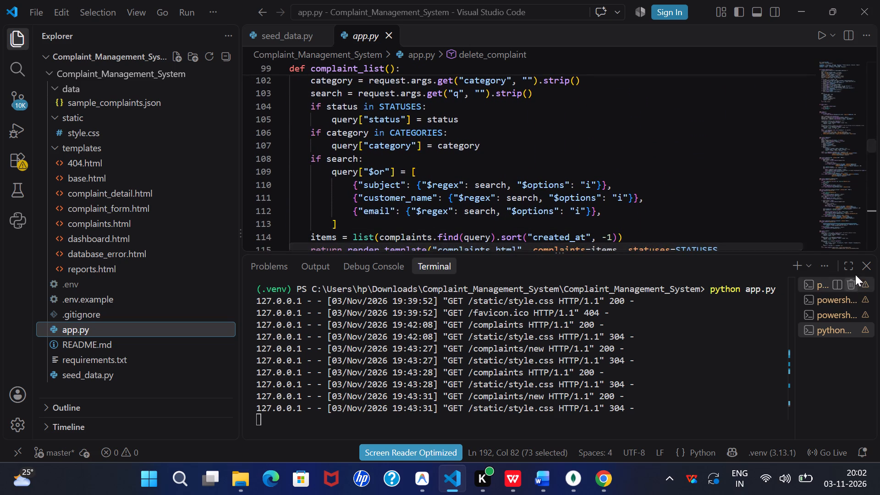
Close the terminal area and capture a screenshot of complaint_list's closing lines in app.py, from the items query through the render_template return.
click(867, 264)
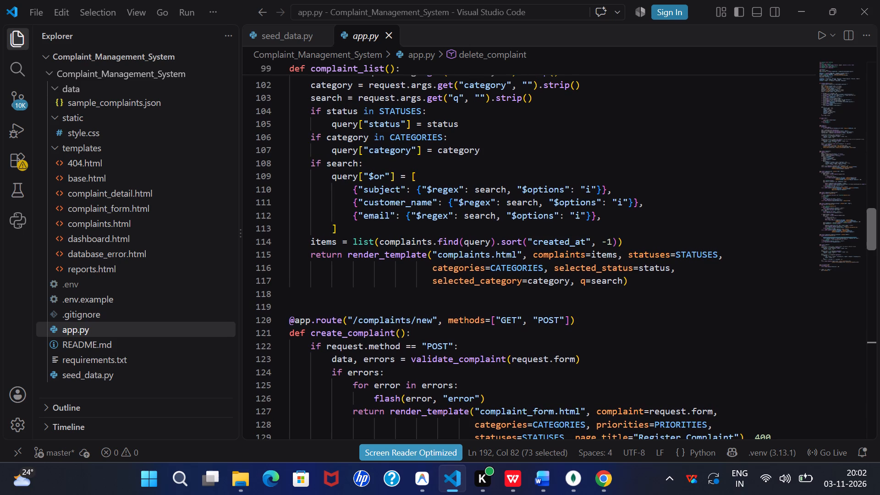
key(Print)
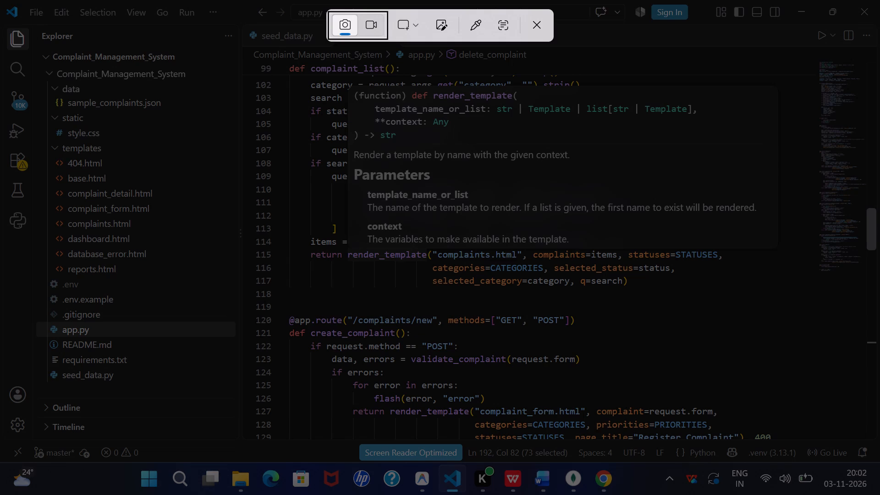
click(534, 19)
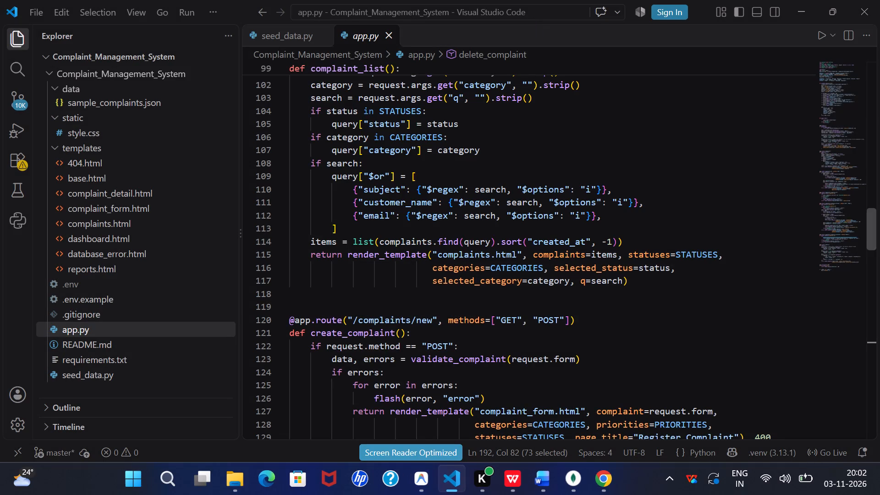
key(Print)
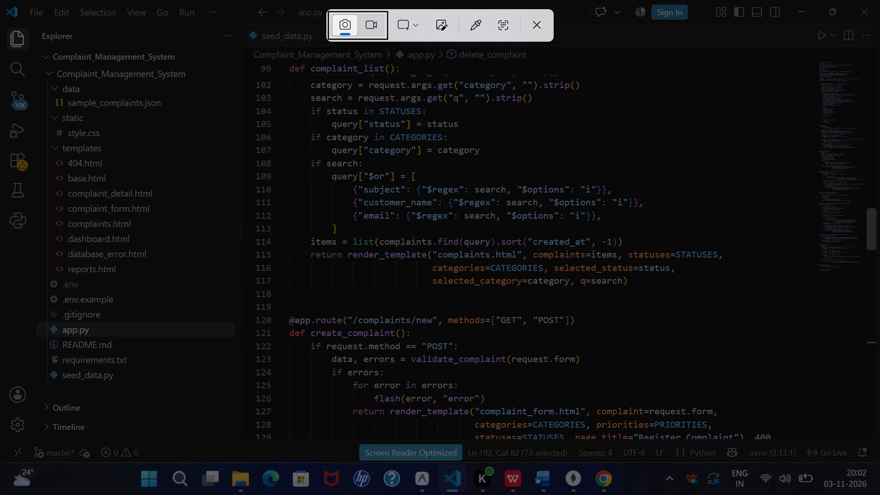
drag(309, 234, 736, 299)
key(ctrl+c)
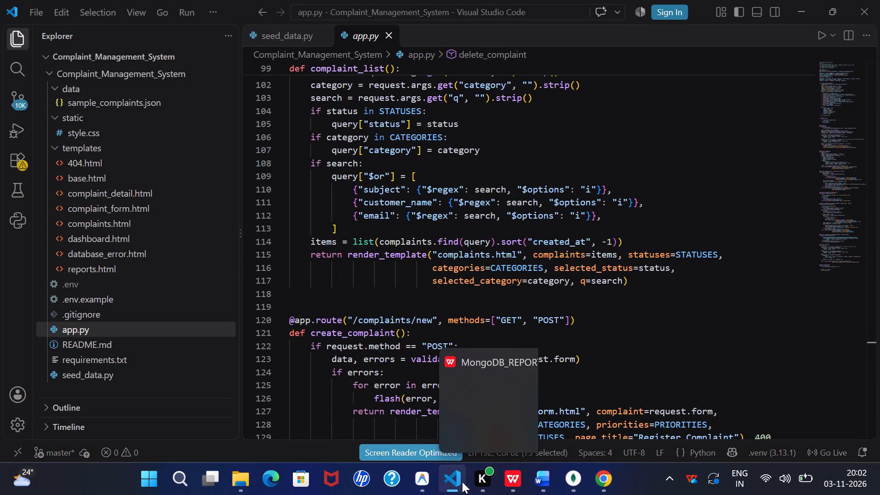
Switch to the Word report and paste the complaint_list code capture beneath the introductory sentence of Appendix A, followed by a blank line.
click(552, 468)
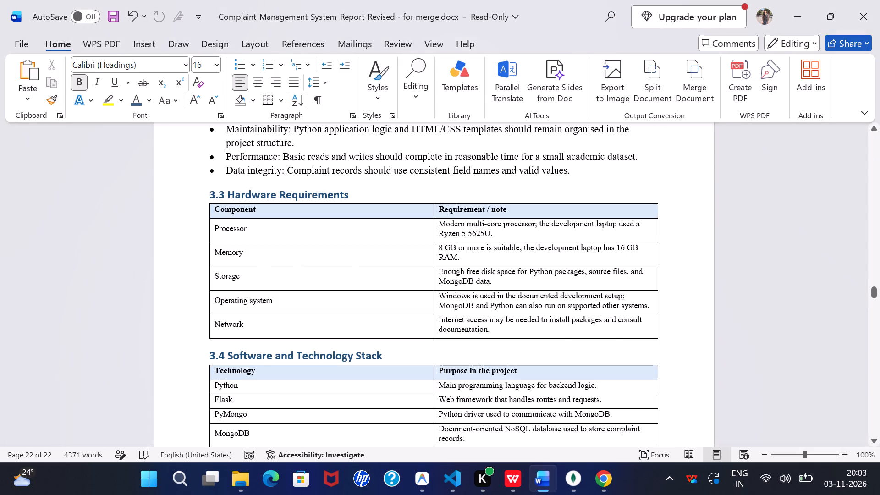
scroll(393, 271, down, 11)
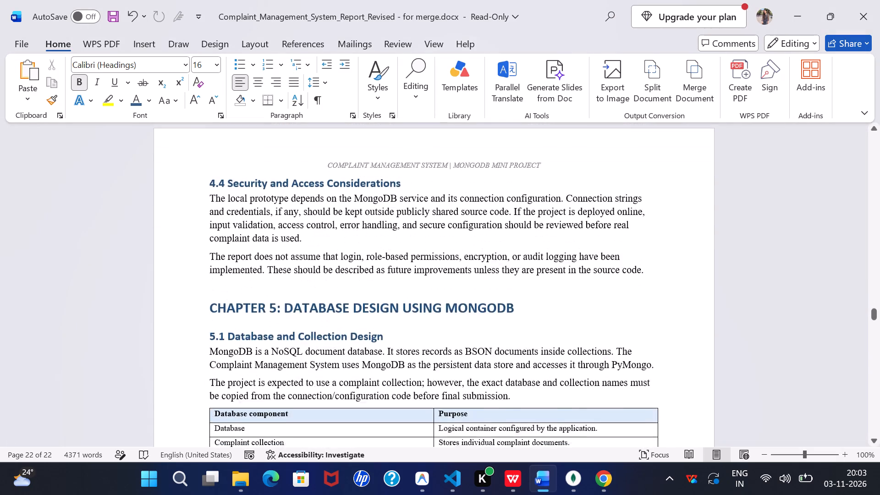
scroll(393, 271, down, 5)
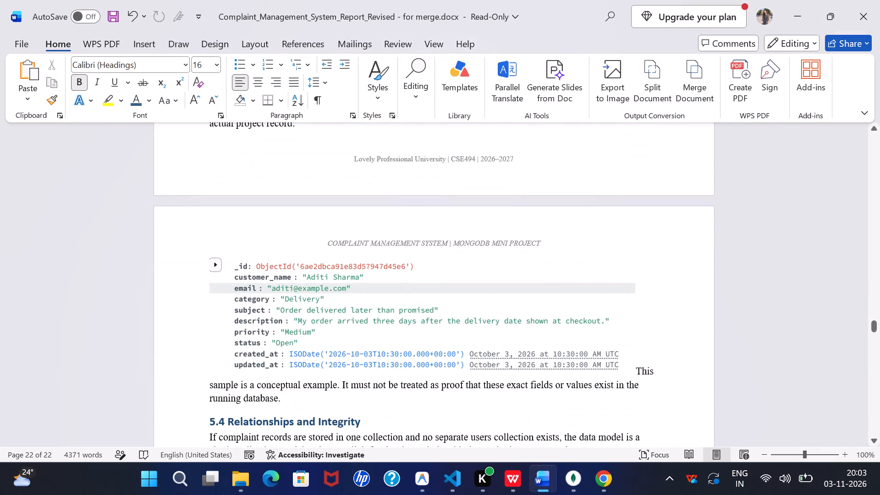
scroll(393, 271, down, 5)
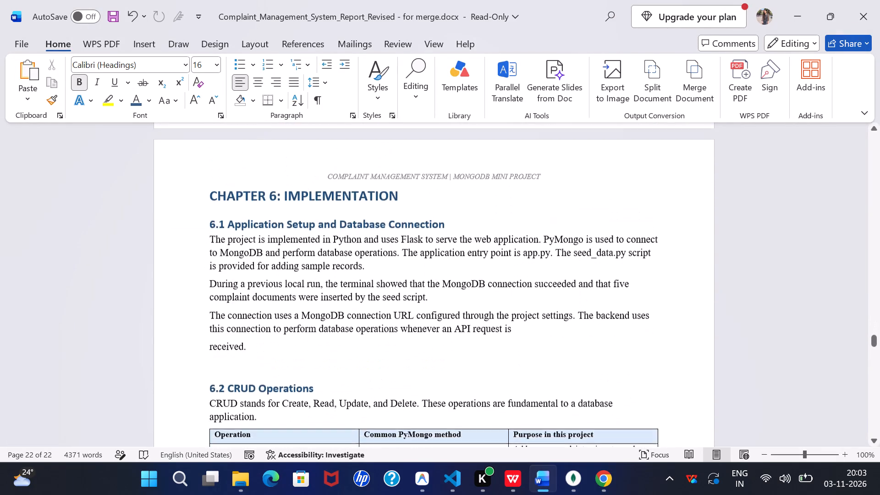
scroll(393, 271, down, 6)
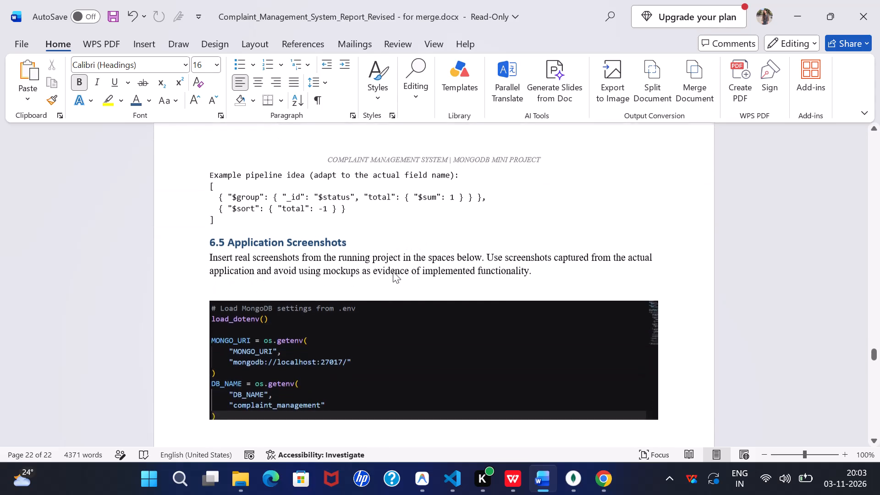
scroll(393, 271, down, 5)
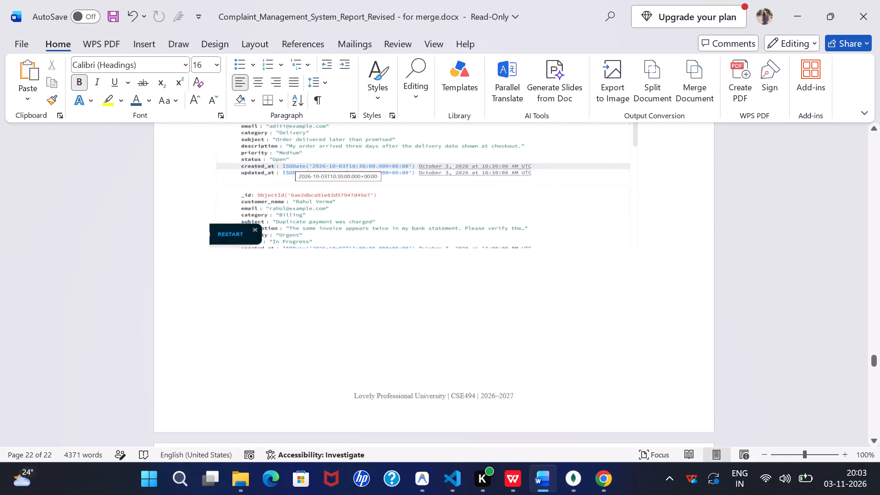
scroll(393, 271, down, 5)
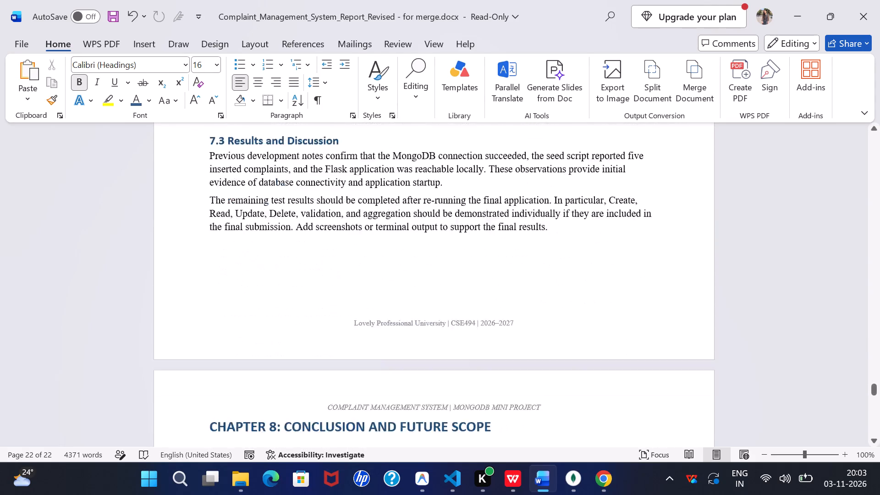
scroll(393, 271, down, 7)
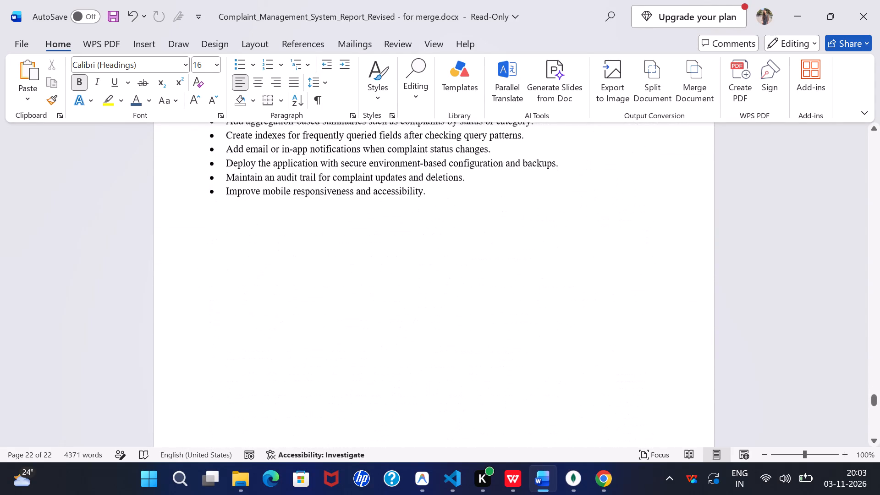
scroll(393, 271, up, 3)
scroll(393, 271, down, 8)
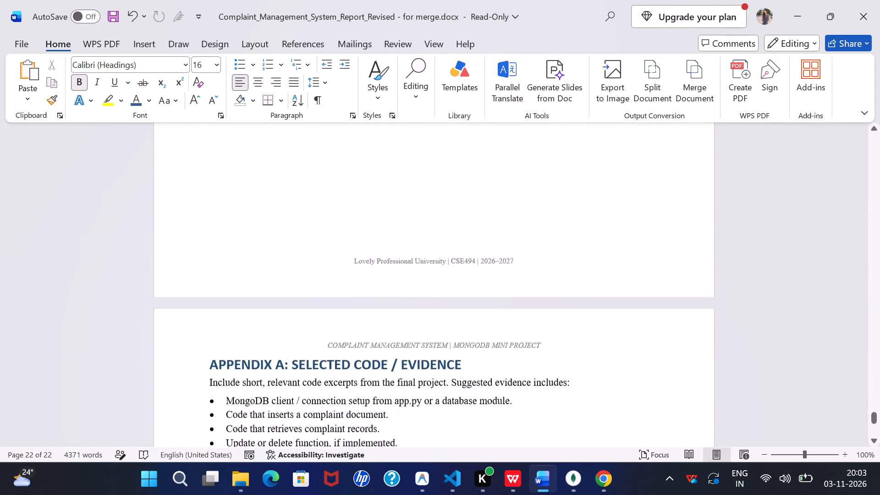
scroll(393, 271, down, 1)
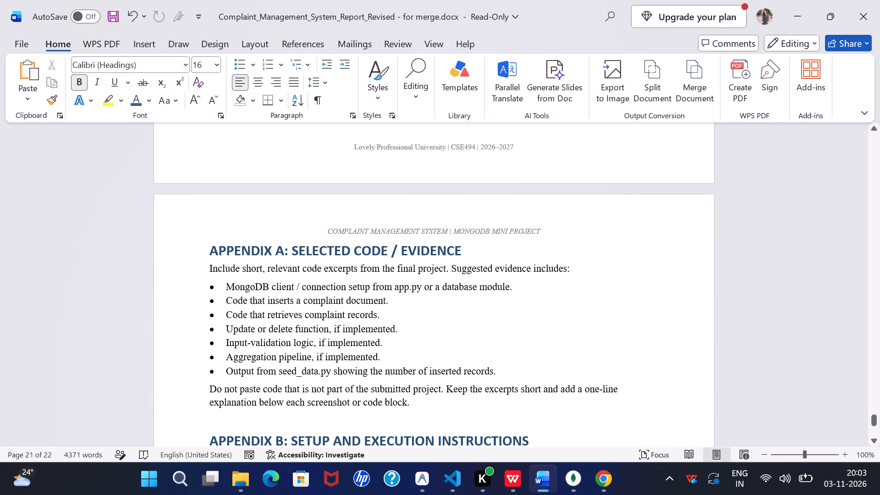
click(582, 269)
key(Return)
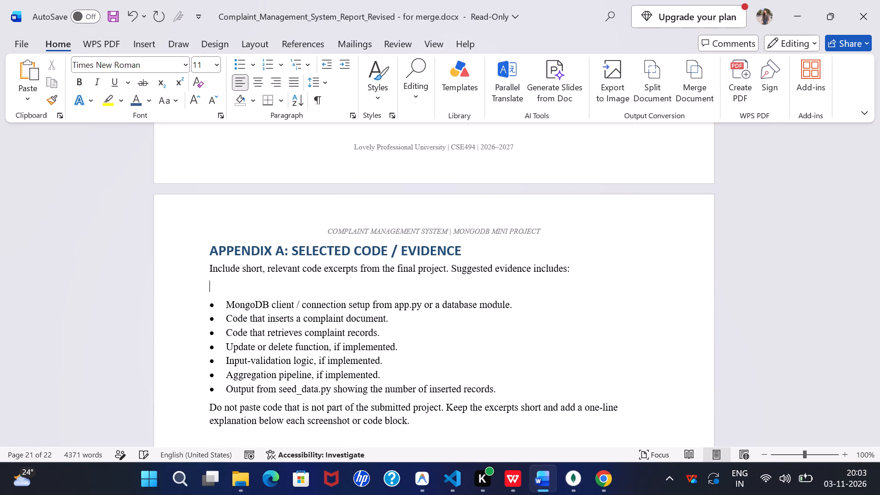
key(ctrl+v)
click(654, 344)
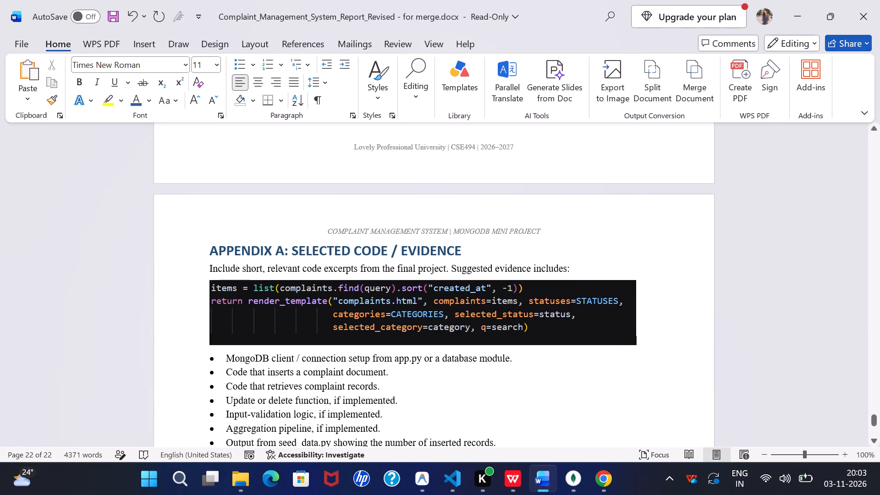
key(Return)
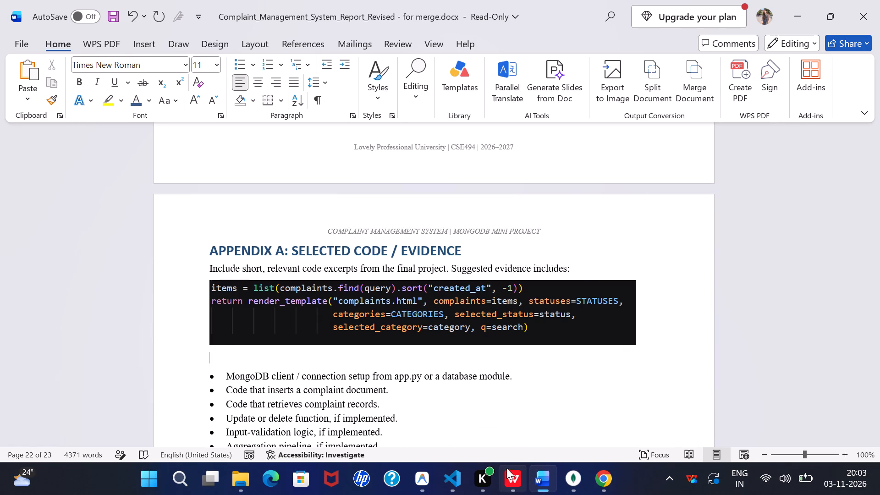
Switch to Visual Studio Code and capture the complaint_detail function in app.py, from its route line through the render_template return, for copying.
click(447, 489)
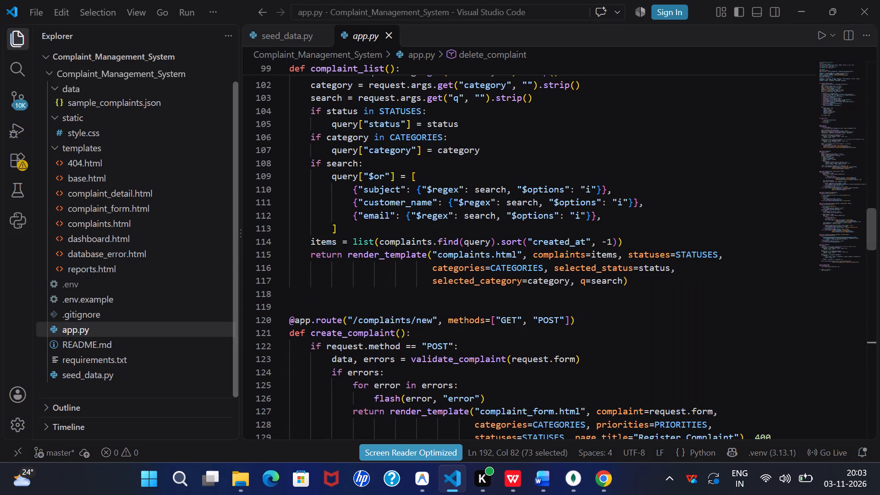
scroll(395, 324, down, 3)
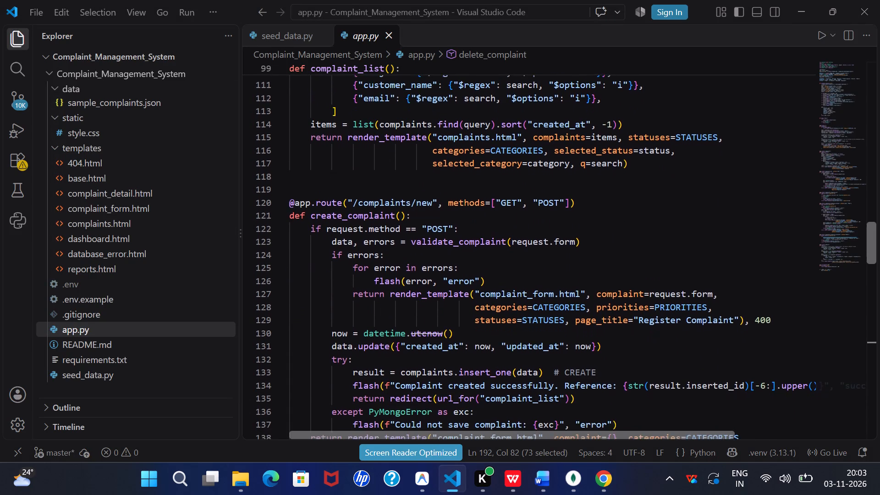
scroll(395, 324, down, 4)
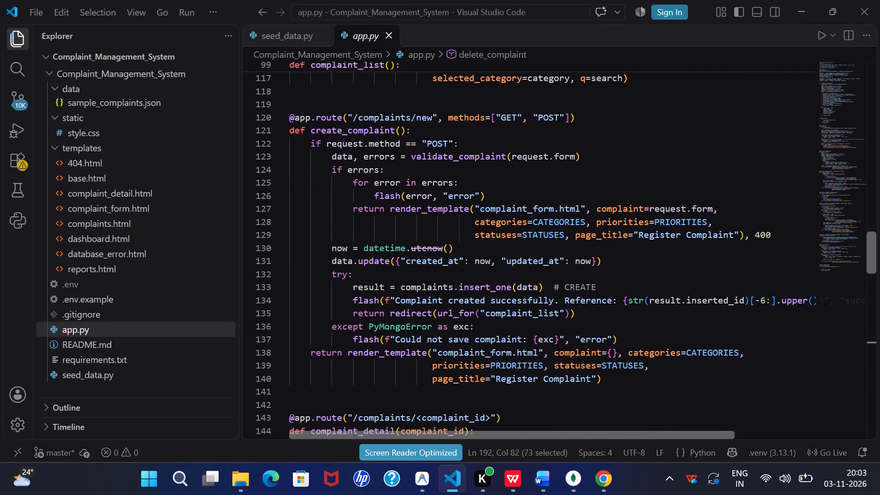
scroll(395, 324, down, 3)
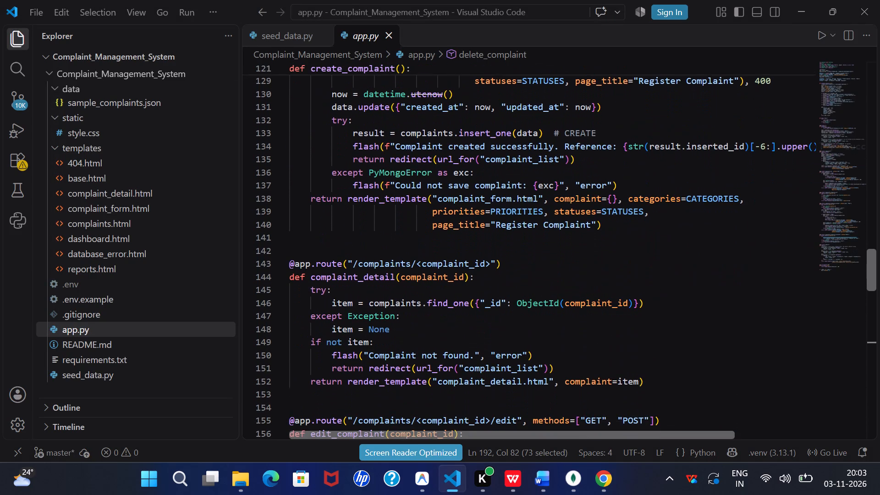
key(Print)
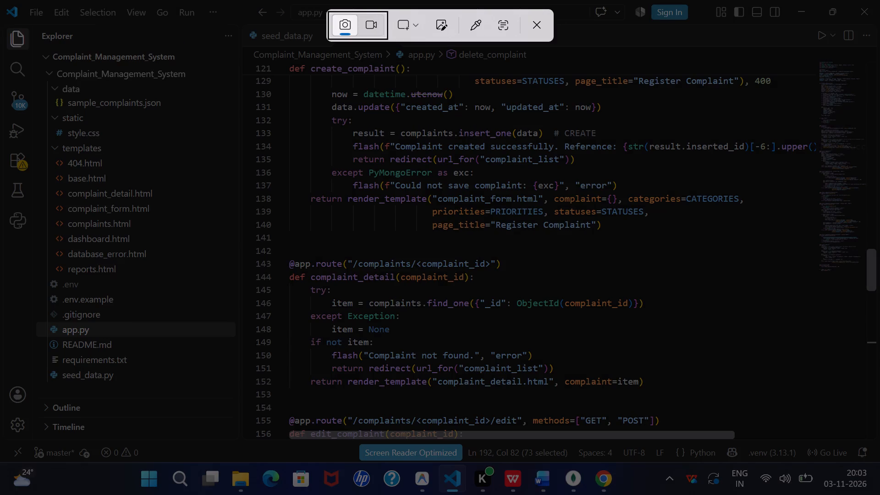
drag(290, 258, 660, 422)
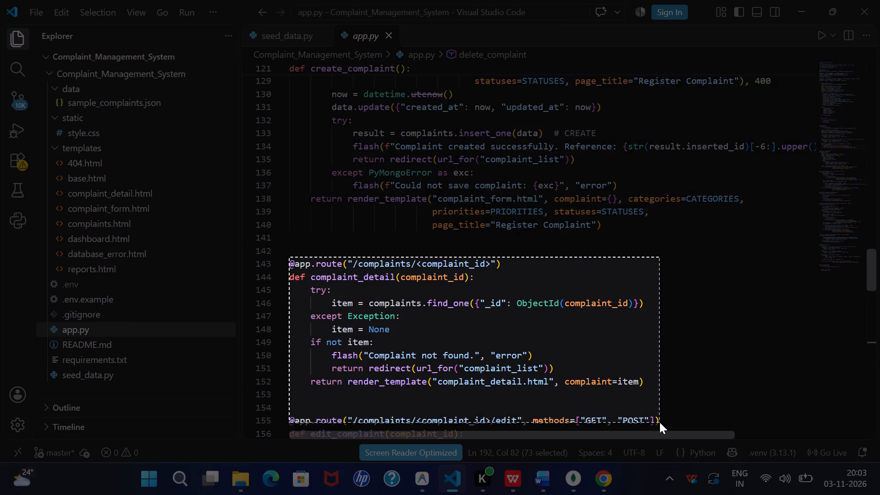
drag(660, 422, 672, 392)
key(ctrl+c)
In the Word report, paste the complaint_detail capture below the first code image in Appendix A and widen it to about the same width.
click(537, 476)
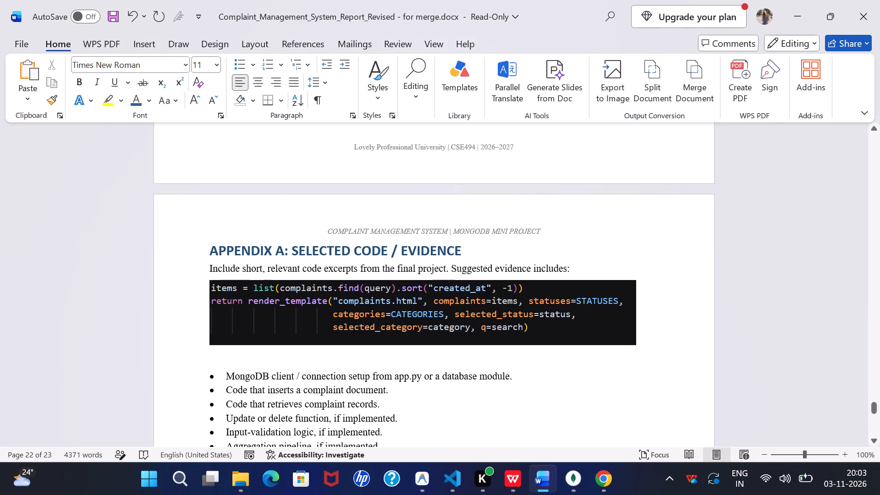
click(646, 342)
key(Return)
key(ctrl+v)
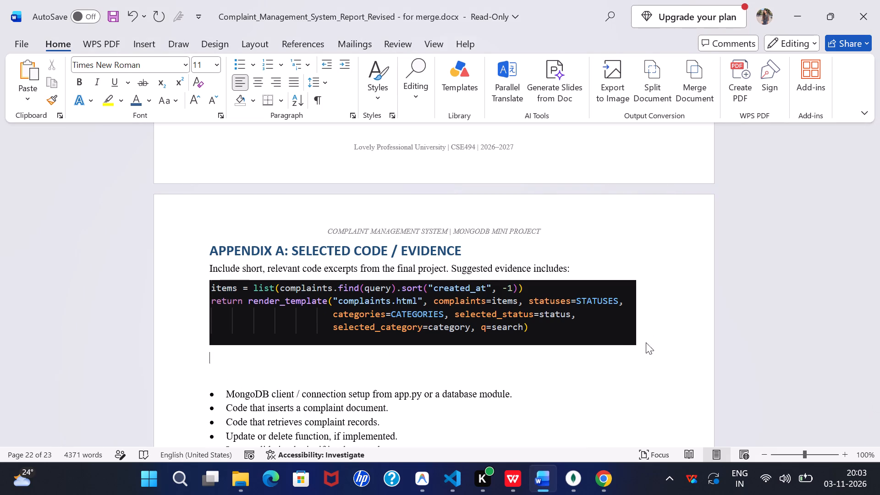
click(533, 381)
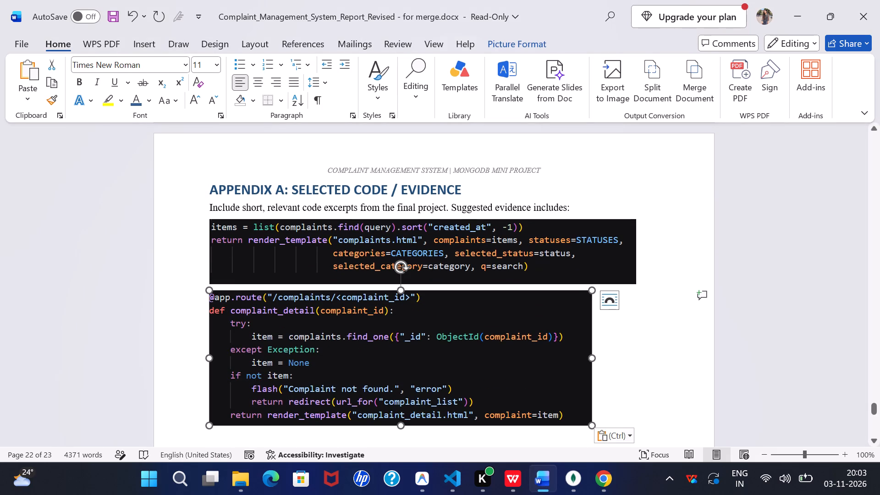
drag(594, 358, 639, 347)
click(656, 423)
key(Return)
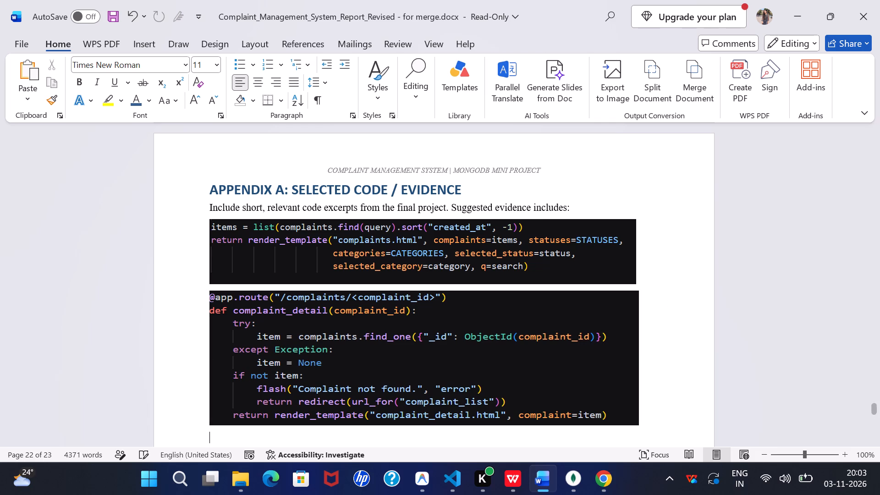
key(Return)
key(BackSpace)
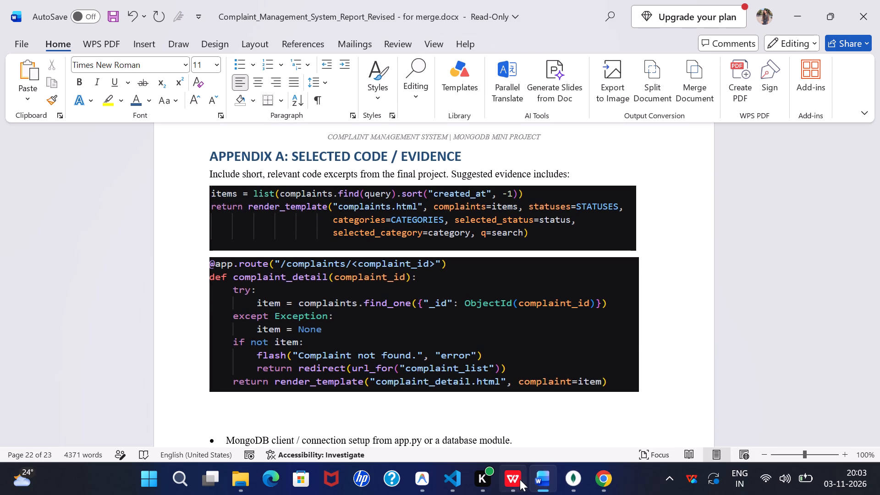
Switch to Visual Studio Code and capture edit_complaint's update lines in app.py, from the try statement through the complaint_detail redirect.
click(459, 478)
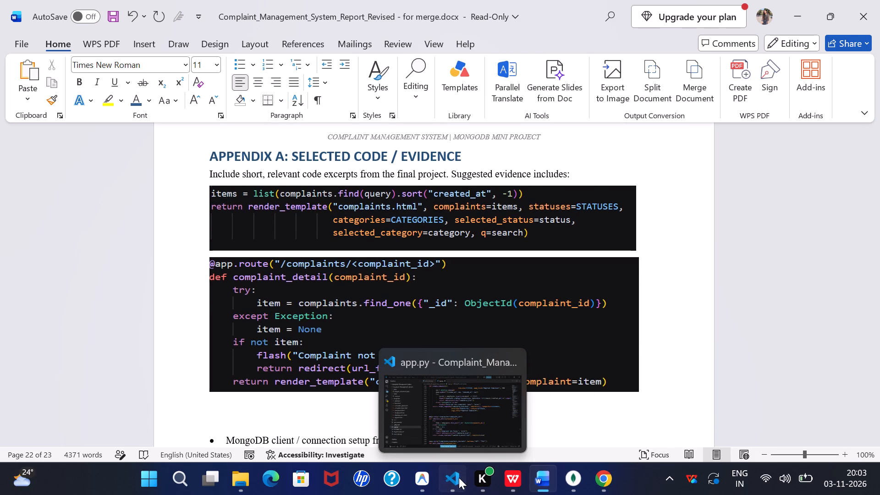
scroll(407, 339, down, 3)
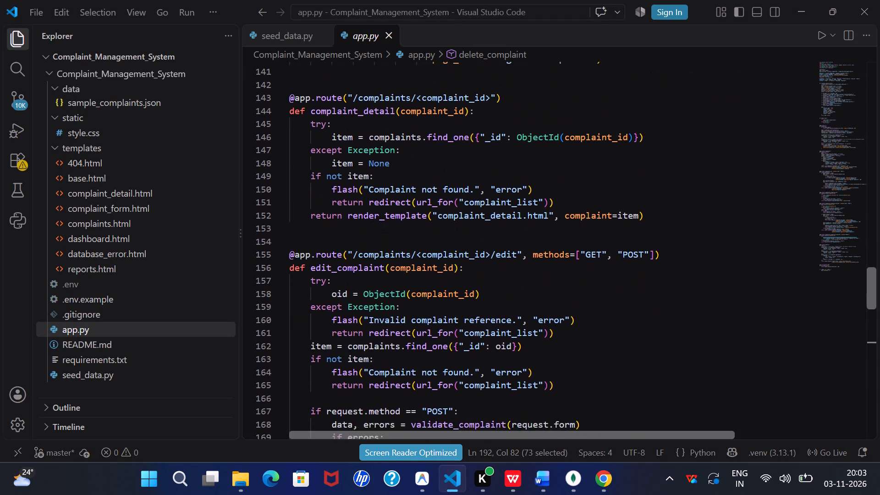
scroll(407, 339, down, 4)
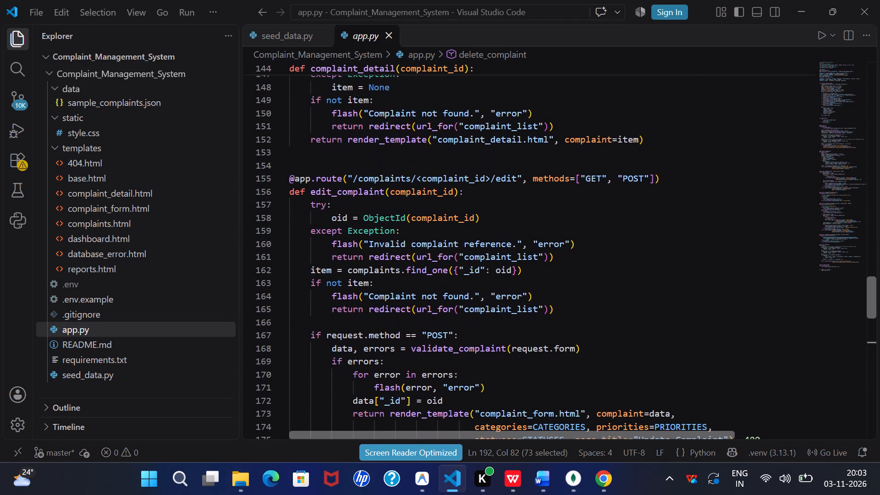
scroll(407, 339, down, 1)
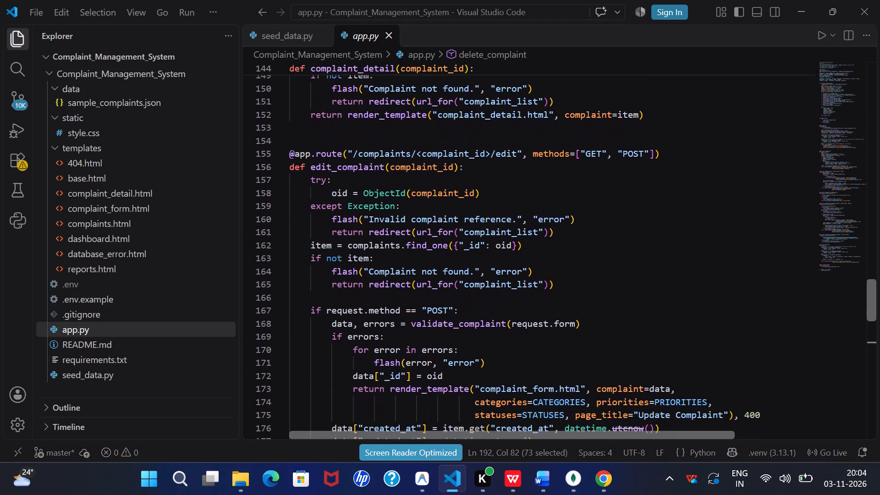
scroll(407, 339, down, 2)
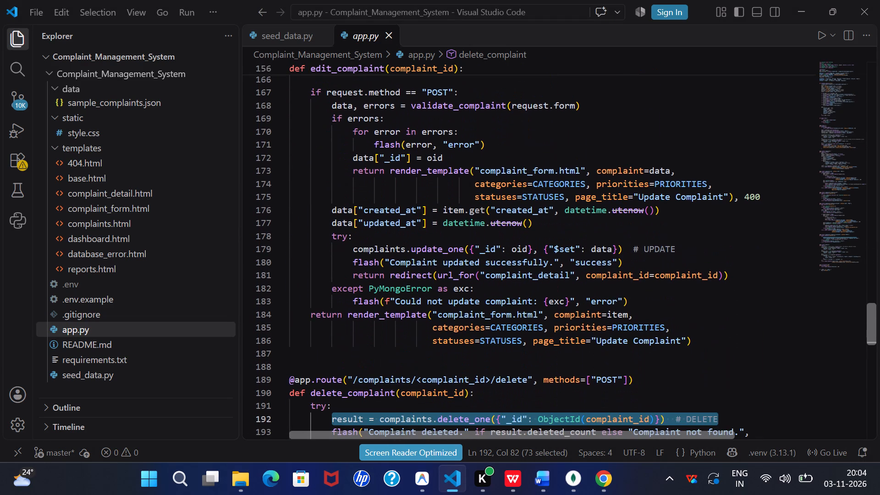
key(Print)
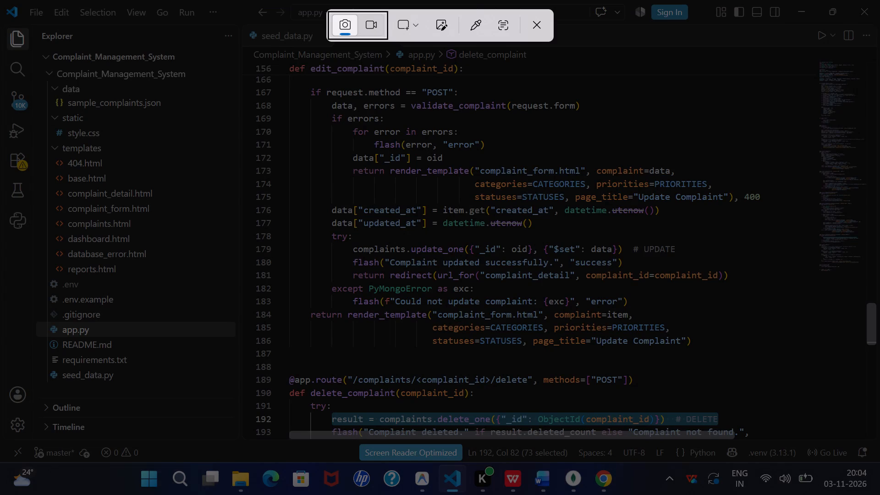
drag(330, 228, 673, 304)
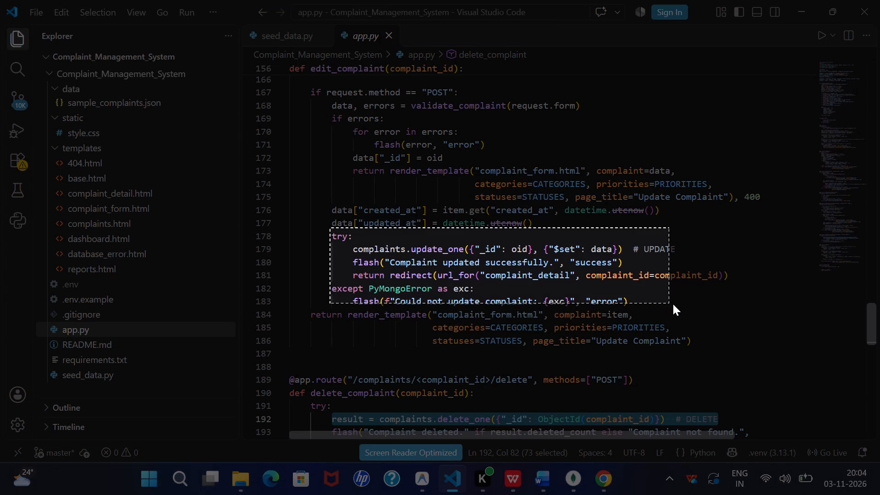
drag(673, 304, 743, 286)
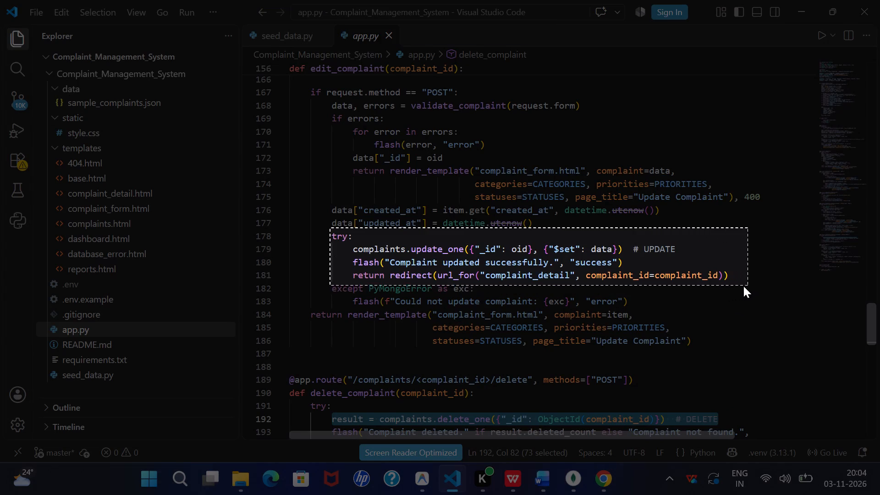
drag(743, 286, 739, 283)
key(ctrl+c)
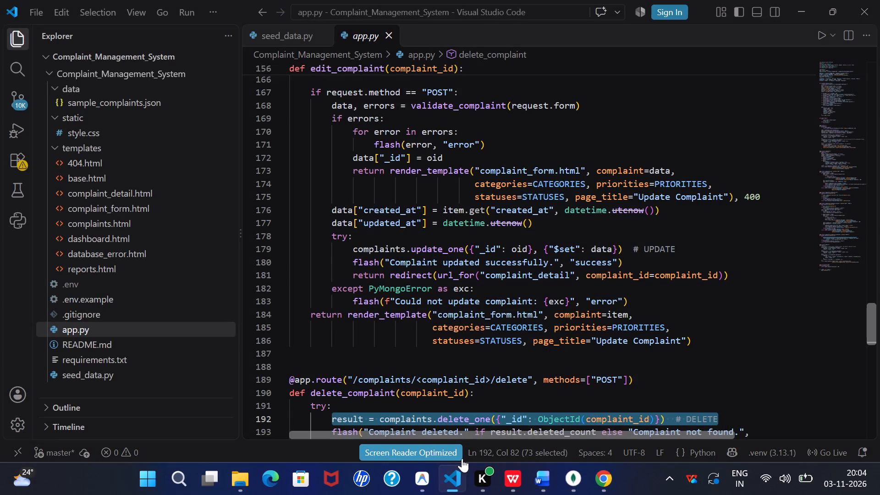
Switch to the Word report, paste the edit_complaint update capture below the complaint_detail image, and widen it to about the same width.
click(541, 478)
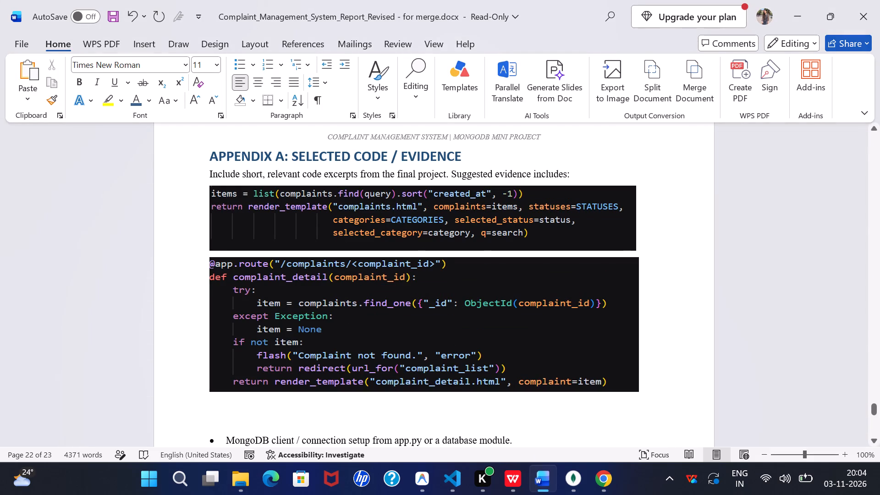
click(640, 385)
key(Return)
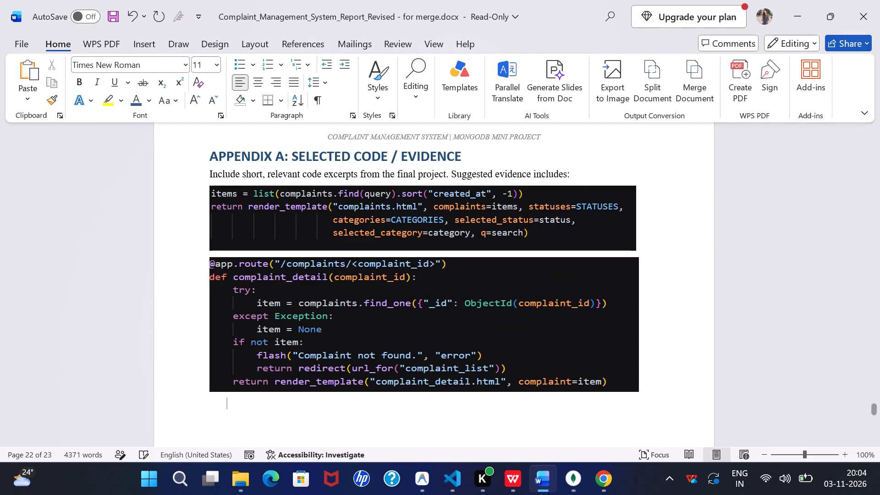
key(ctrl+v)
ctrl+click(640, 385)
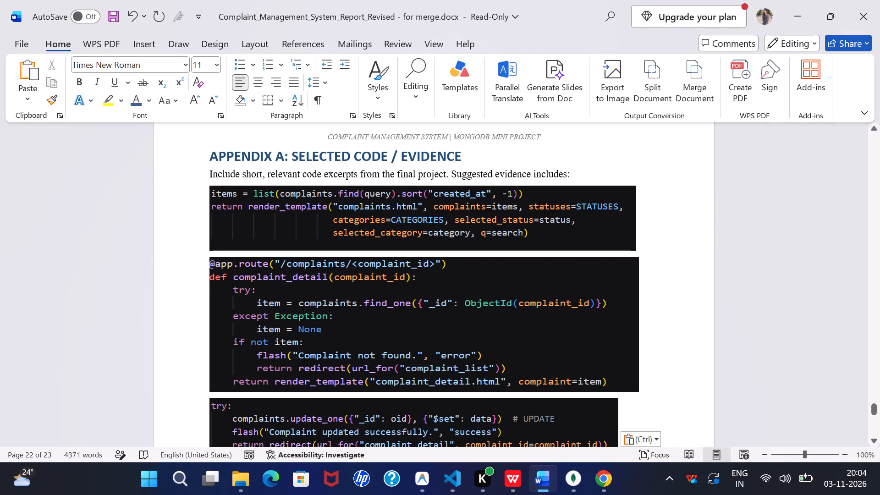
scroll(763, 370, down, 1)
click(572, 306)
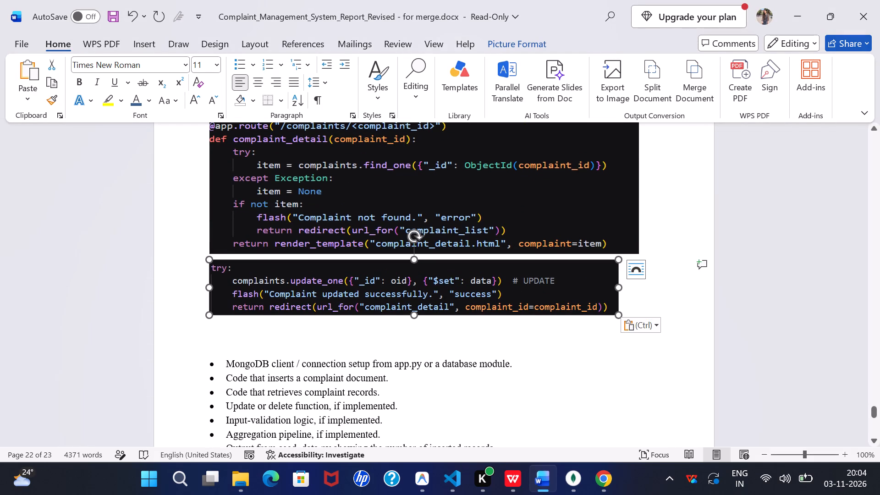
drag(620, 289, 643, 281)
click(655, 318)
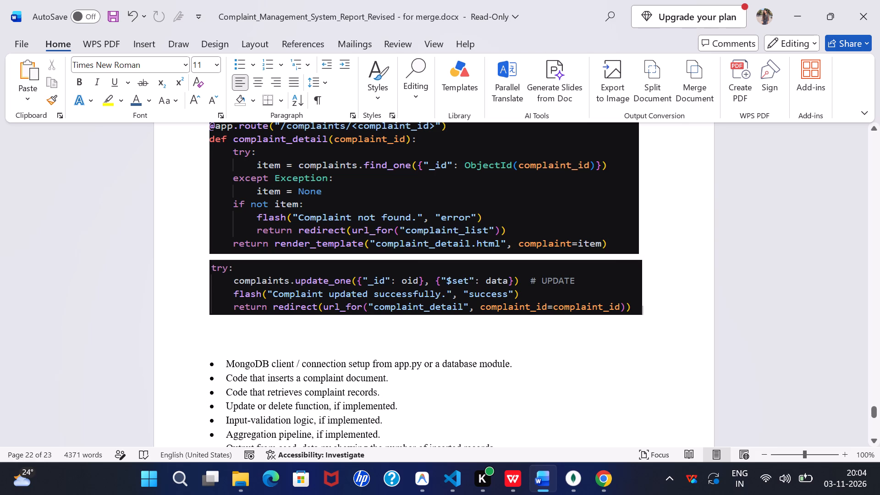
key(Return)
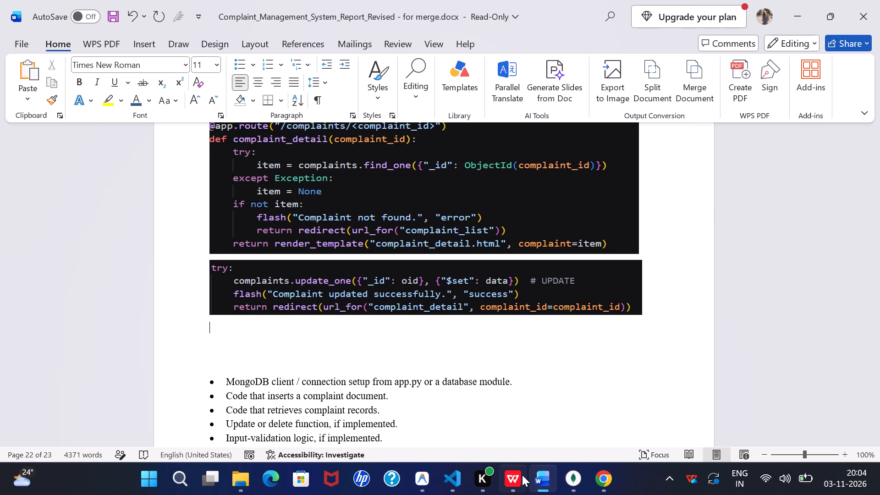
Switch to Visual Studio Code and capture delete_complaint in app.py, from its def line through the "Invalid complaint reference." flash line, for copying.
click(450, 484)
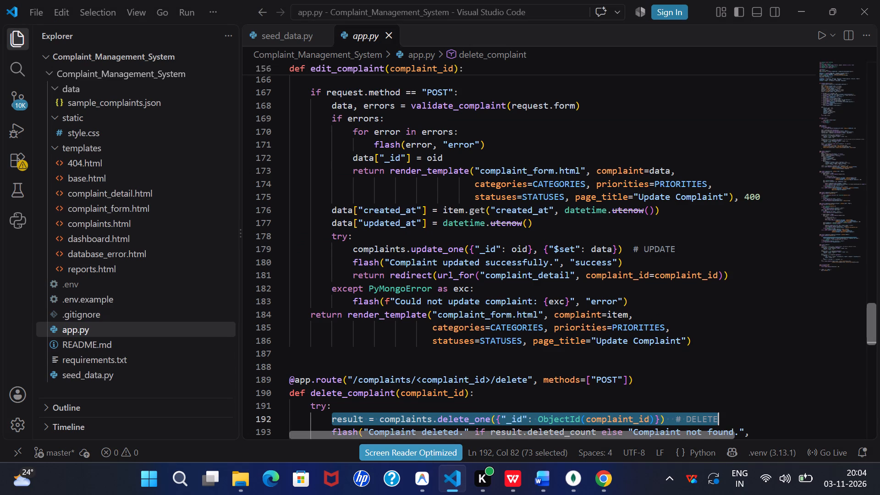
scroll(407, 367, down, 1)
click(419, 344)
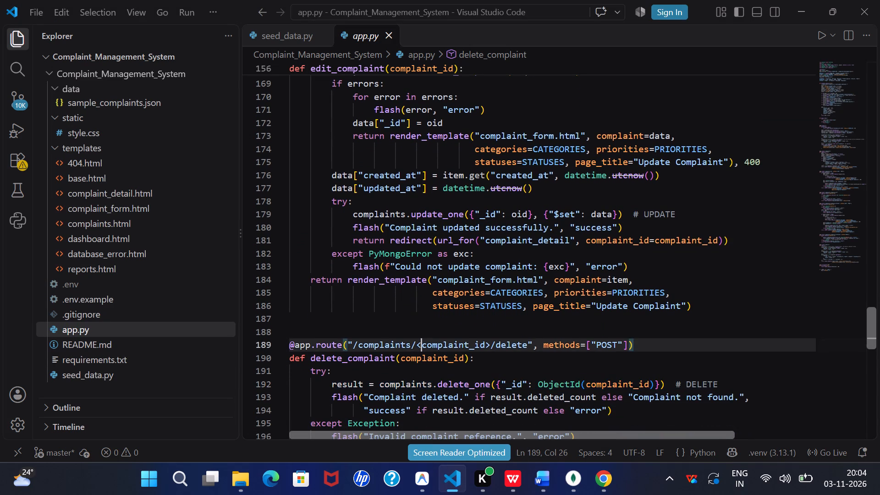
scroll(419, 344, down, 3)
key(Print)
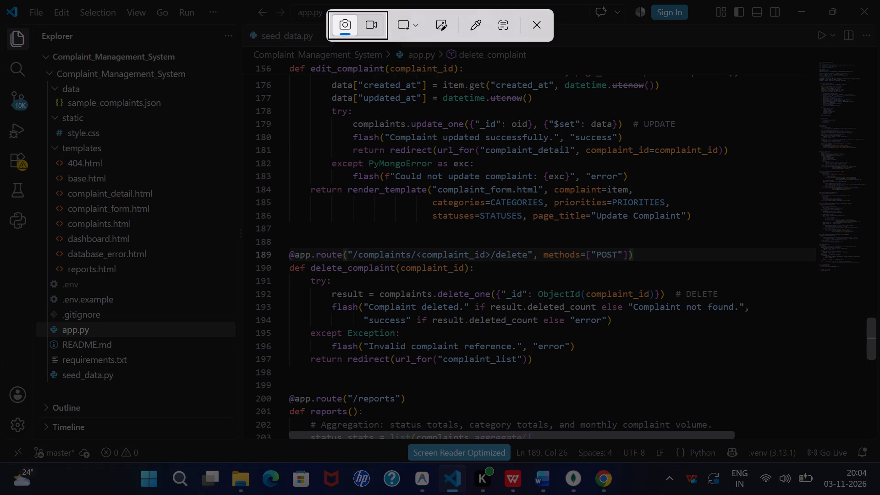
drag(292, 262, 715, 319)
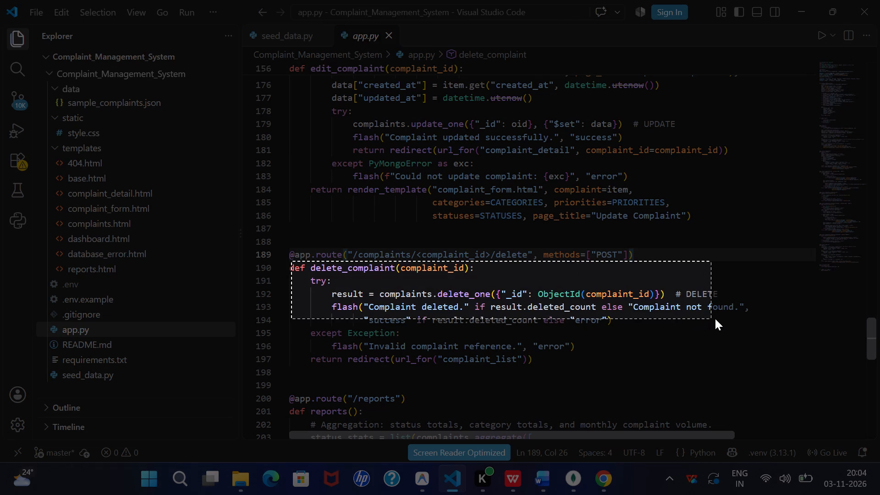
drag(715, 319, 742, 376)
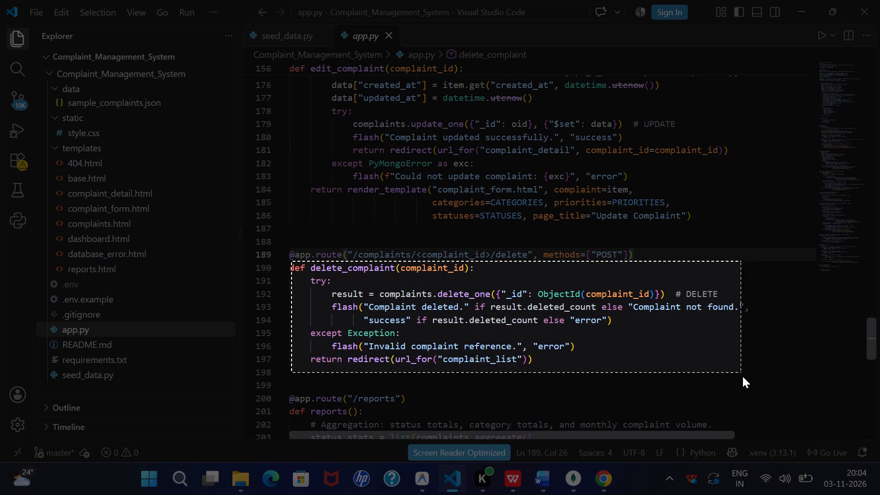
drag(742, 376, 764, 357)
key(ctrl+c)
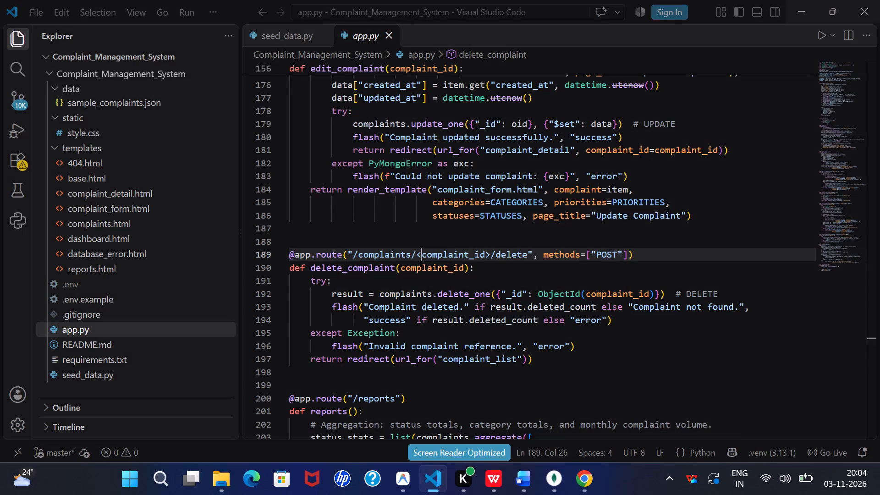
In the Word report, paste the delete_complaint capture below the update code image and narrow it to match that image's width.
click(545, 476)
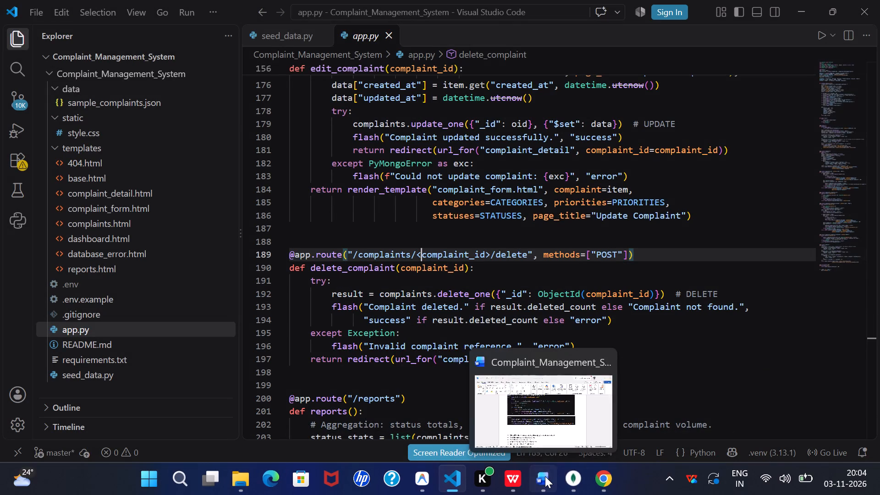
click(651, 316)
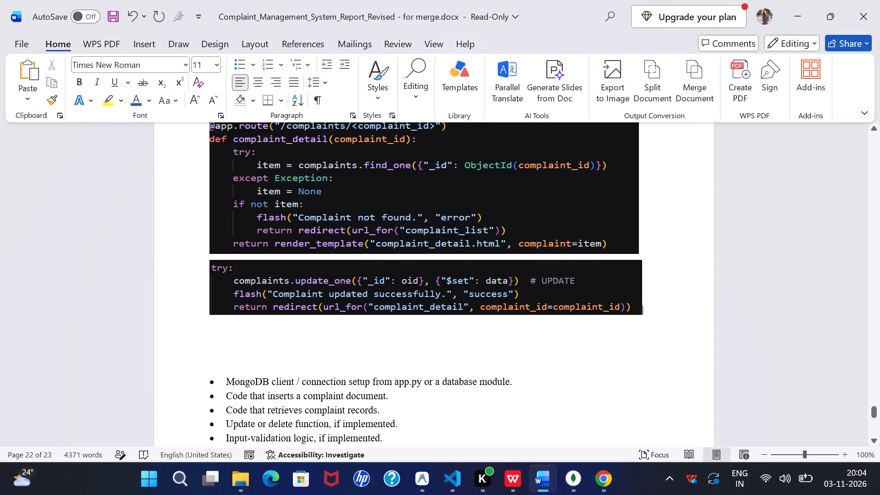
key(Return)
key(ctrl+v)
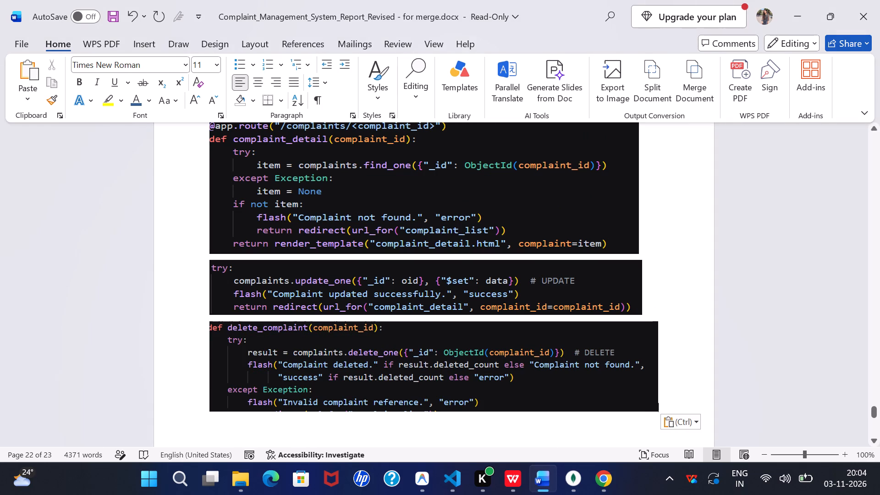
click(604, 367)
drag(660, 366, 643, 363)
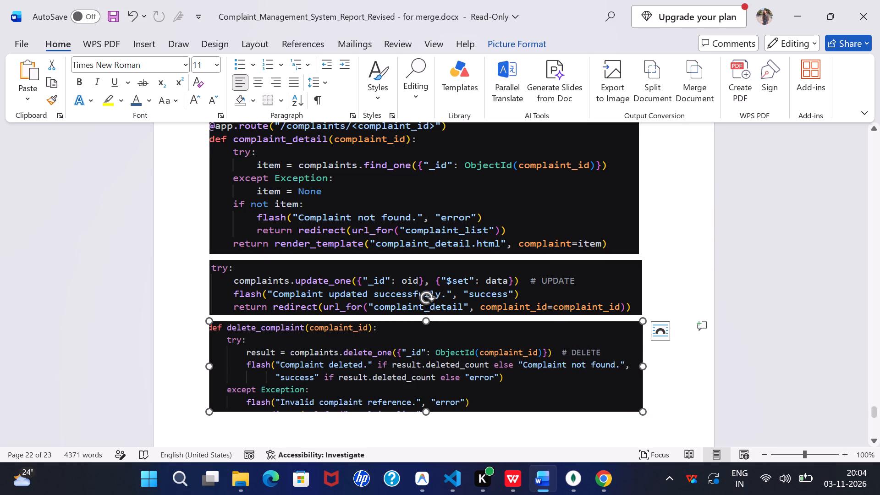
click(701, 386)
scroll(701, 386, down, 1)
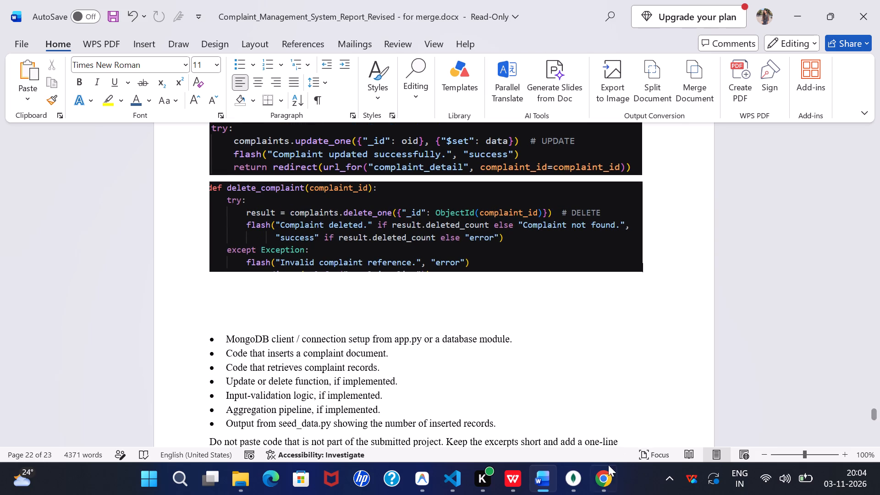
Check the code excerpts in MongoDB_REPORT.pdf, and review app.py in Visual Studio Code from delete_complaint to the end of the file.
click(574, 474)
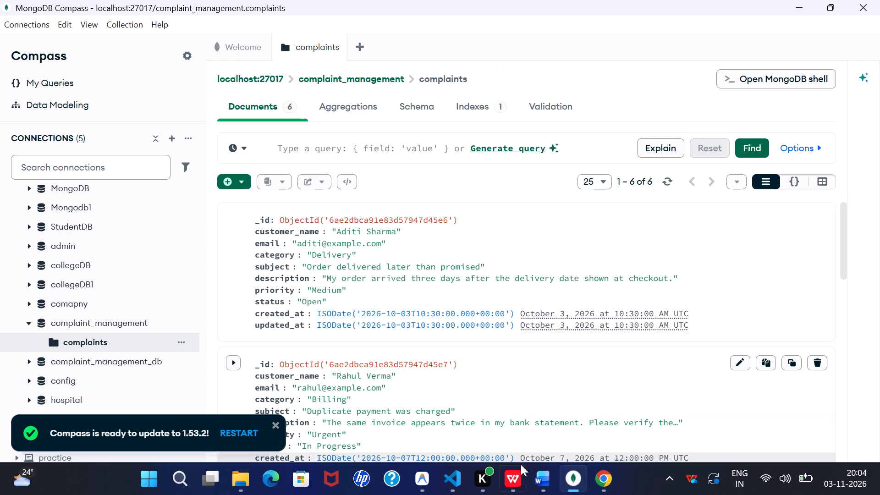
click(520, 474)
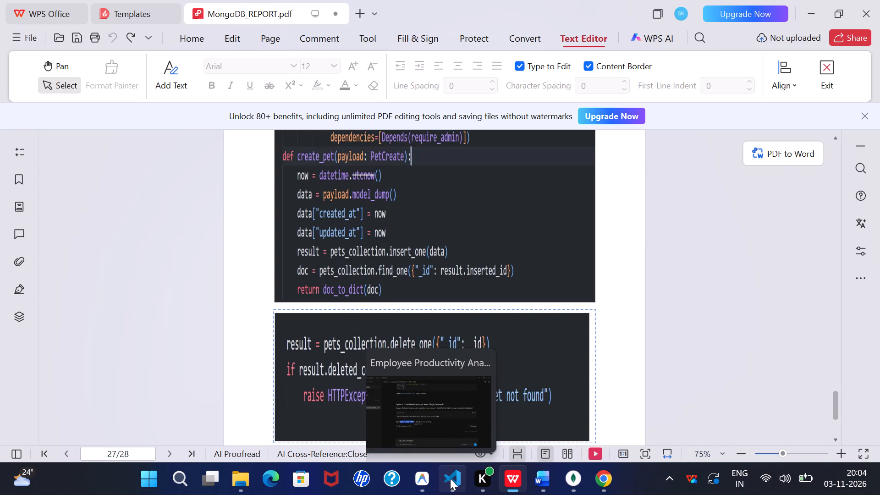
click(450, 478)
scroll(402, 402, down, 1)
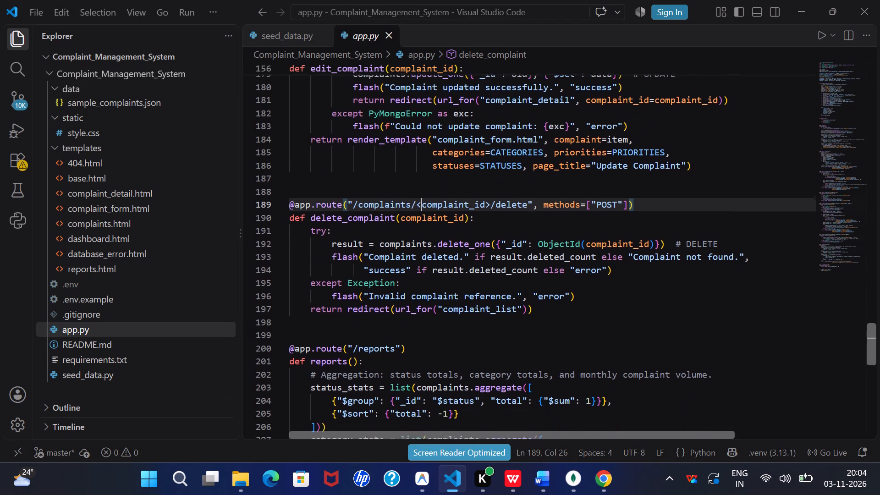
scroll(402, 402, down, 3)
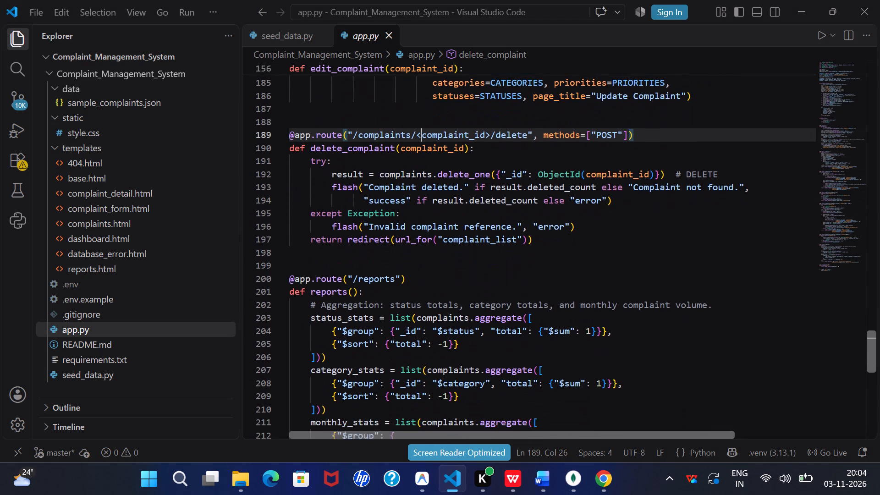
scroll(402, 402, down, 4)
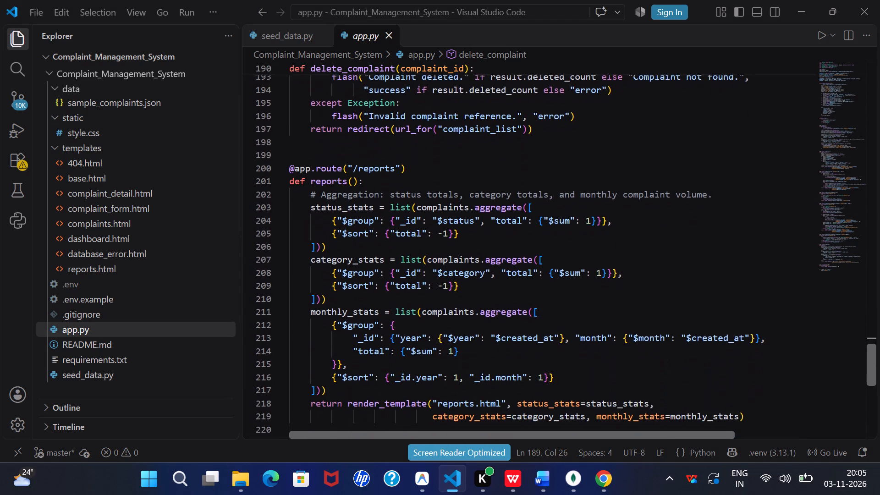
scroll(402, 402, down, 3)
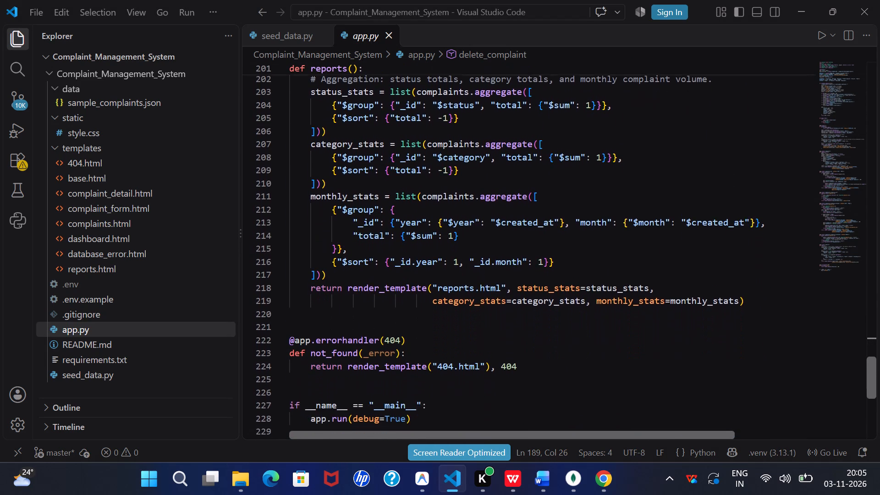
scroll(386, 373, down, 3)
Capture the top of app.py, from the first import line through the "-> bool" line of the load_dotenv hint, for copying.
scroll(386, 373, up, 5)
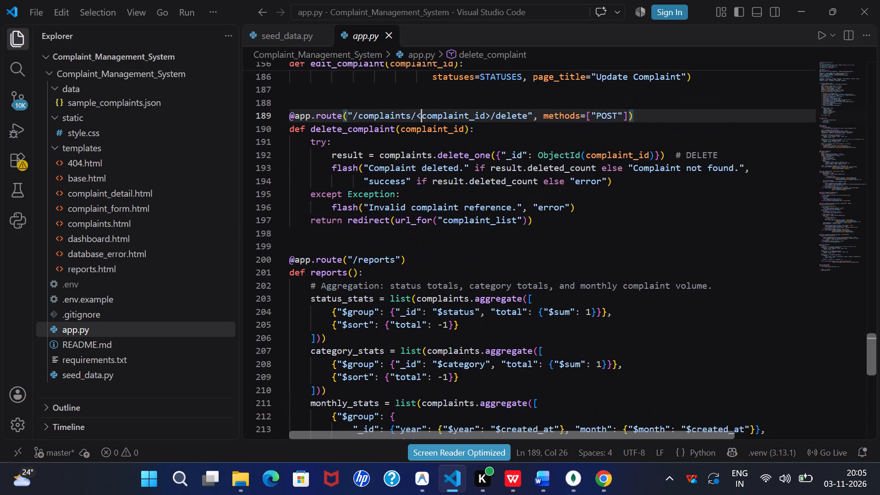
scroll(386, 373, up, 12)
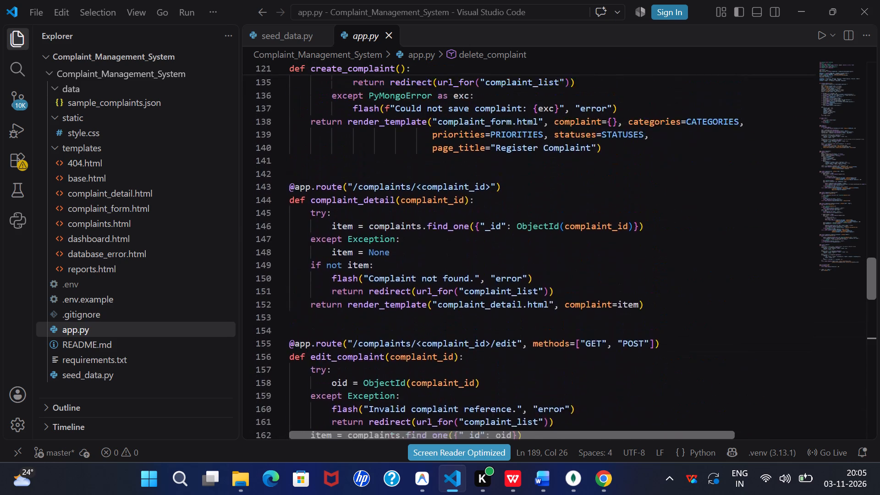
scroll(386, 373, up, 9)
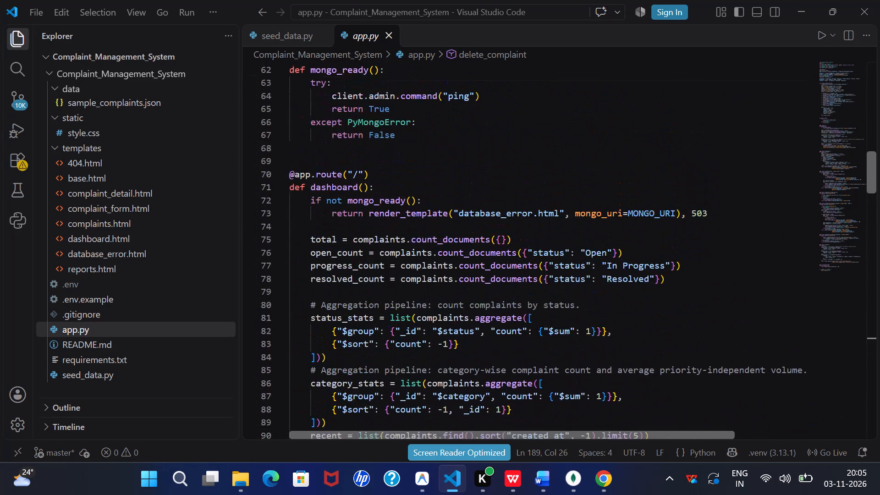
scroll(386, 373, up, 9)
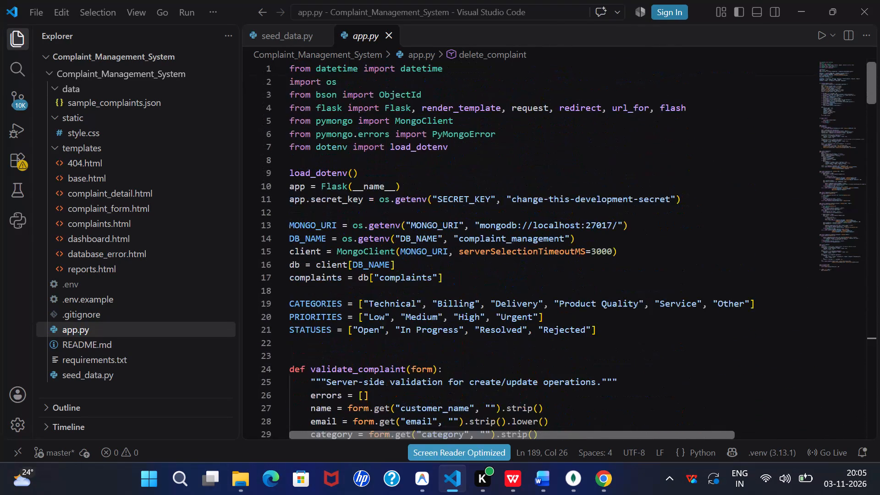
scroll(386, 373, up, 4)
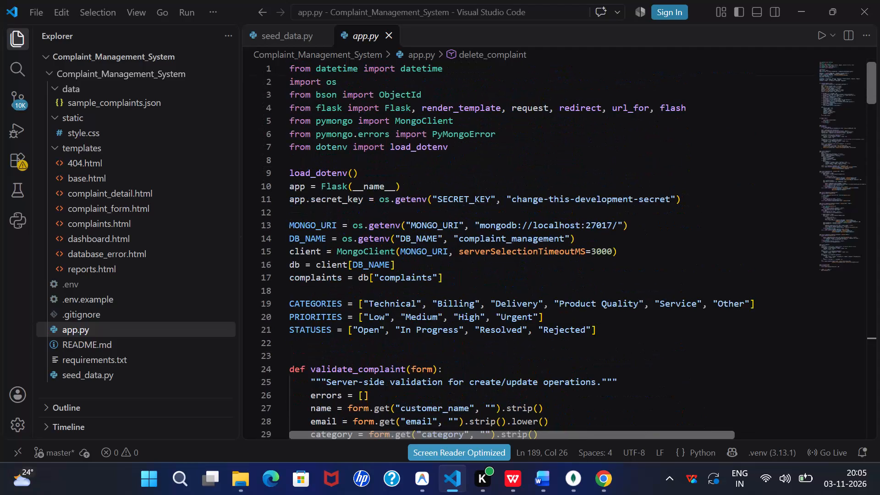
key(Print)
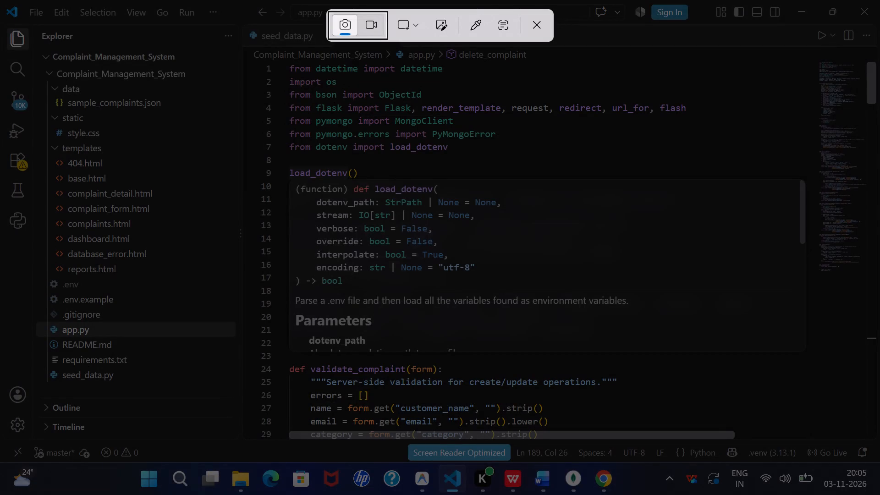
drag(285, 60, 643, 152)
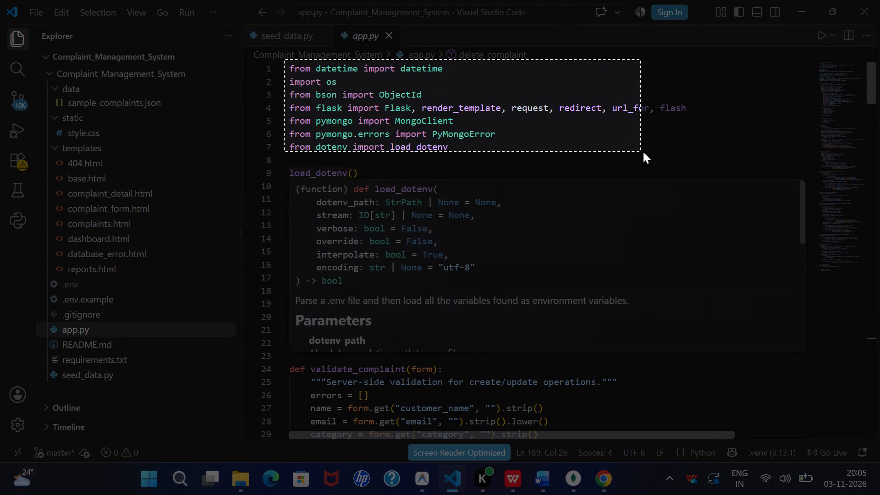
drag(643, 152, 679, 152)
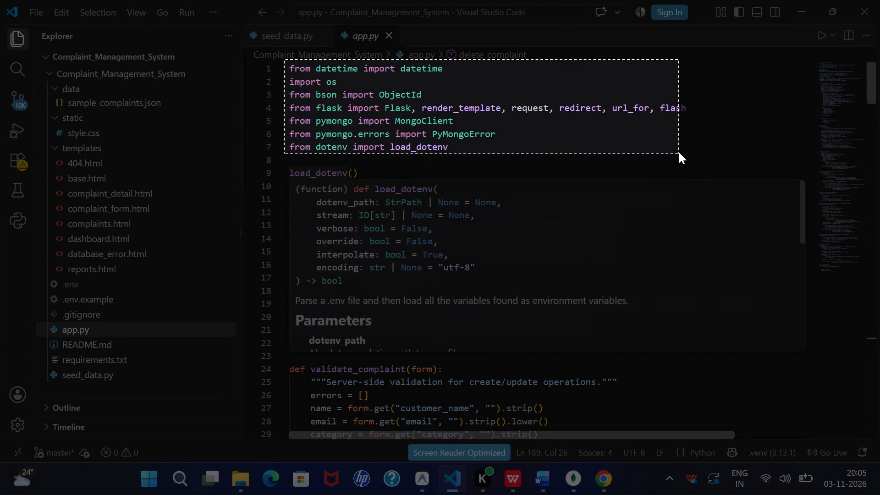
drag(679, 152, 713, 155)
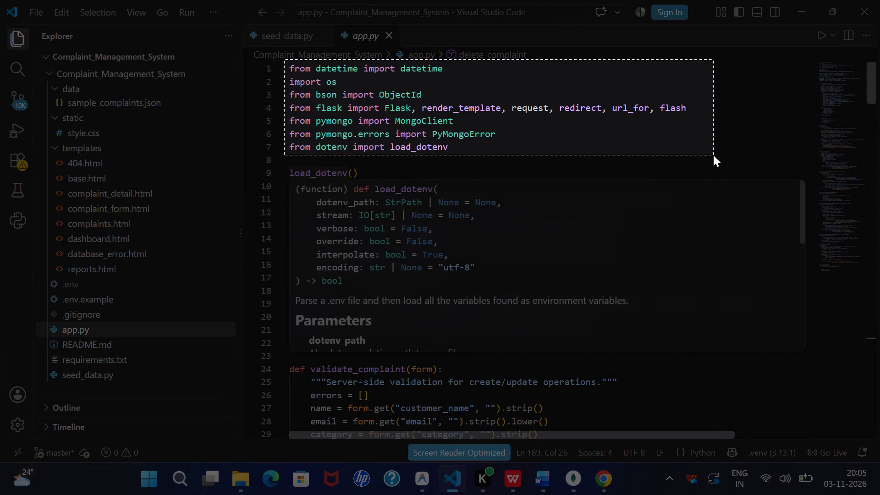
drag(713, 155, 667, 284)
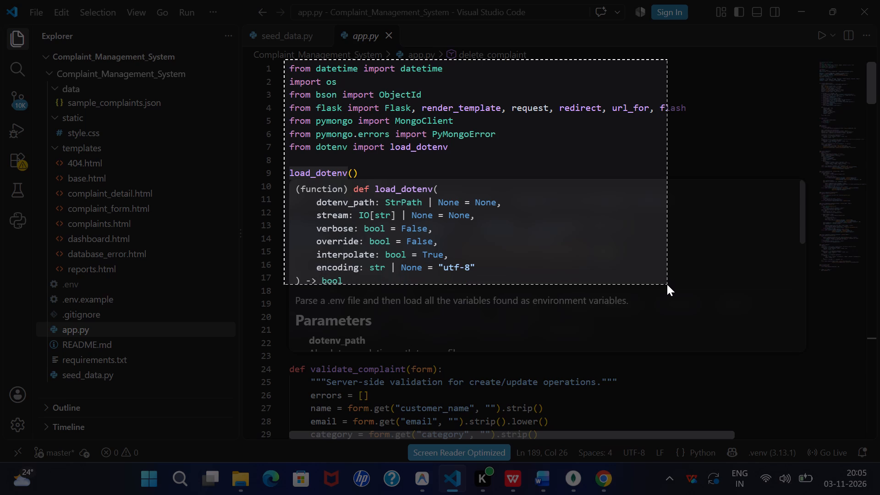
drag(667, 284, 687, 281)
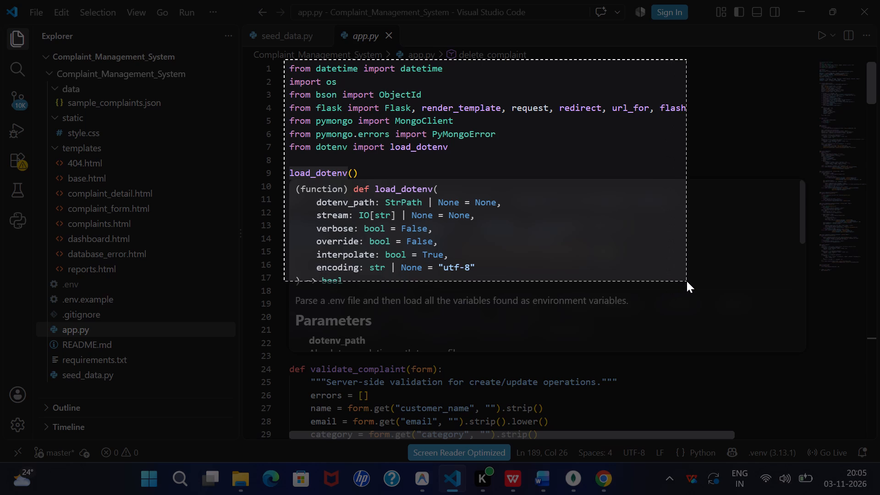
drag(687, 281, 690, 286)
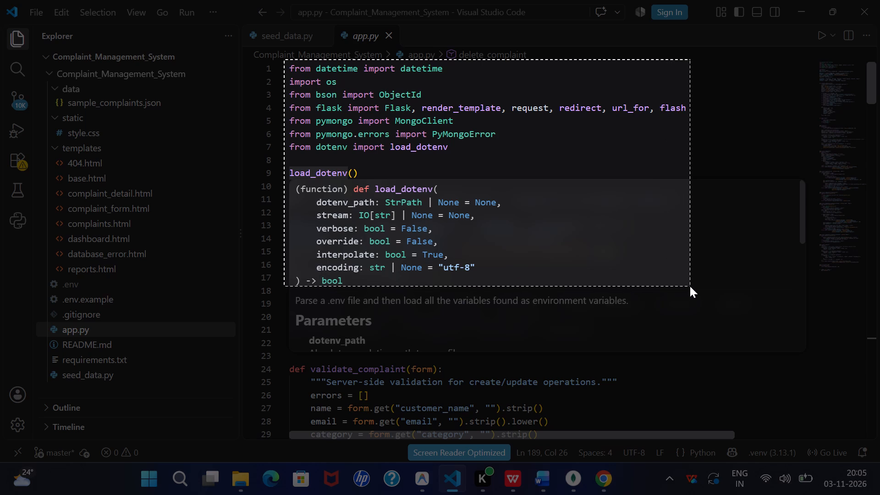
key(ctrl+c)
drag(690, 286, 689, 283)
Switch to the Word report, paste the imports capture below the Appendix A intro line, and widen it to about the items query image's width.
click(581, 479)
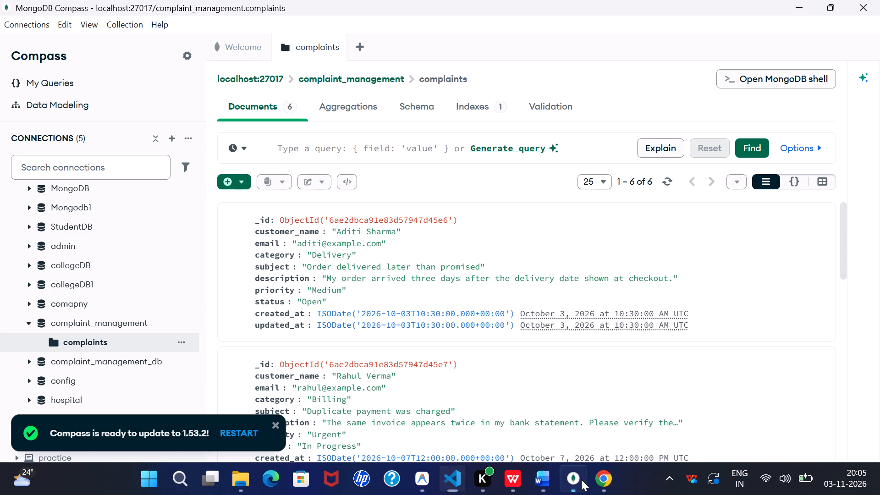
click(595, 473)
click(545, 479)
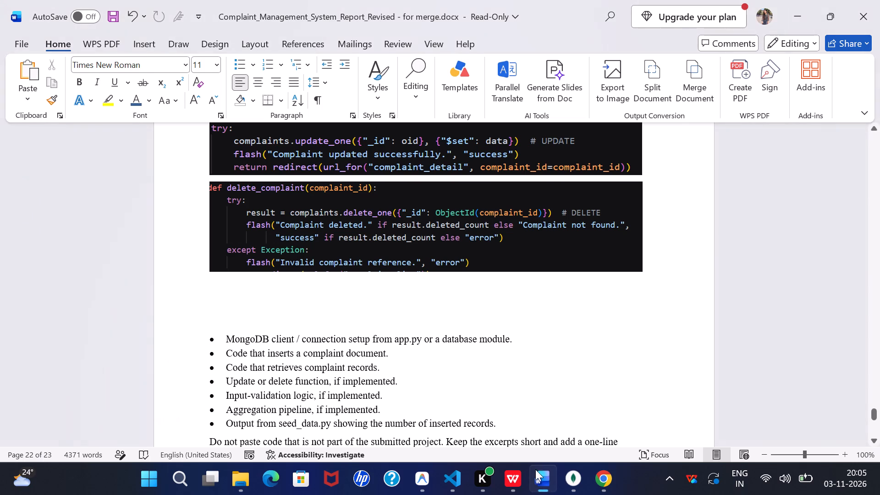
scroll(502, 265, up, 4)
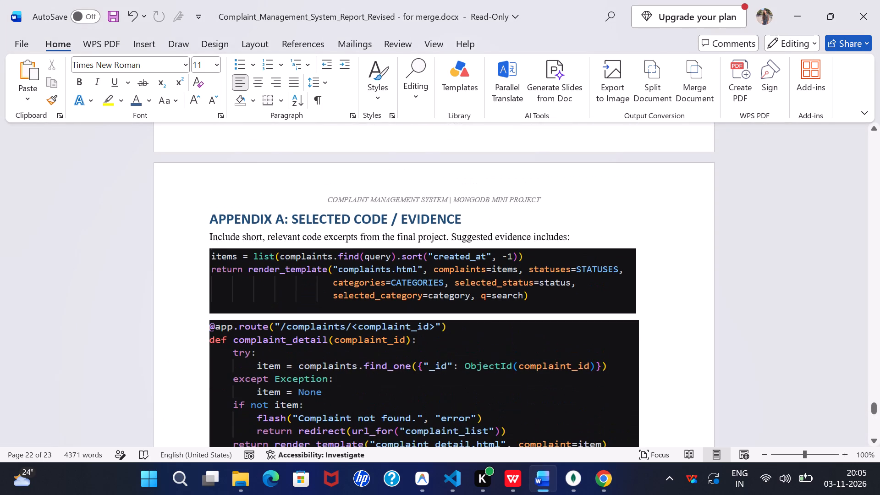
click(577, 233)
key(Return)
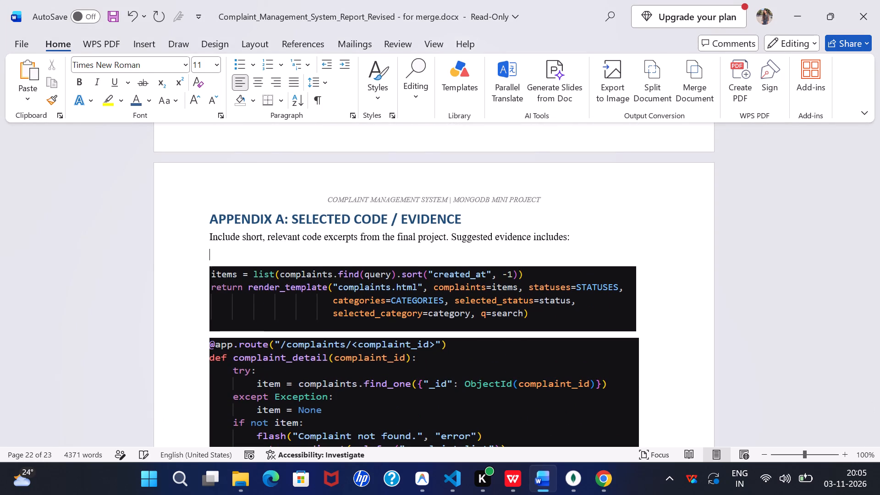
key(ctrl+v)
click(541, 303)
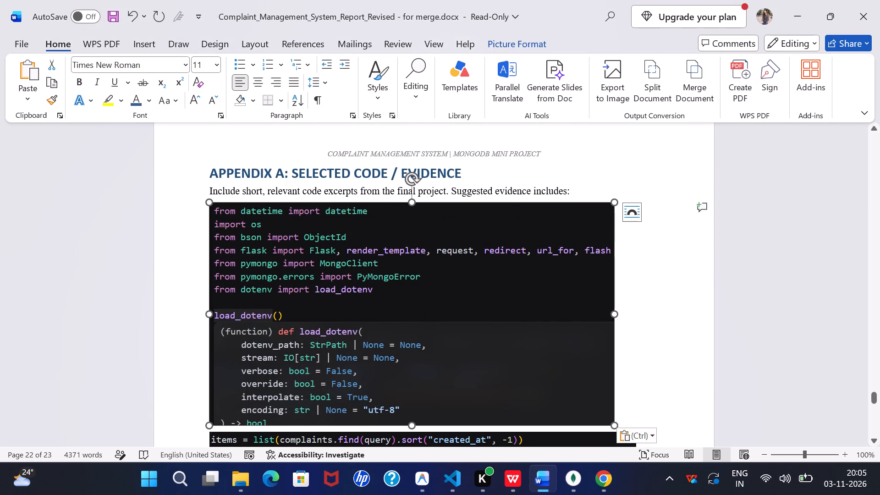
drag(616, 316, 634, 321)
click(740, 330)
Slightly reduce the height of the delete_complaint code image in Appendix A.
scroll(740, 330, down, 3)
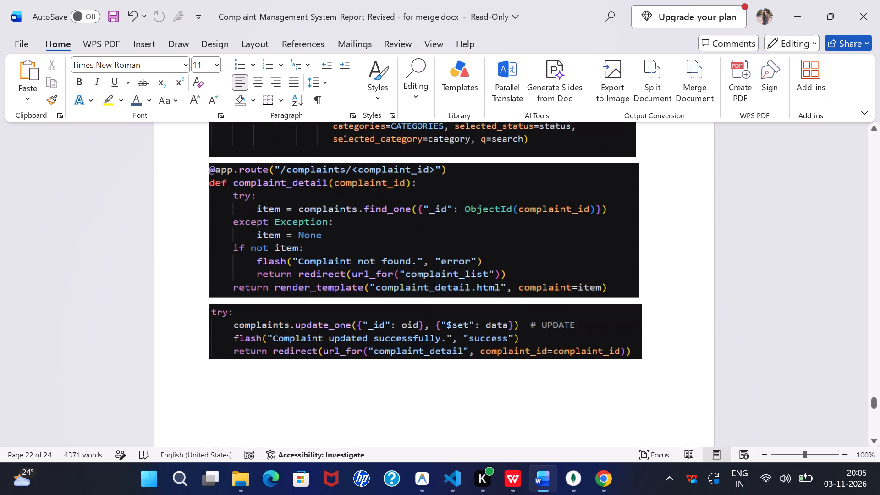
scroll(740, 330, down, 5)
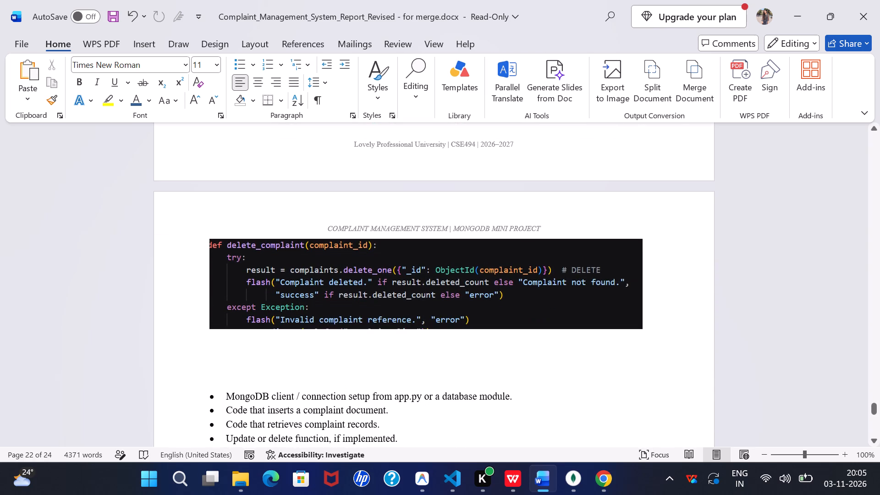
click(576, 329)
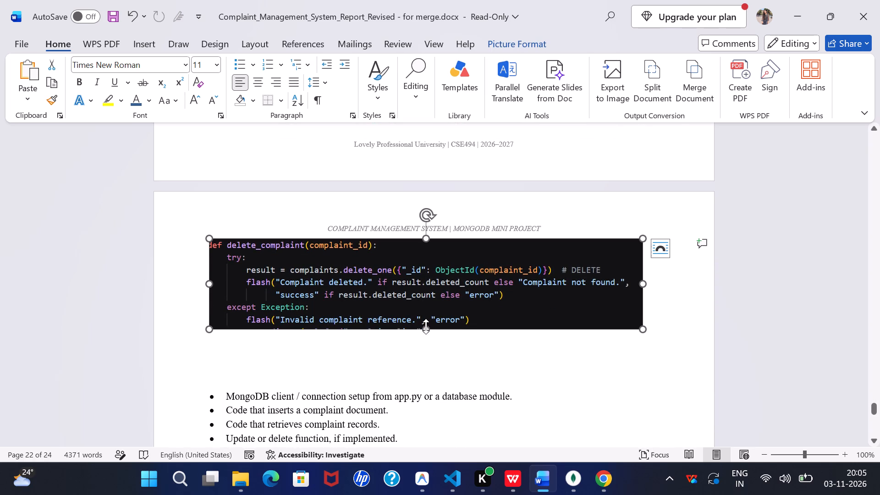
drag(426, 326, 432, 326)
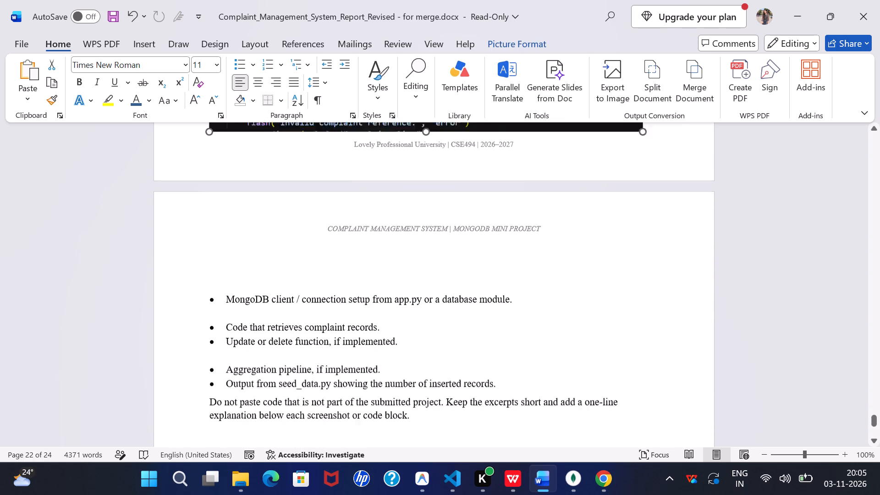
Reduce the height of the imports code image in Appendix A, keeping its width.
scroll(454, 367, up, 4)
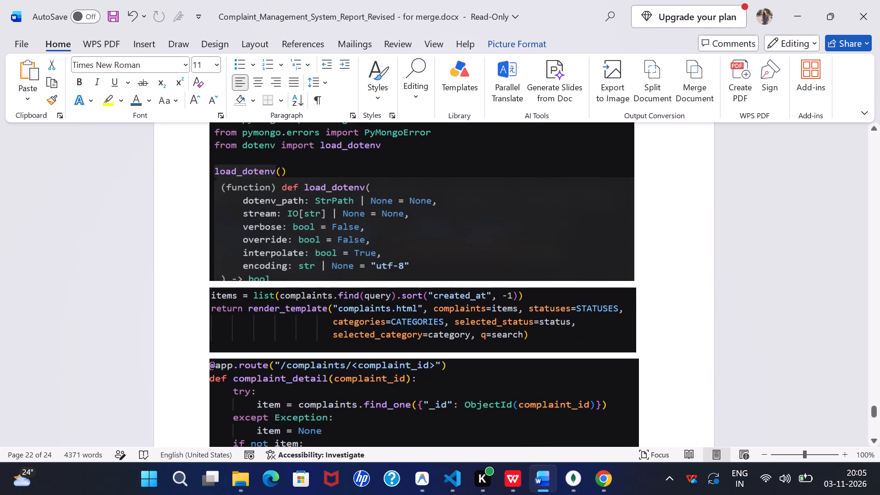
click(441, 218)
drag(424, 285, 424, 272)
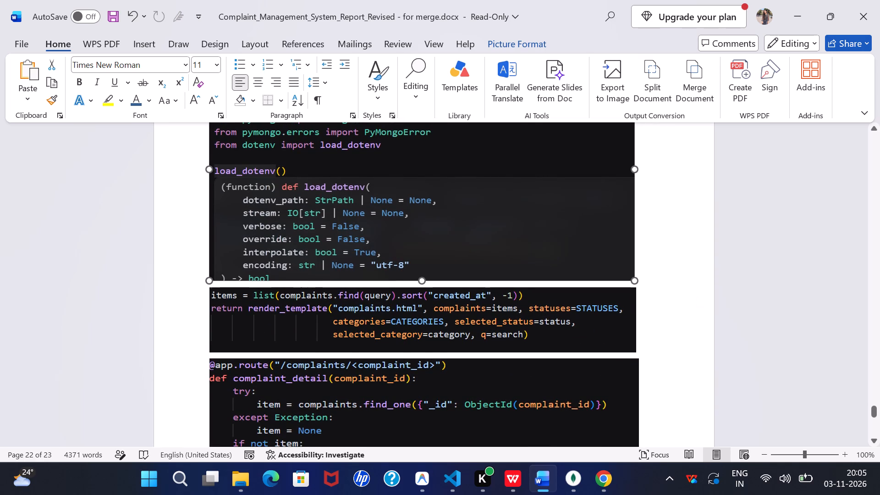
drag(424, 272, 425, 258)
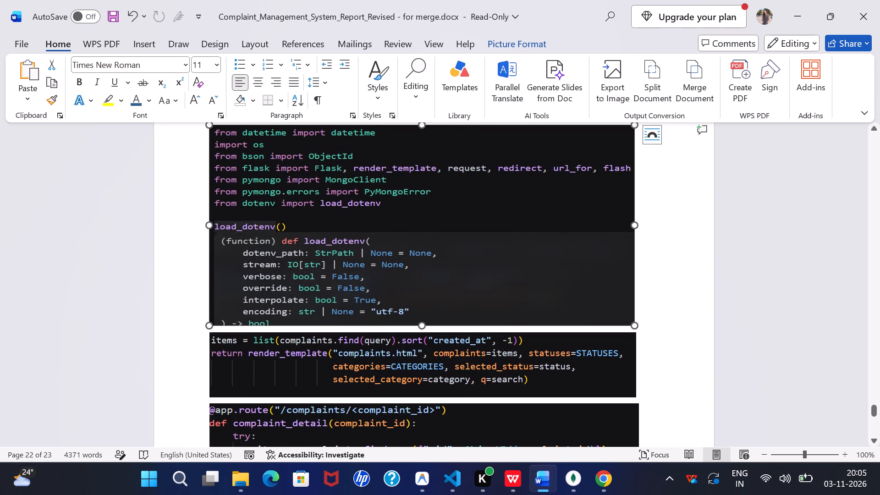
Stretch the delete_complaint code image taller, down to just above the page footer.
scroll(679, 353, down, 3)
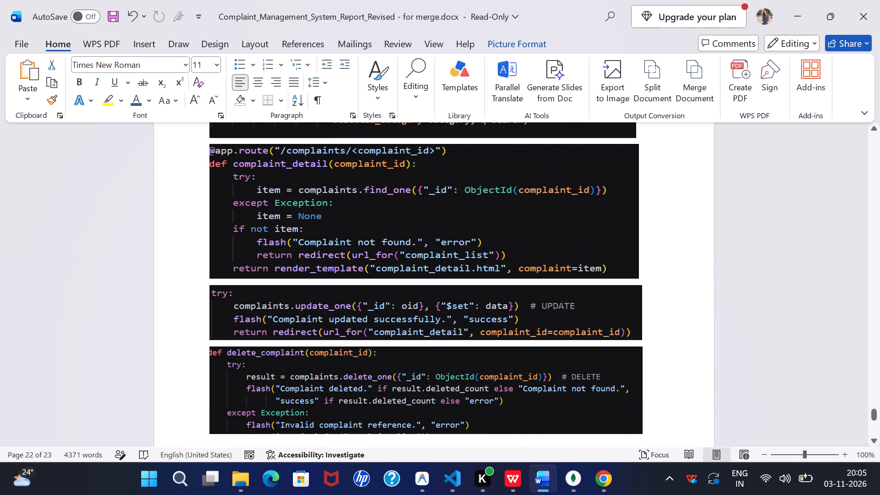
scroll(555, 380, down, 1)
click(500, 313)
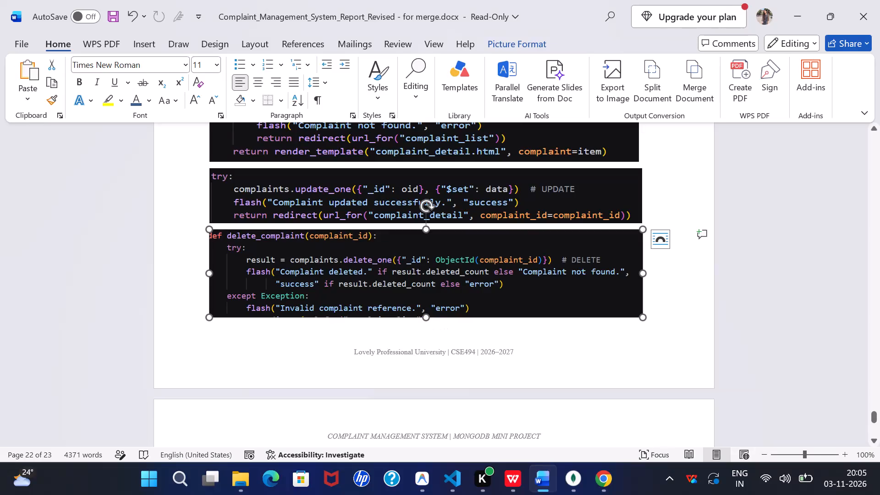
drag(423, 319, 423, 332)
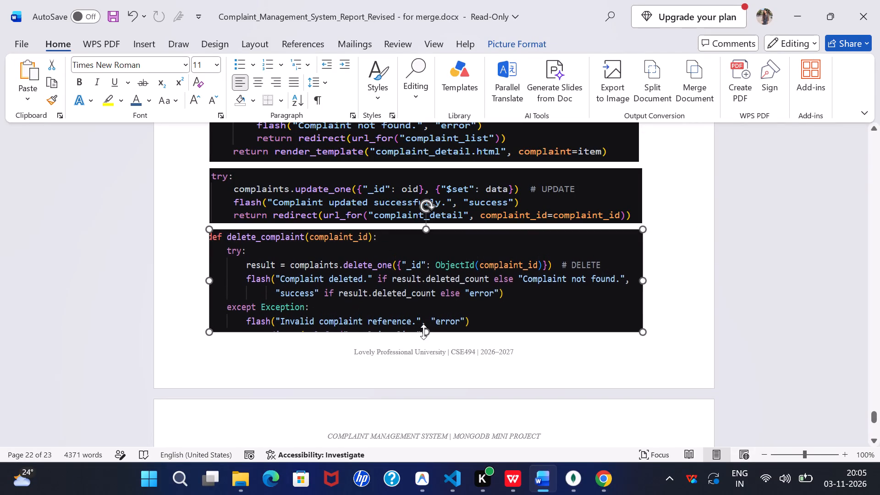
click(694, 324)
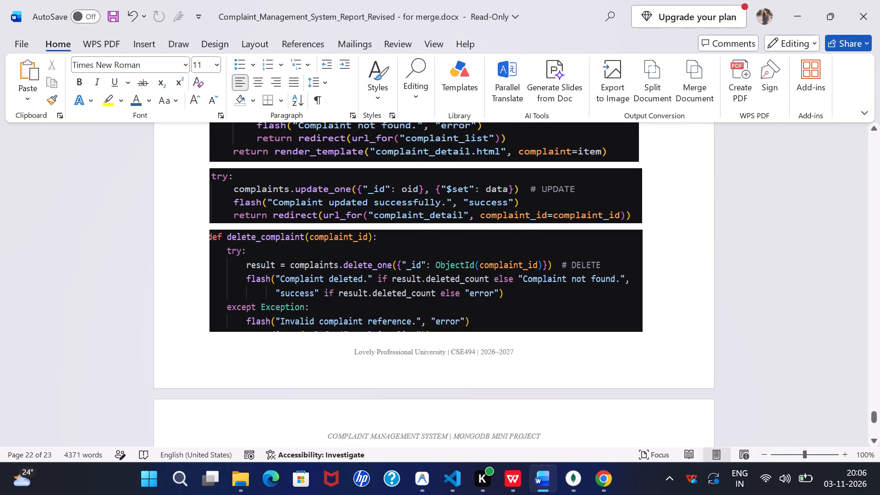
Widen the complaint_detail code image slightly to match the width of the update code image below it.
scroll(621, 268, up, 2)
click(604, 253)
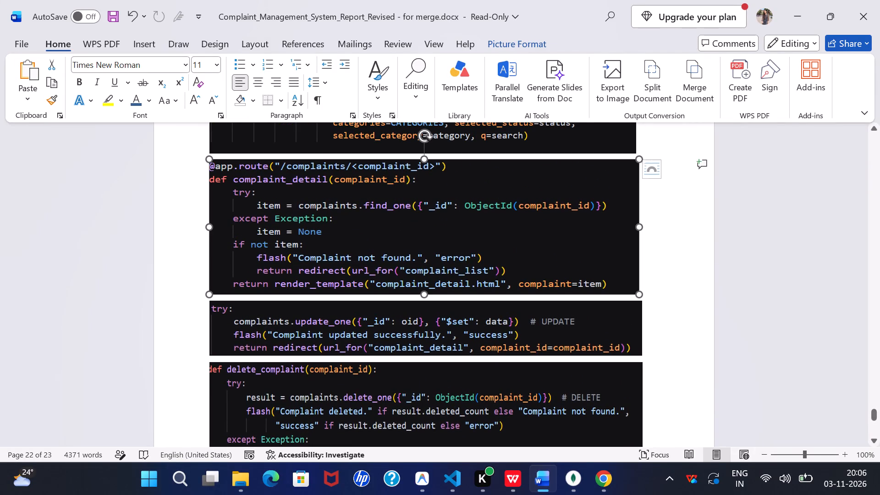
click(642, 230)
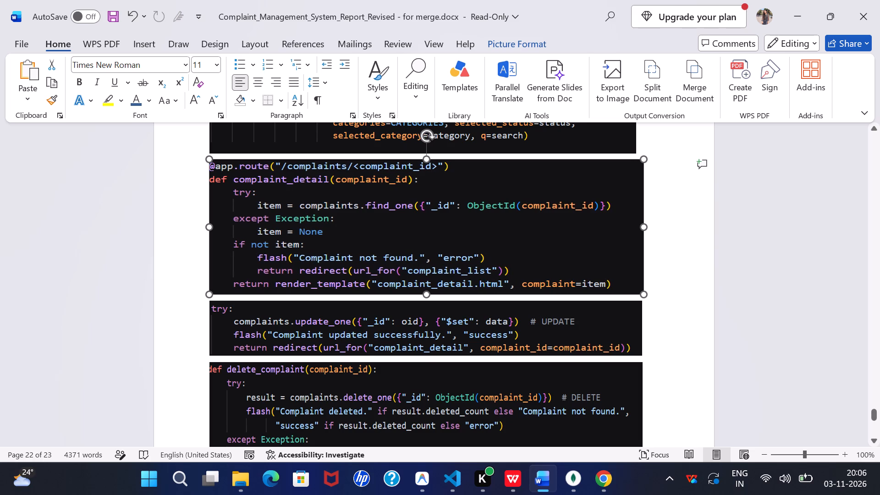
click(758, 284)
Widen the items query code image slightly to match the complaint_detail image's width.
scroll(758, 284, up, 1)
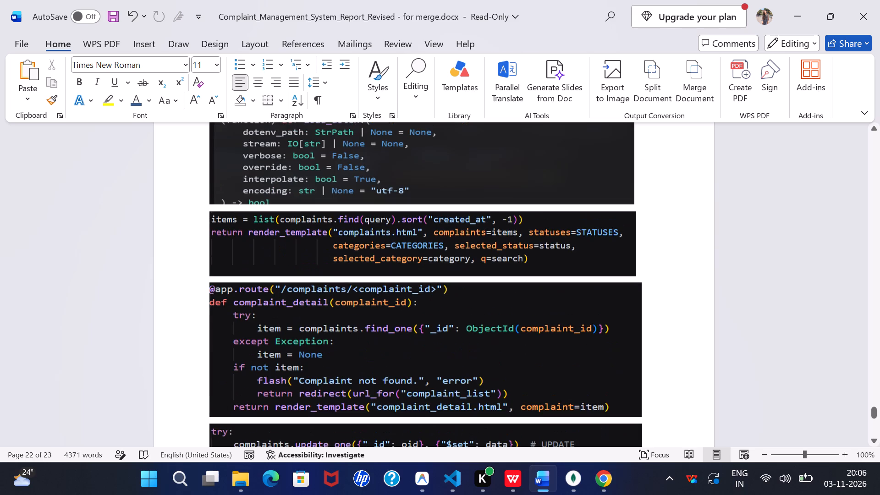
scroll(758, 284, up, 1)
click(624, 244)
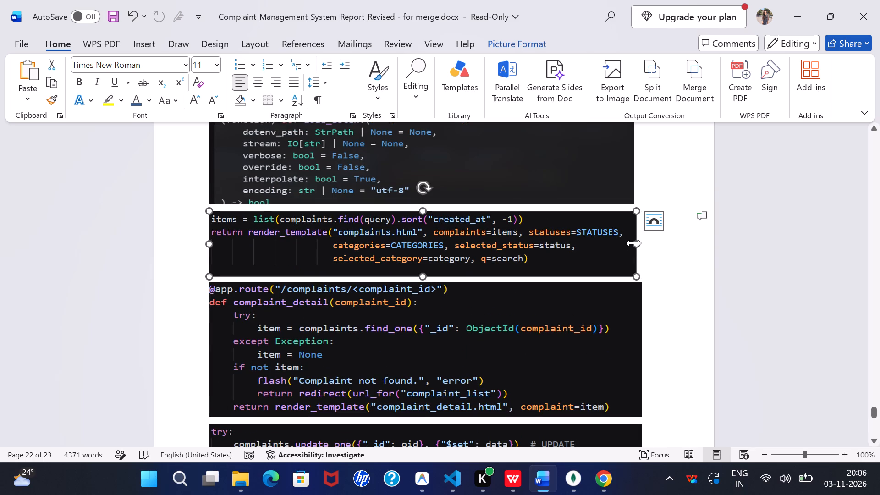
drag(634, 243, 641, 243)
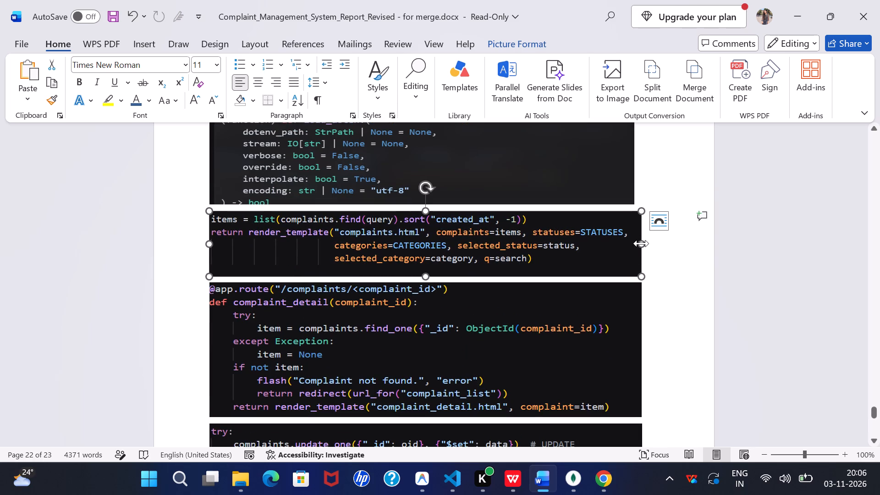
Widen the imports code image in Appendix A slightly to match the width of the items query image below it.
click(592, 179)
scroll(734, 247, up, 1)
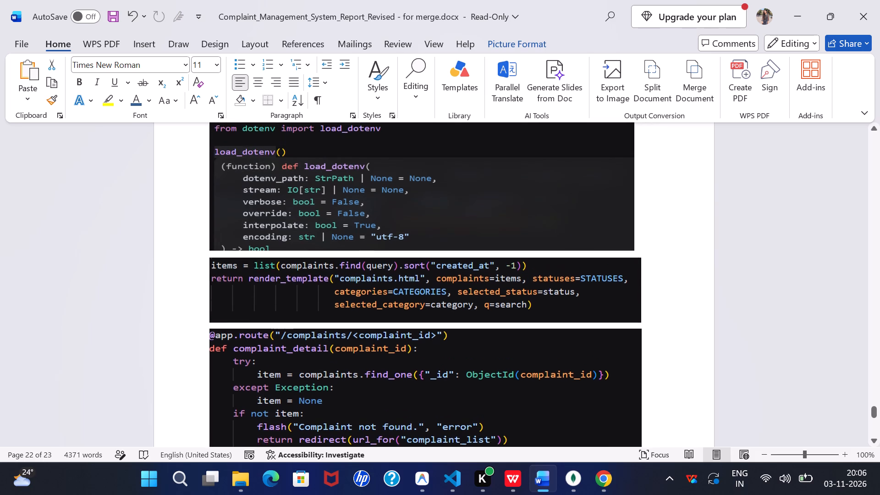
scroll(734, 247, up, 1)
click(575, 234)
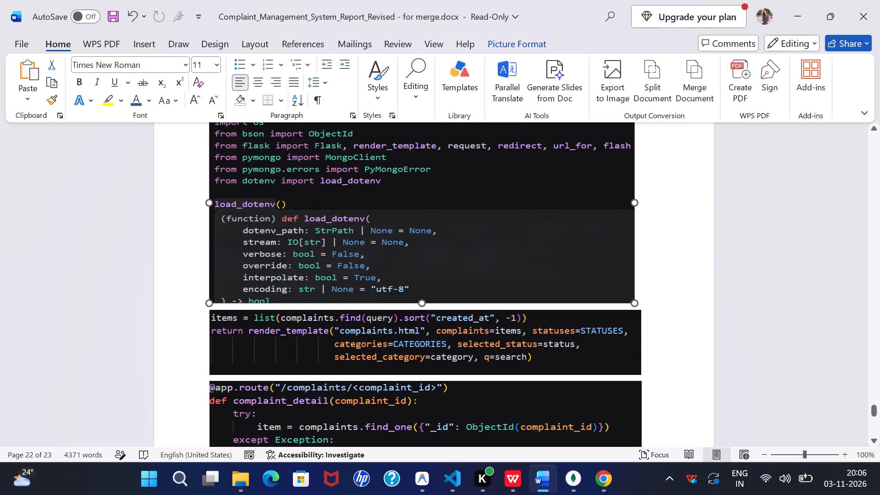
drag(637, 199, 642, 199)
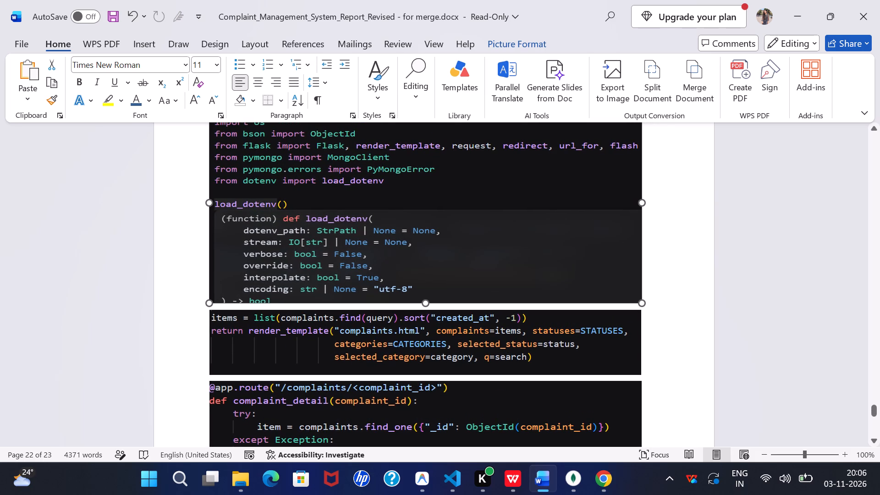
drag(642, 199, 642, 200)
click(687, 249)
Examine the Appendix A code images and the gap before the bullet list that follows them.
scroll(687, 249, down, 2)
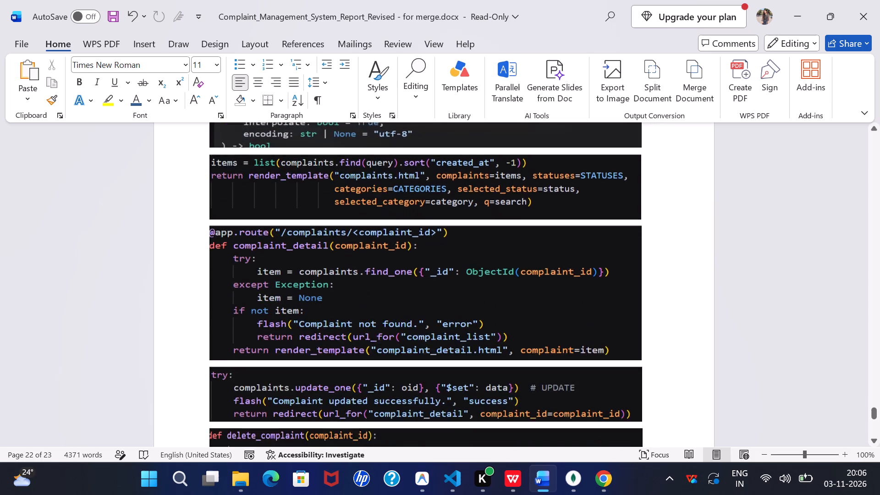
scroll(687, 249, down, 3)
scroll(613, 256, up, 2)
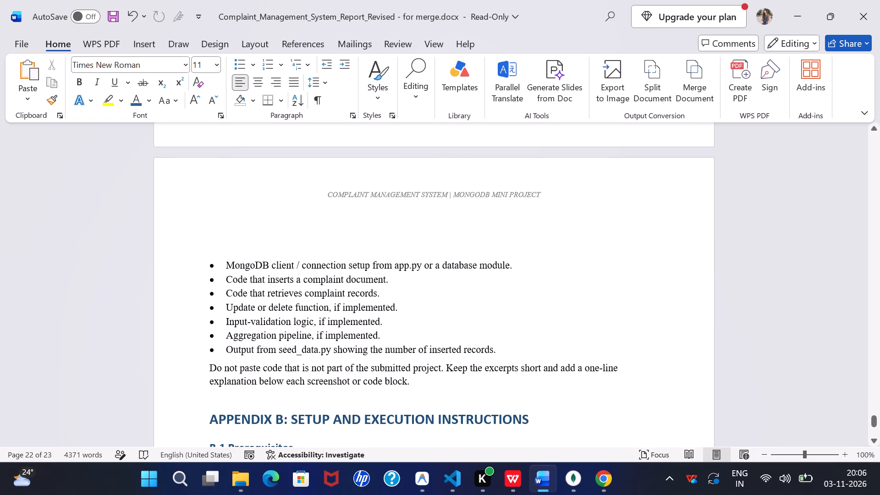
click(225, 246)
scroll(225, 246, up, 2)
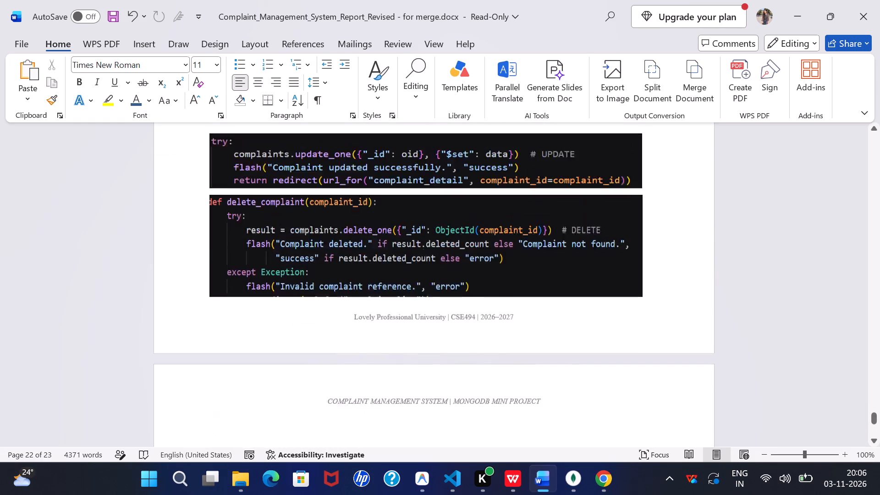
scroll(225, 246, up, 3)
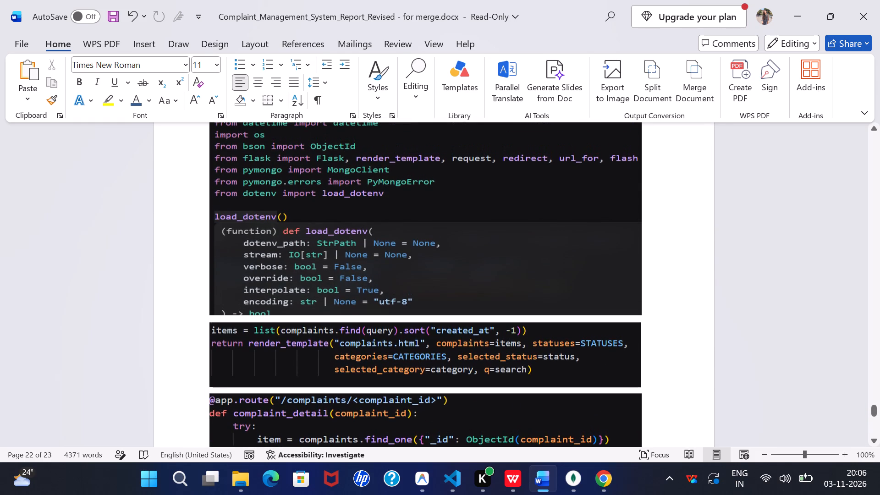
Delete the imports code image containing the load_dotenv tooltip from Appendix A.
click(420, 258)
key(Delete)
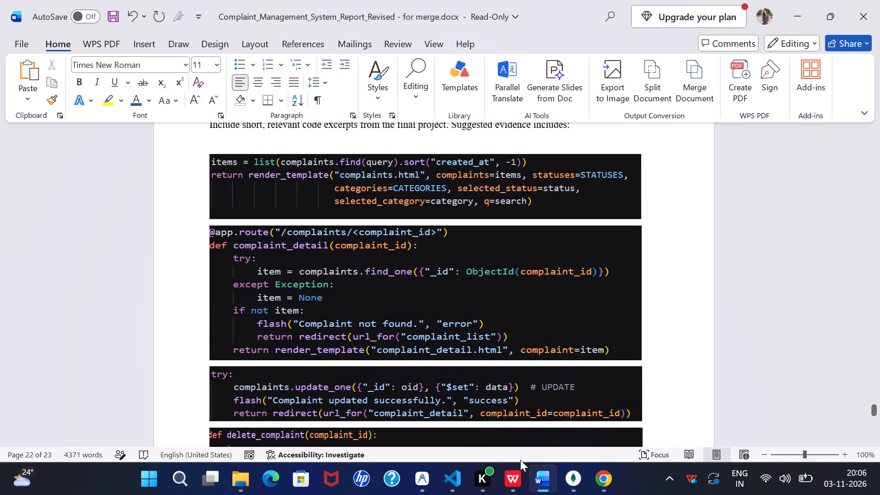
Switch to Visual Studio Code and capture the import statements at the top of app.py as a screen snip.
click(512, 483)
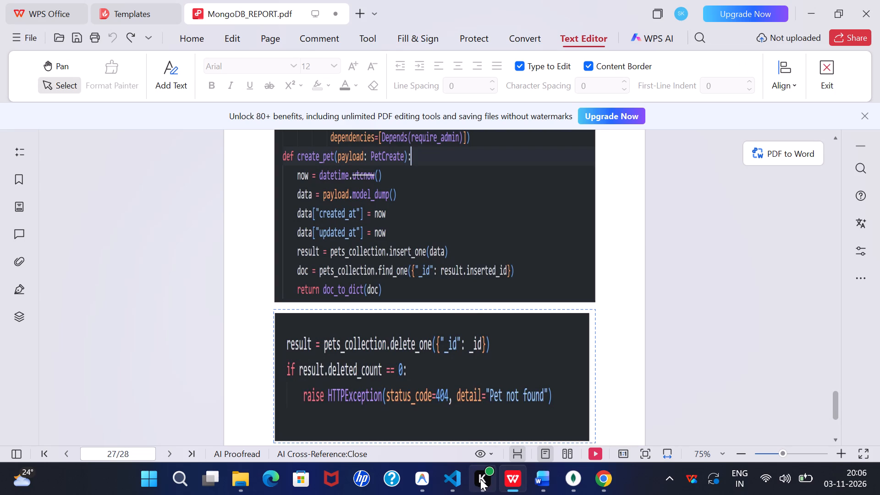
click(462, 482)
scroll(397, 257, up, 1)
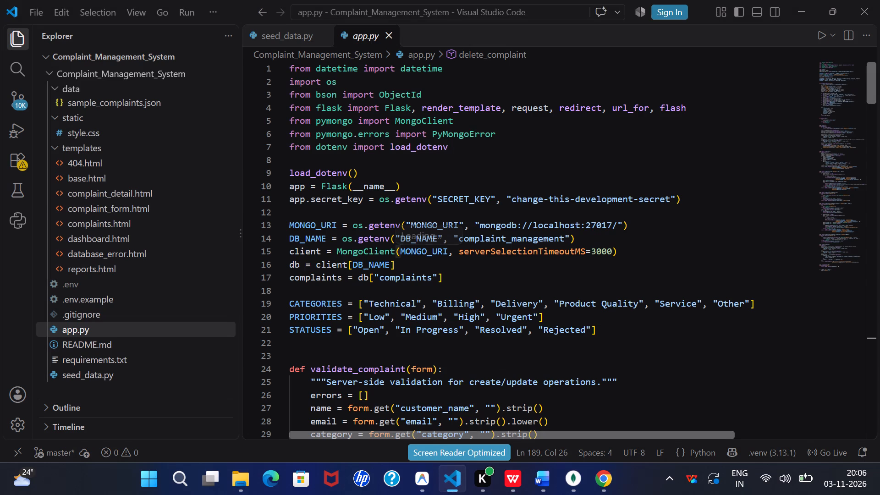
key(Print)
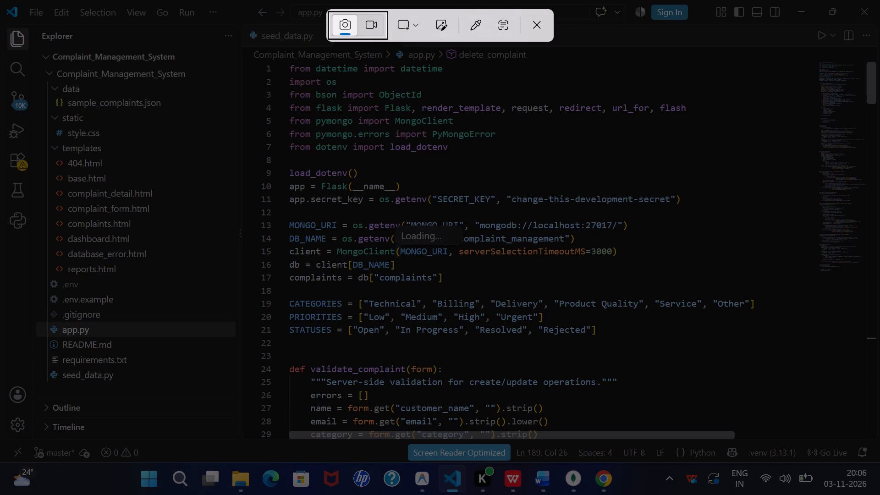
drag(286, 63, 657, 162)
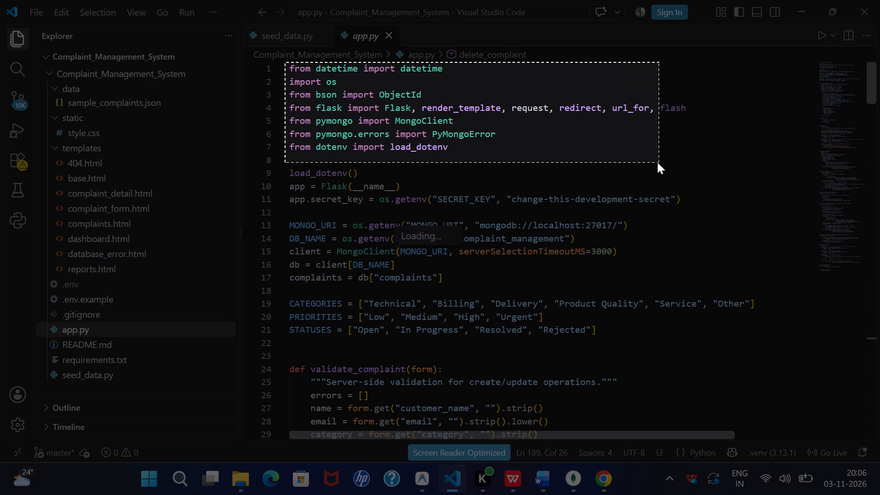
drag(657, 162, 694, 146)
key(ctrl+c)
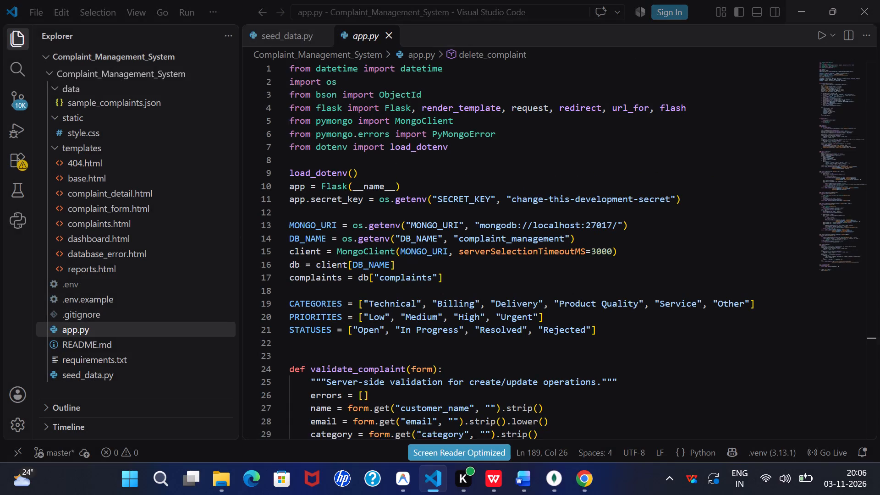
Switch back to Word and paste the imports capture above the items query image in Appendix A.
click(606, 477)
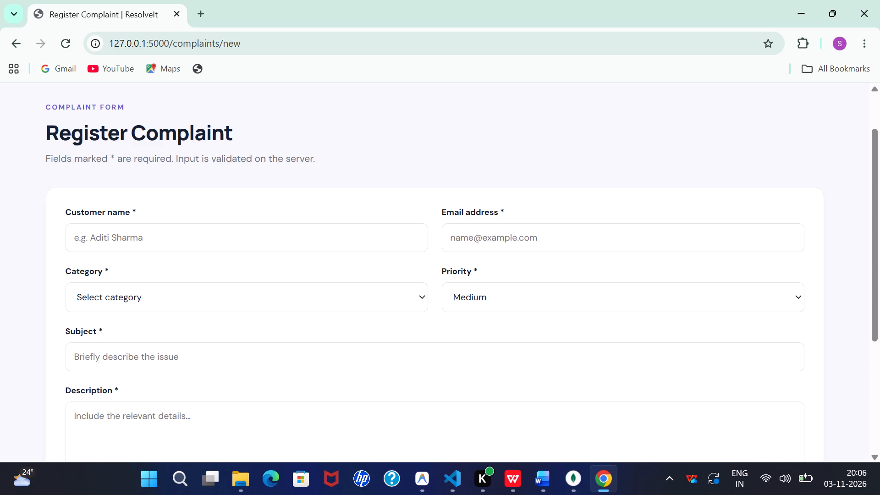
click(568, 478)
click(535, 484)
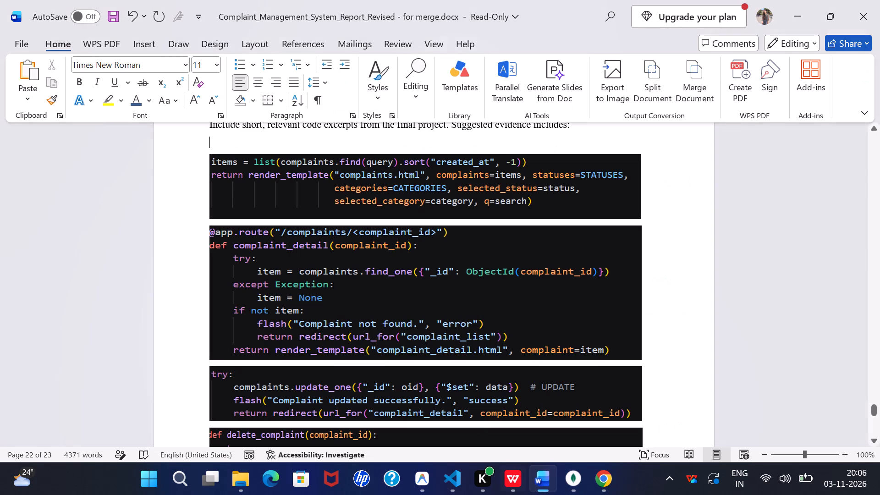
key(ctrl+v)
Widen the pasted imports image to match the width of the items query image below it.
click(415, 185)
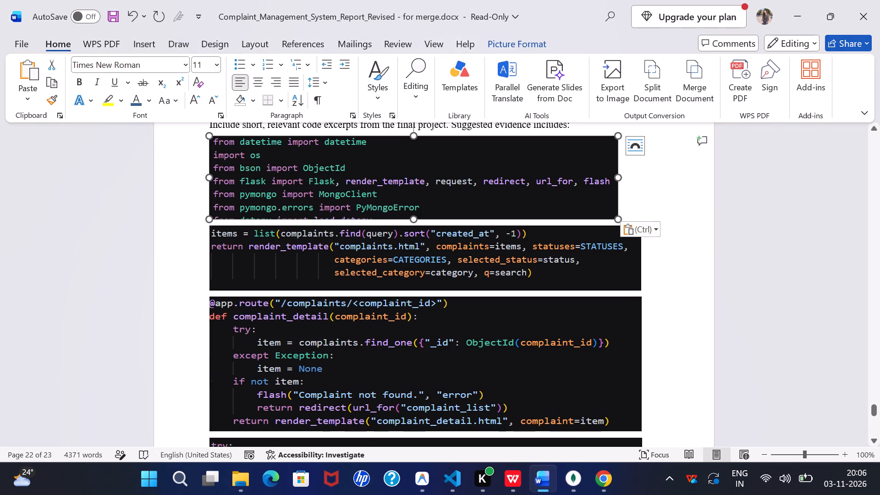
drag(619, 179, 640, 176)
click(666, 308)
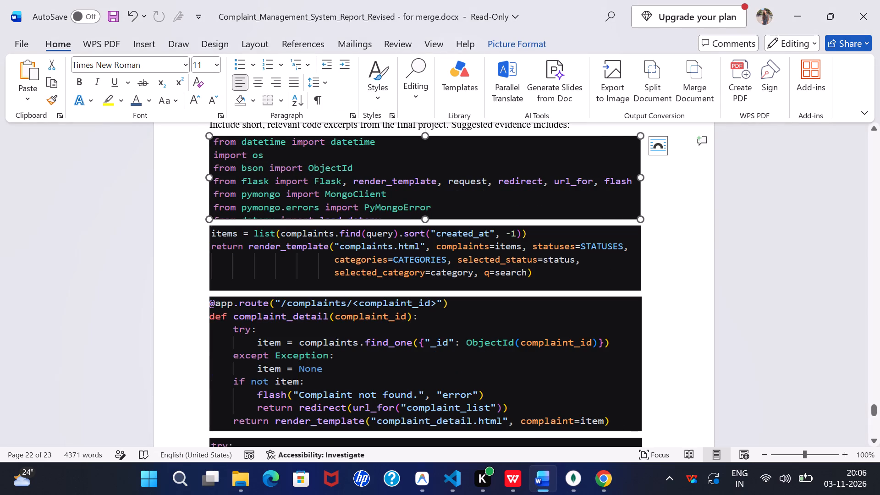
Reduce the height of the complaint_detail code image, keeping its width.
click(422, 376)
drag(426, 433, 431, 407)
Remove the blank lines between the delete_complaint code image and the bullet list below it.
scroll(676, 377, down, 1)
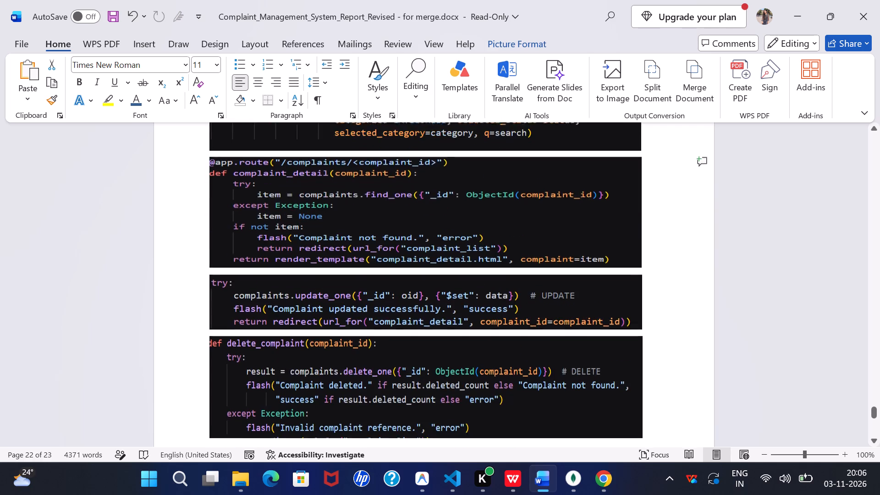
scroll(676, 377, down, 3)
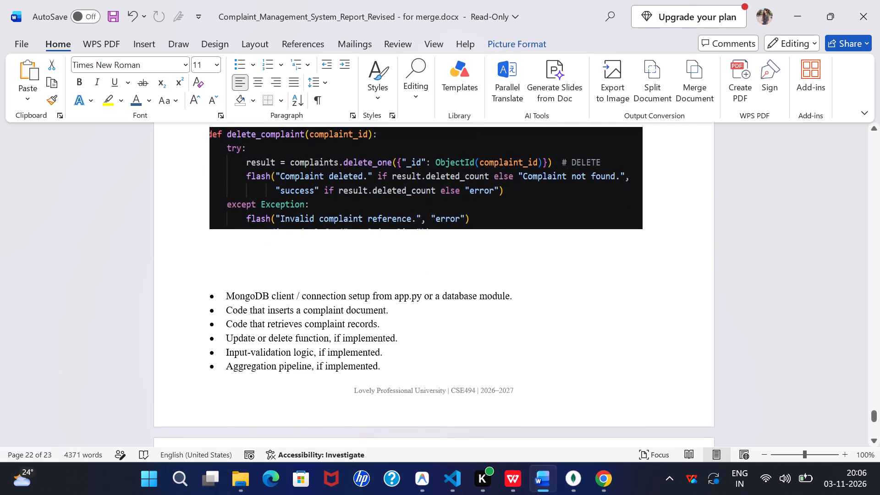
click(249, 275)
key(BackSpace)
key(BackSpace)
key(BackSpace)
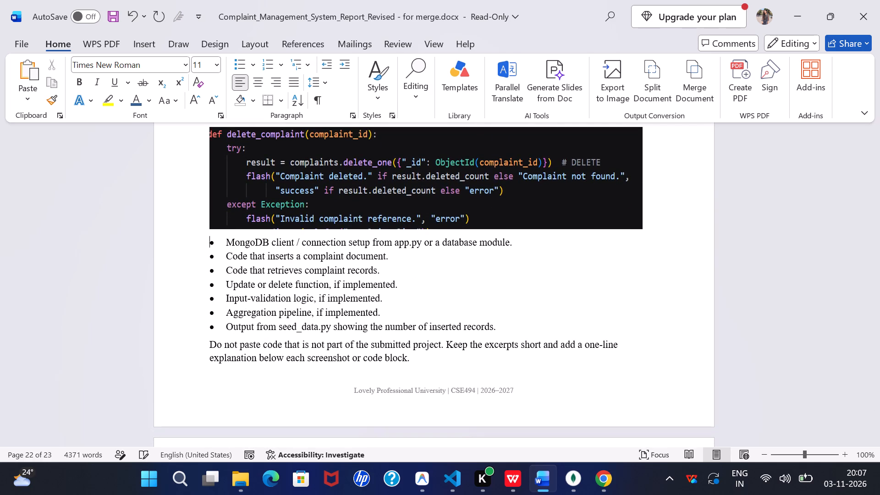
Review the layout of Appendix B, the References section and Chapter 8.
scroll(249, 275, down, 4)
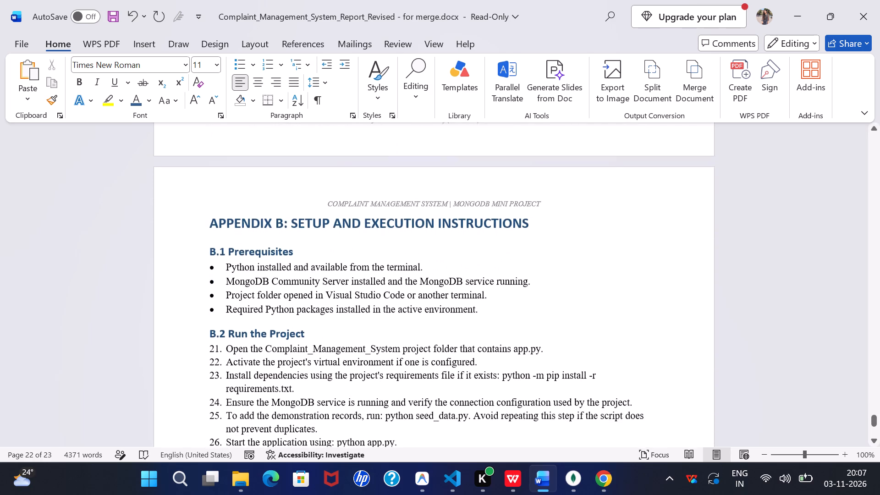
scroll(243, 310, down, 1)
scroll(339, 335, down, 3)
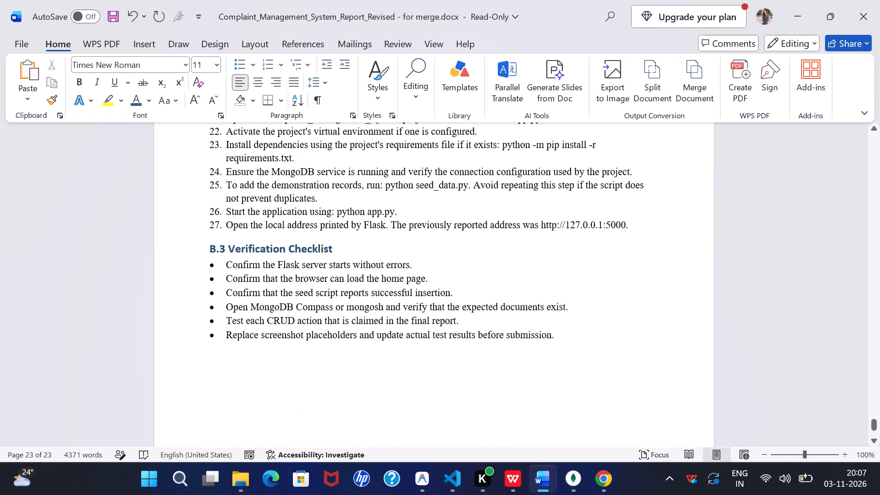
scroll(339, 335, down, 2)
scroll(339, 335, up, 7)
scroll(339, 335, down, 1)
scroll(339, 335, up, 5)
scroll(339, 335, down, 2)
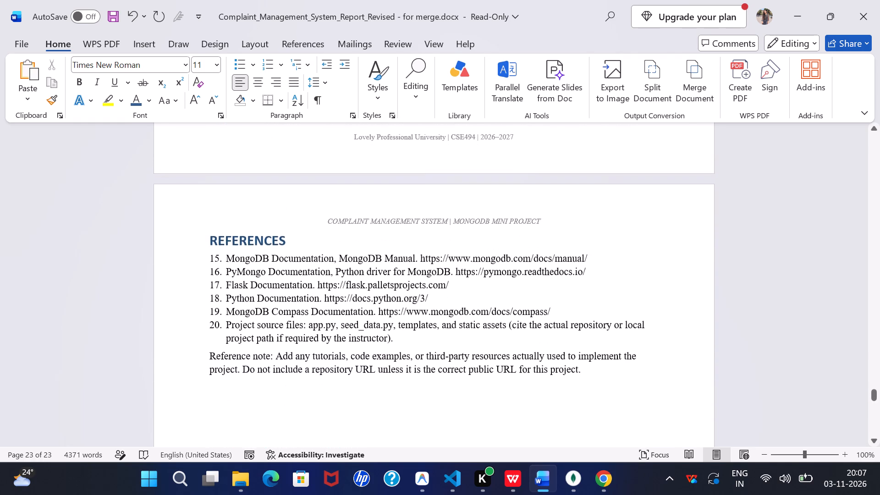
scroll(339, 335, down, 1)
scroll(339, 335, up, 5)
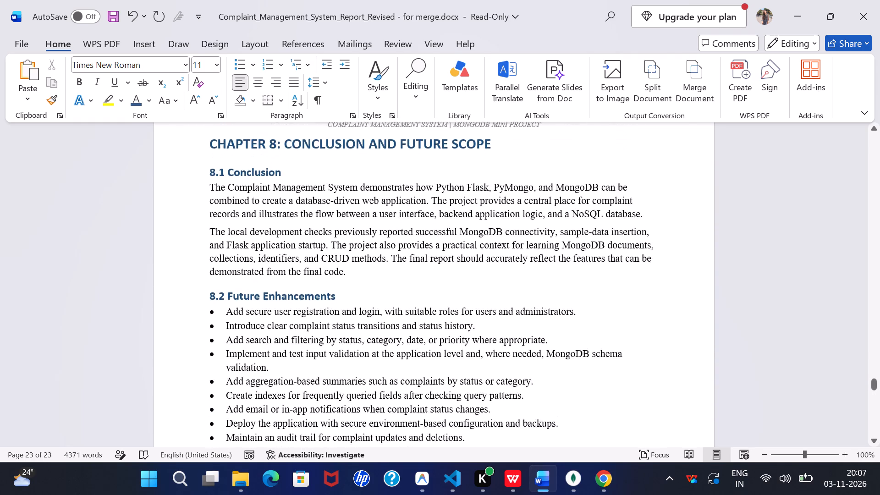
scroll(339, 335, down, 3)
scroll(339, 335, up, 1)
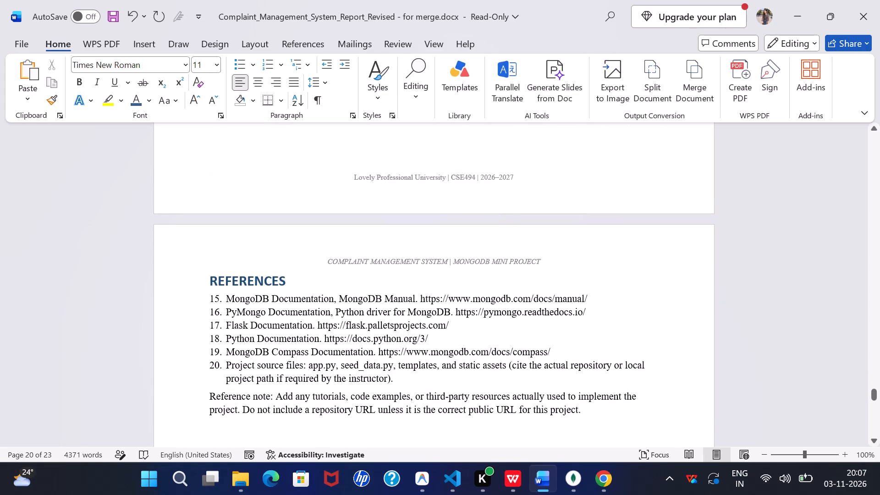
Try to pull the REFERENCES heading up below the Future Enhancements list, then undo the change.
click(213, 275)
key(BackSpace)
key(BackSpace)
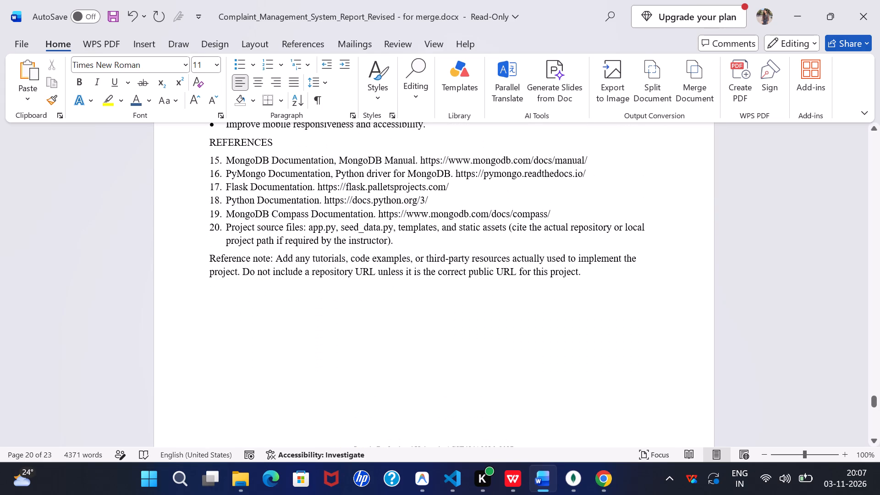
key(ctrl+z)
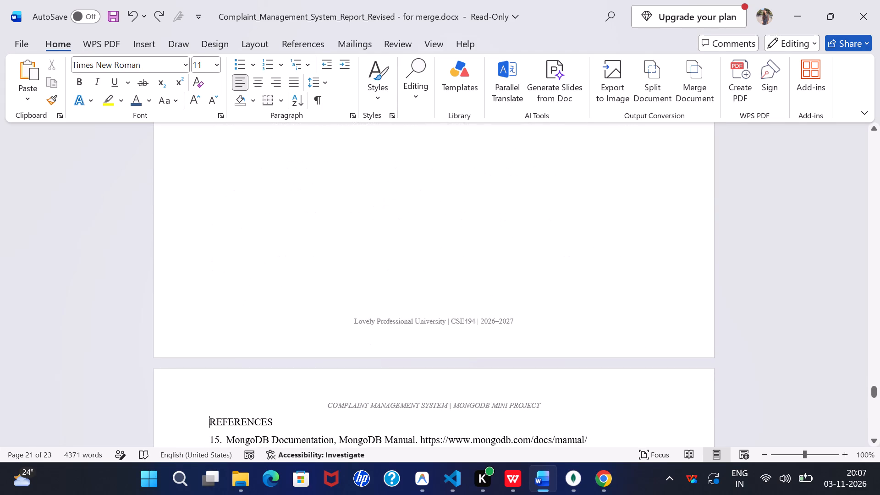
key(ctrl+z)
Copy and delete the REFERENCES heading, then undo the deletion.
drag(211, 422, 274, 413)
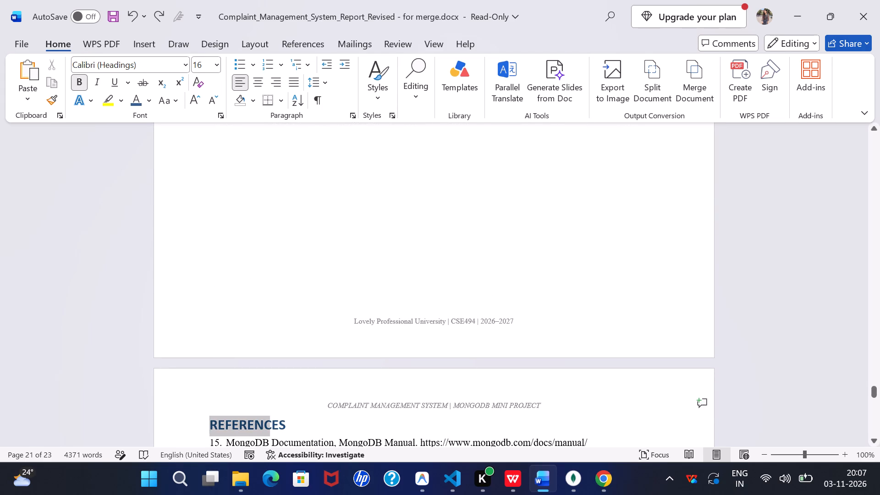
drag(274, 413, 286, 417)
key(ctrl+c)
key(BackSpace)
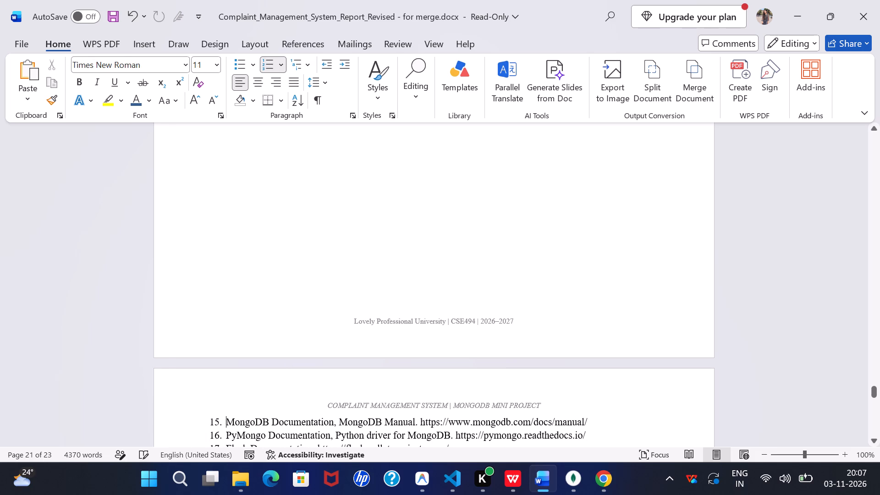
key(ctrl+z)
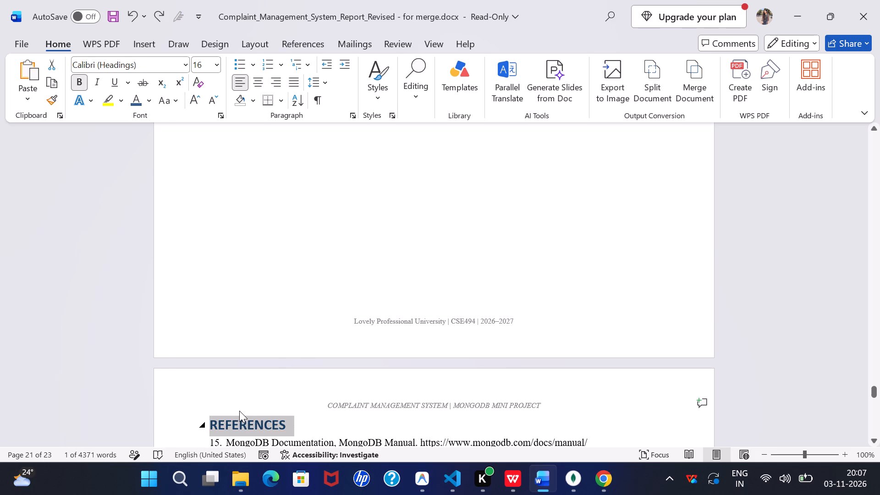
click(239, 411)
Examine the page gap between the Future Enhancements list and REFERENCES, and the numbering of the reference list.
scroll(239, 411, down, 2)
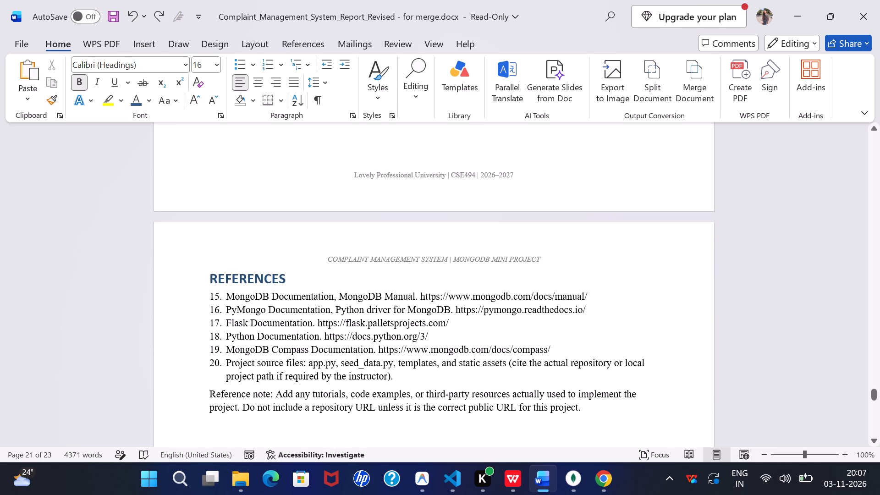
scroll(239, 411, up, 3)
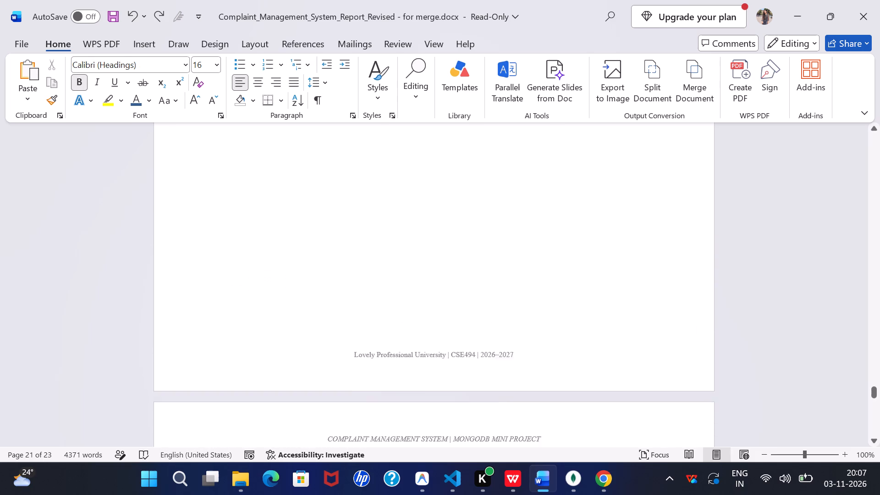
scroll(239, 411, up, 2)
scroll(239, 411, down, 4)
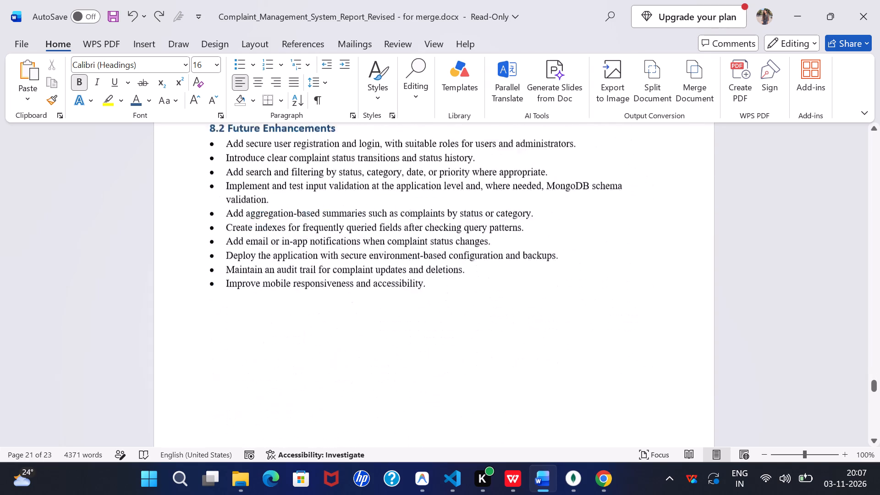
scroll(239, 411, down, 2)
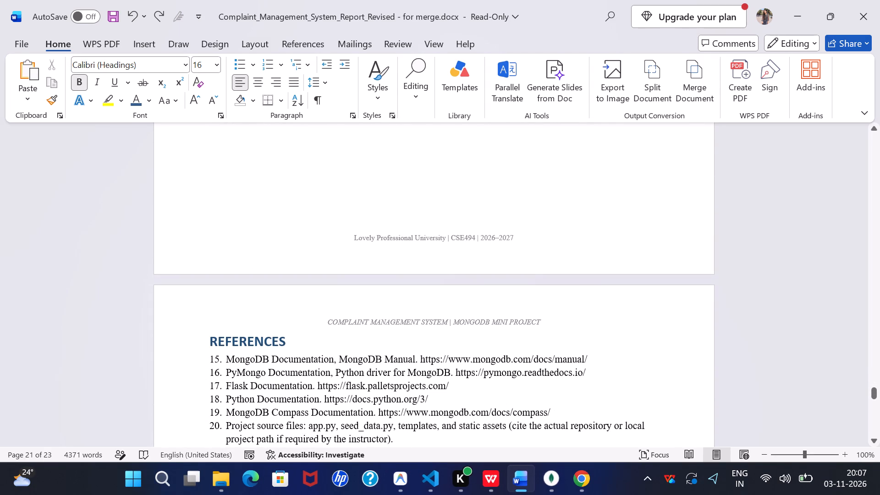
click(220, 425)
click(220, 425)
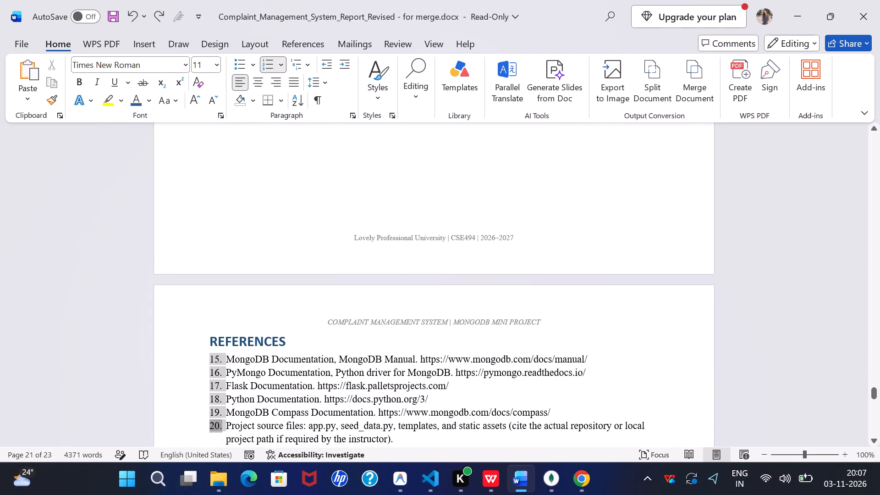
click(172, 453)
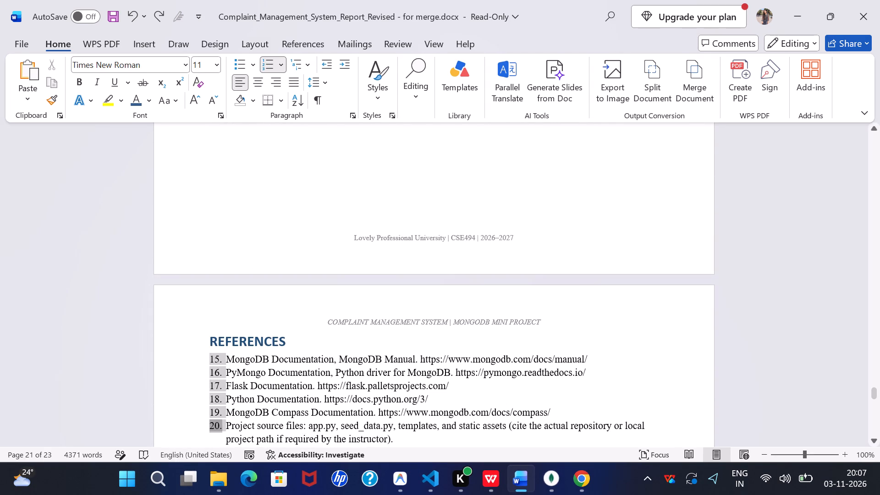
click(177, 385)
click(215, 400)
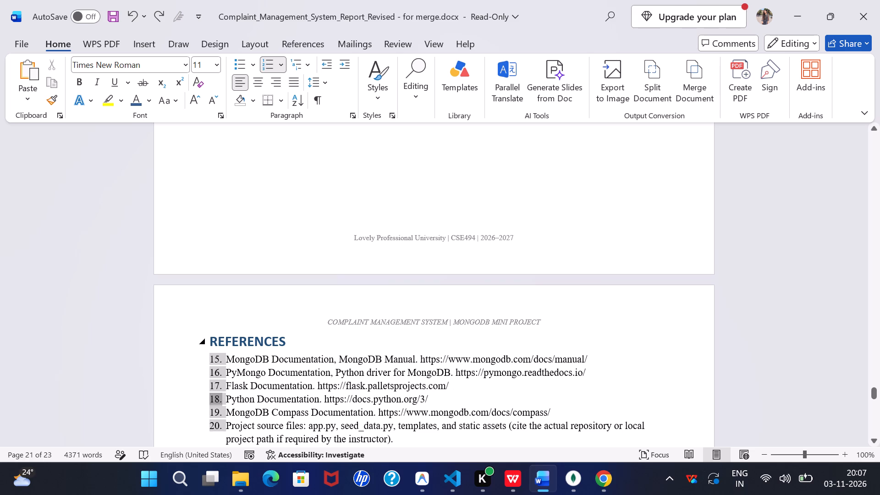
Remove the page break before REFERENCES so that the section follows directly below the Future Enhancements list.
click(241, 327)
scroll(241, 327, up, 1)
click(233, 322)
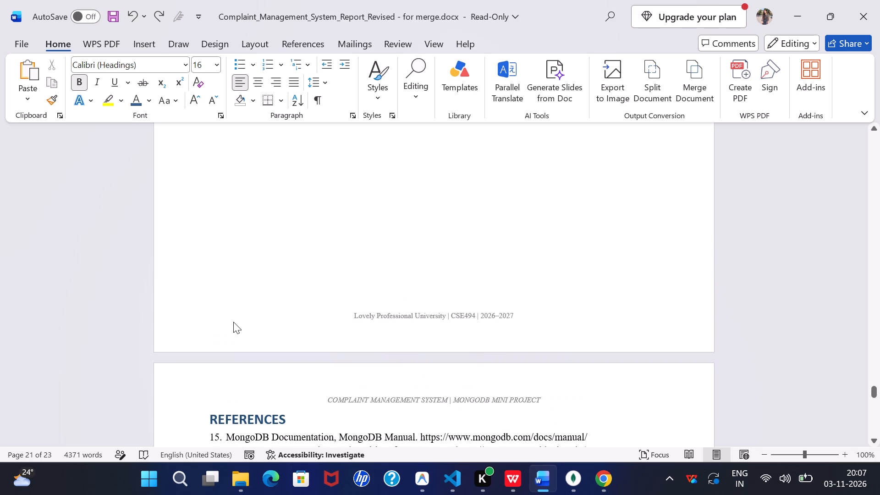
click(235, 268)
key(backslash)
key(BackSpace)
key(BackSpace)
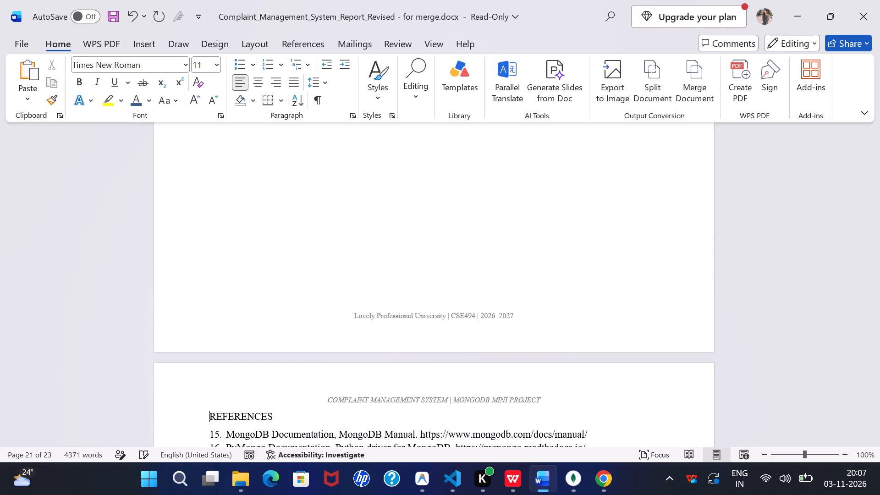
key(BackSpace)
scroll(235, 268, up, 1)
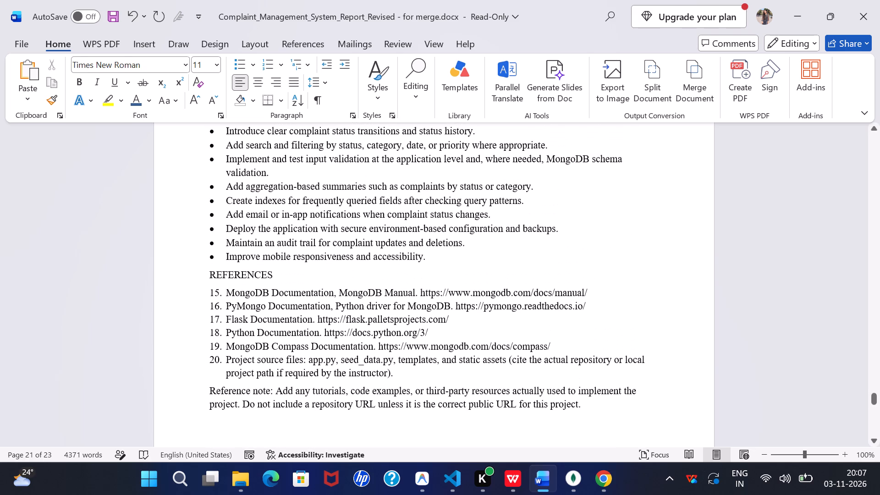
Replace the plain-text REFERENCES line above the reference list with the copied, formatted REFERENCES heading.
scroll(235, 268, up, 1)
drag(274, 275, 197, 274)
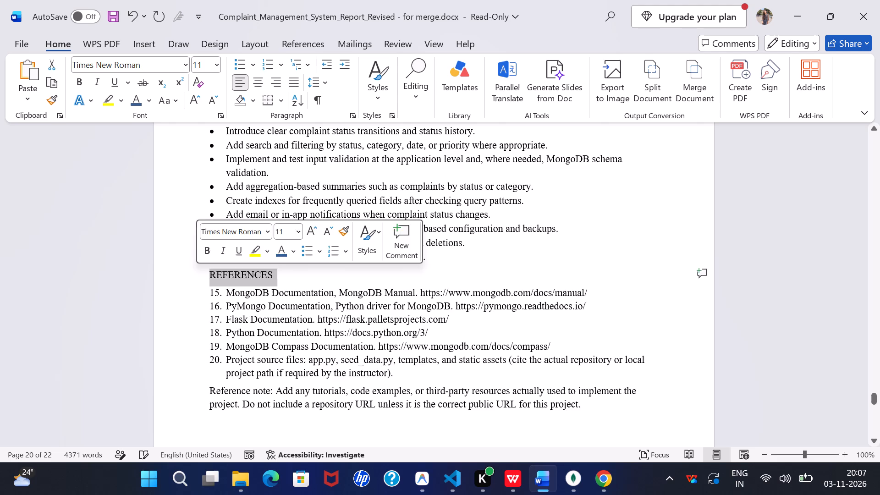
key(BackSpace)
key(ctrl+v)
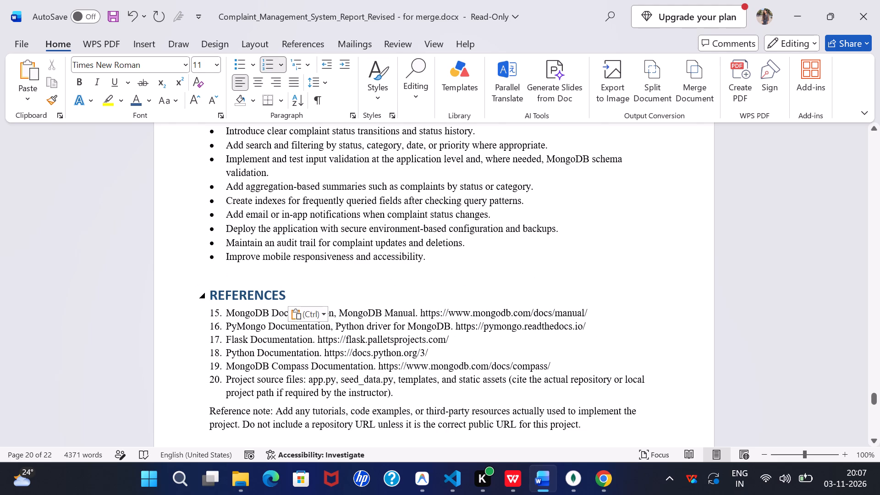
Add an unbulleted blank line after the last Future Enhancements bullet, above the REFERENCES heading.
click(433, 264)
key(Return)
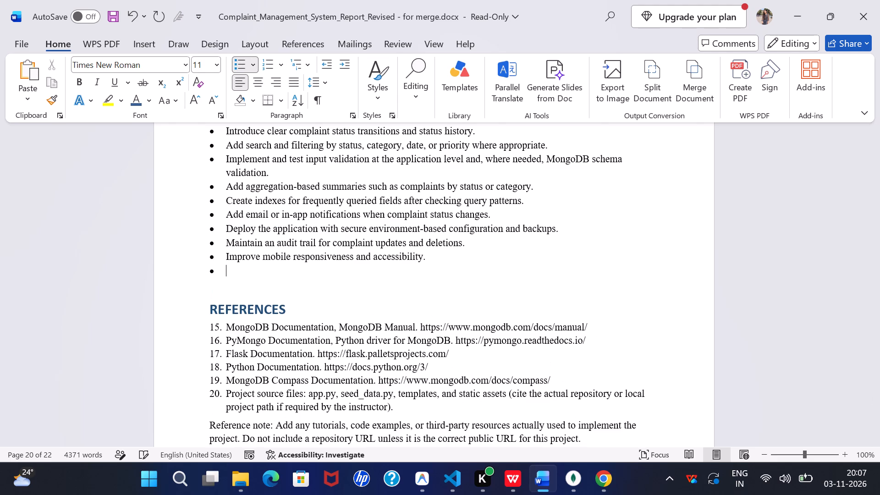
key(BackSpace)
Review the page layout of the appendices, Chapter 8 and the end of Chapter 7.
scroll(491, 308, down, 9)
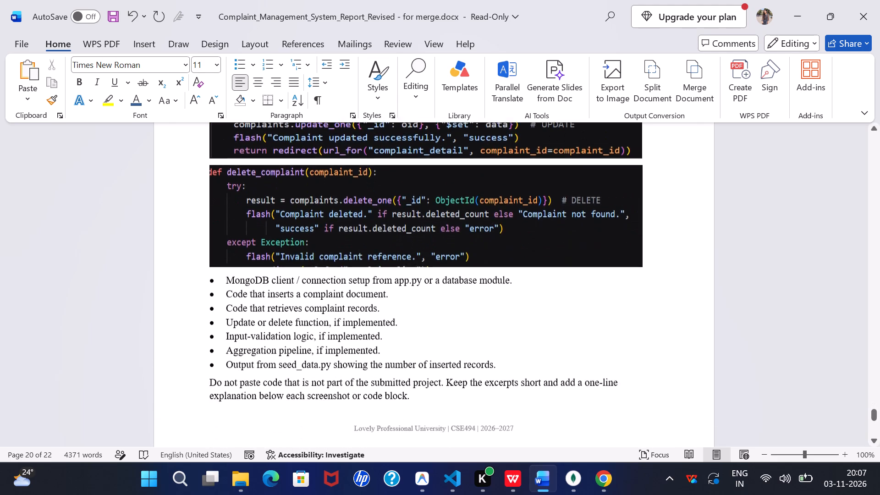
scroll(491, 308, down, 7)
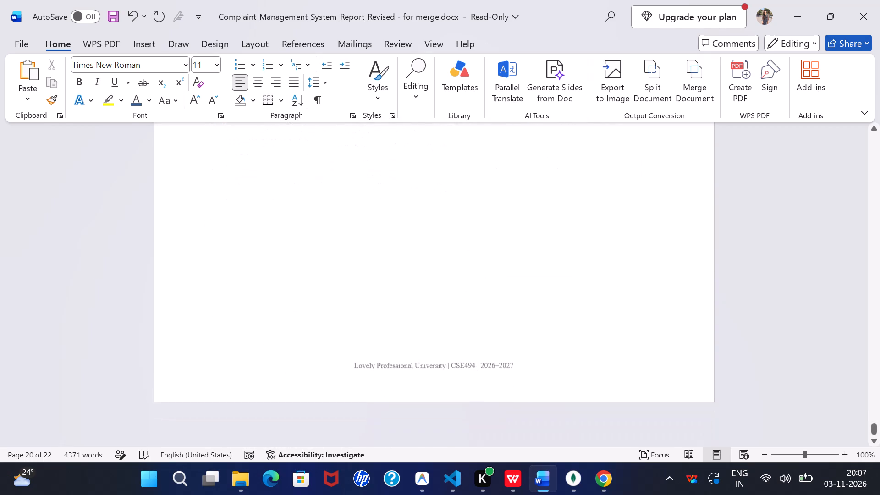
scroll(491, 308, down, 1)
scroll(491, 308, up, 12)
scroll(491, 308, down, 1)
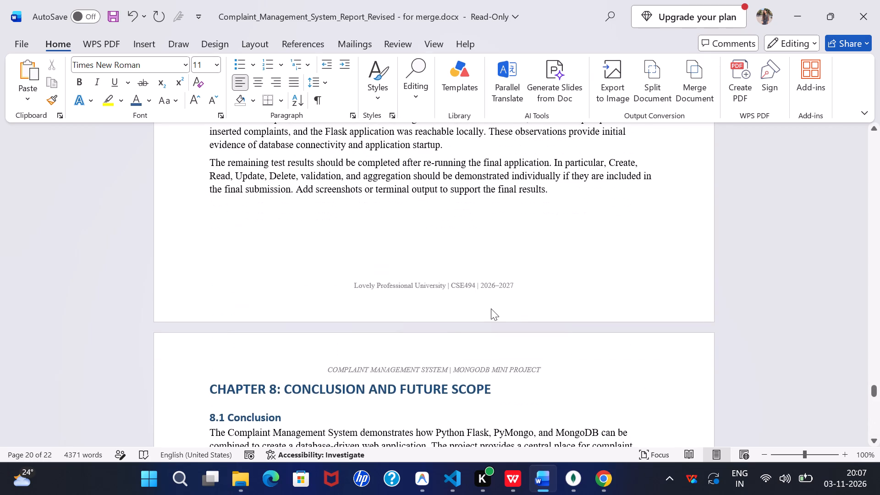
scroll(491, 308, up, 3)
scroll(491, 308, down, 1)
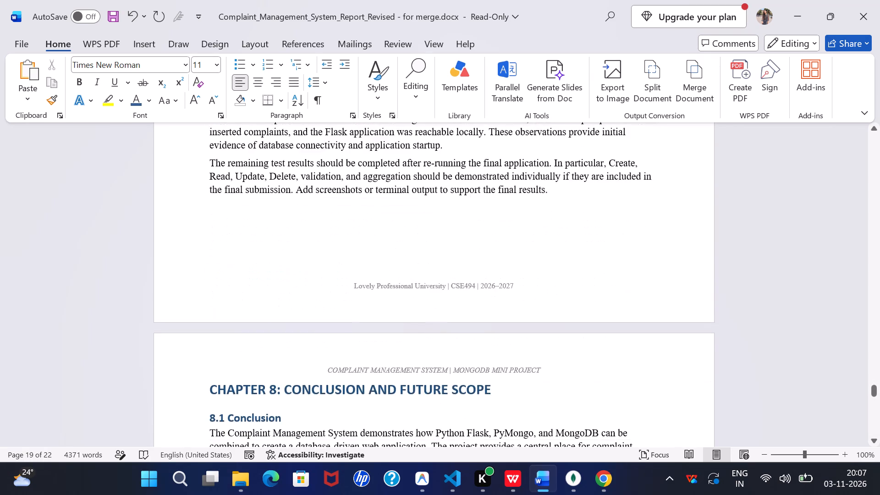
scroll(491, 308, down, 1)
scroll(491, 308, up, 3)
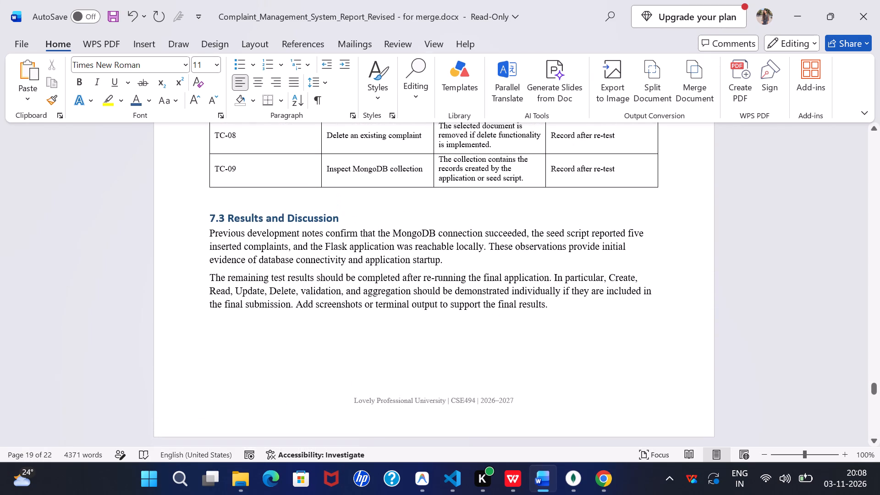
Insert an extra blank line between the test cases table and the 7.3 Results and Discussion heading.
click(346, 211)
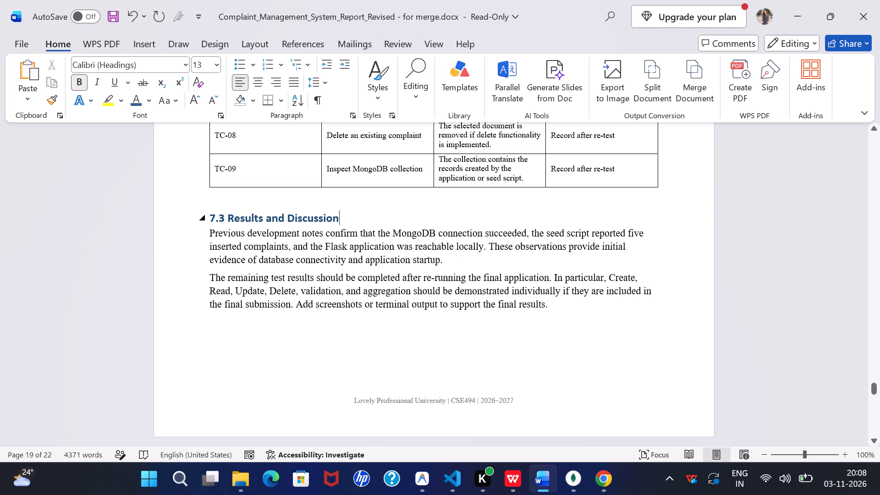
click(256, 211)
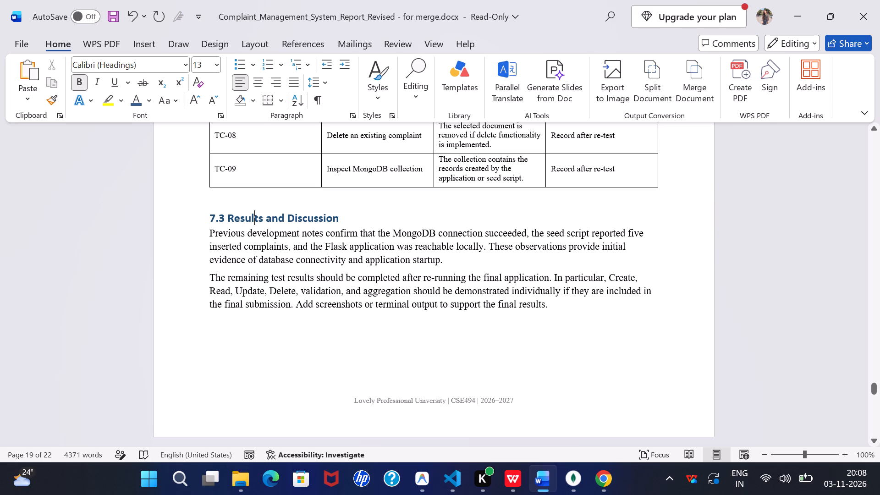
click(222, 204)
key(Return)
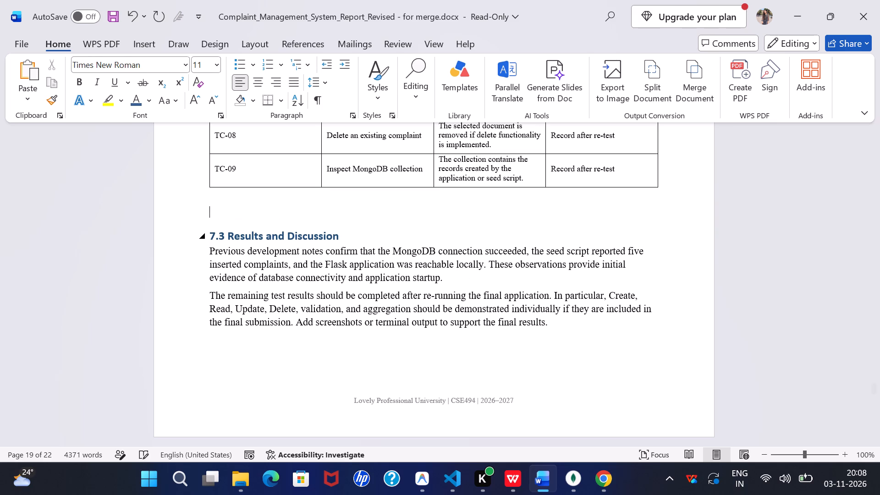
Insert a blank line between the MONGO_URI settings code image and the MongoDB complaints collection screenshot below it.
scroll(225, 224, up, 3)
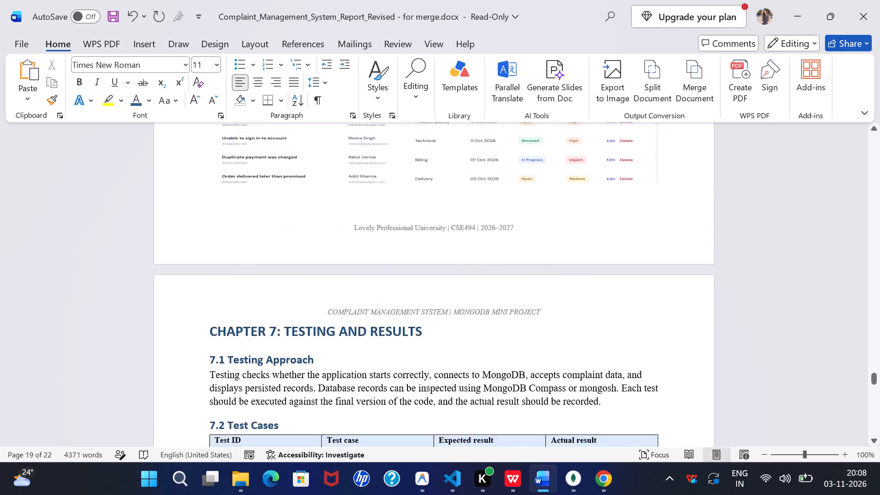
scroll(225, 224, up, 2)
scroll(225, 224, down, 1)
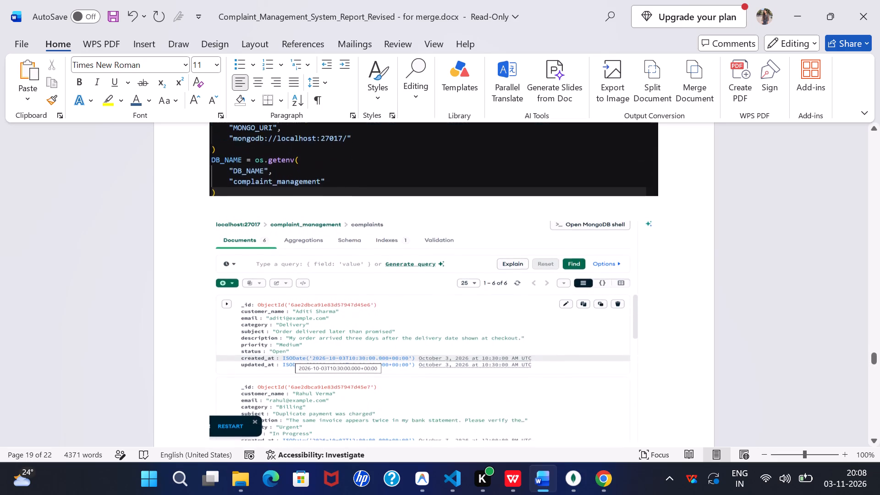
scroll(225, 224, down, 1)
scroll(657, 174, up, 1)
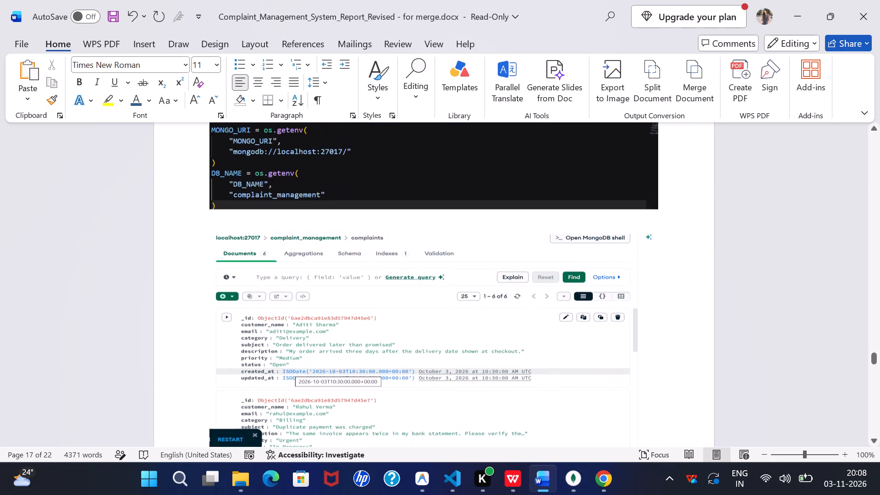
click(671, 208)
key(Return)
Review the layout of the report from Chapter 6 back through Chapter 5 to the opening pages.
scroll(671, 208, up, 1)
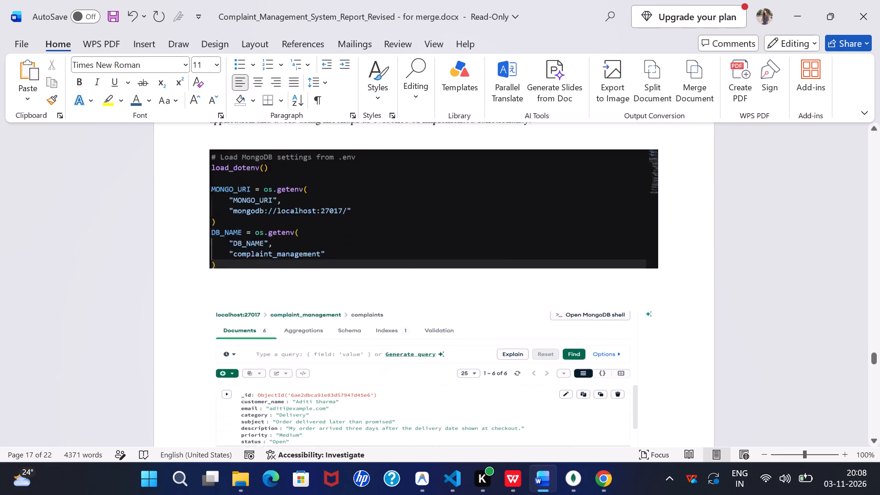
scroll(671, 208, up, 5)
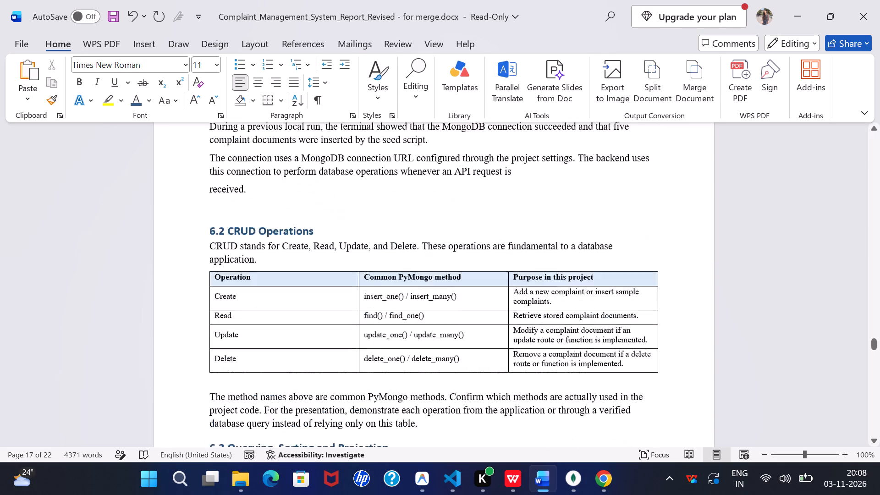
scroll(671, 208, up, 3)
scroll(671, 208, down, 1)
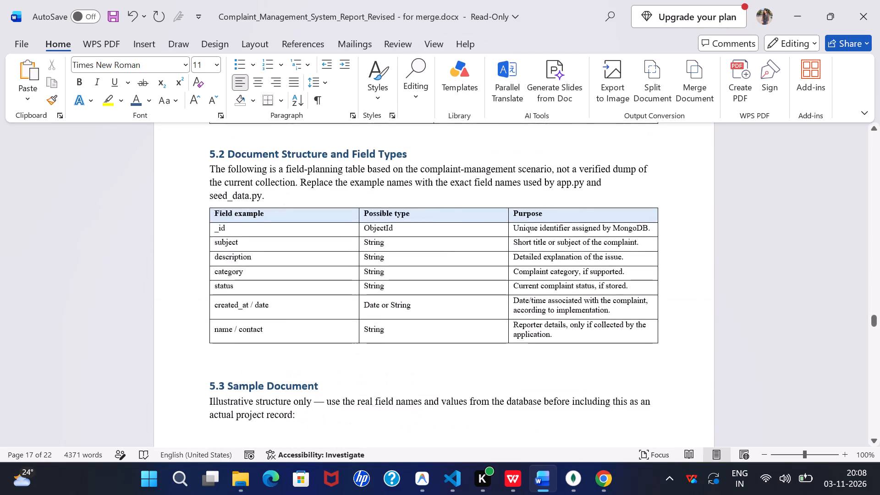
scroll(671, 208, up, 7)
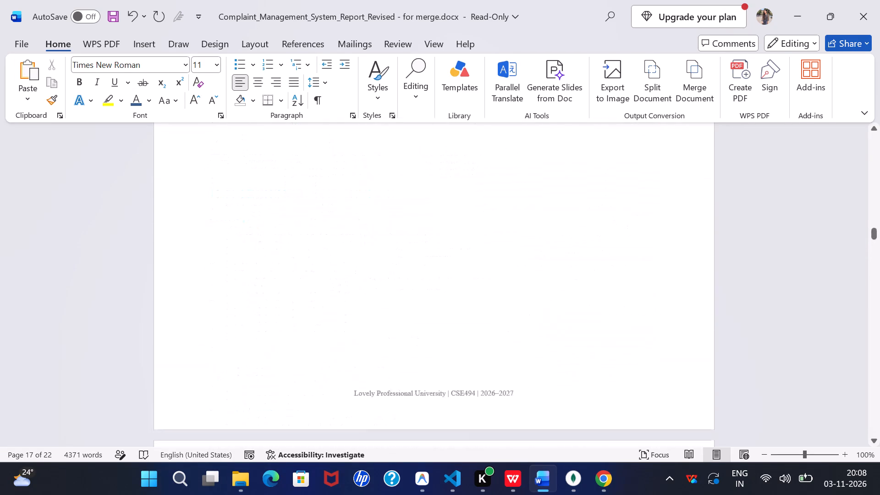
scroll(671, 208, up, 9)
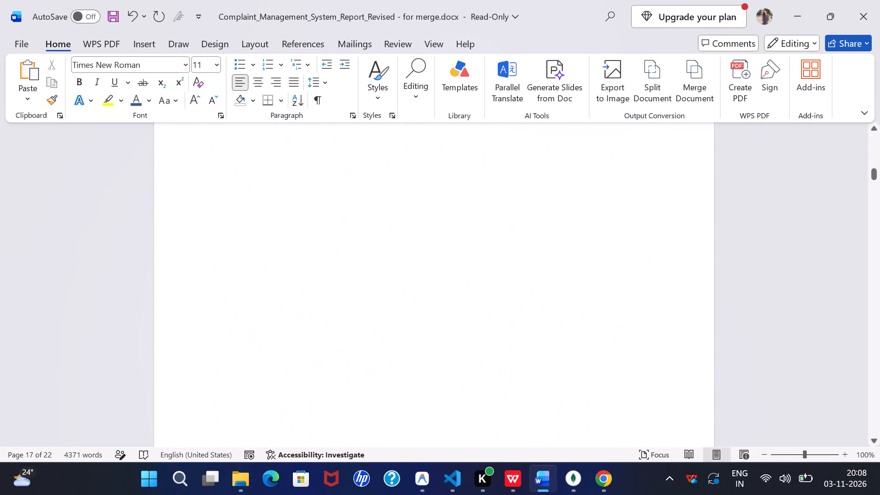
scroll(671, 208, up, 11)
Review the front matter from the Certificate and Acknowledgement pages through the end of the Contents table.
scroll(671, 208, down, 10)
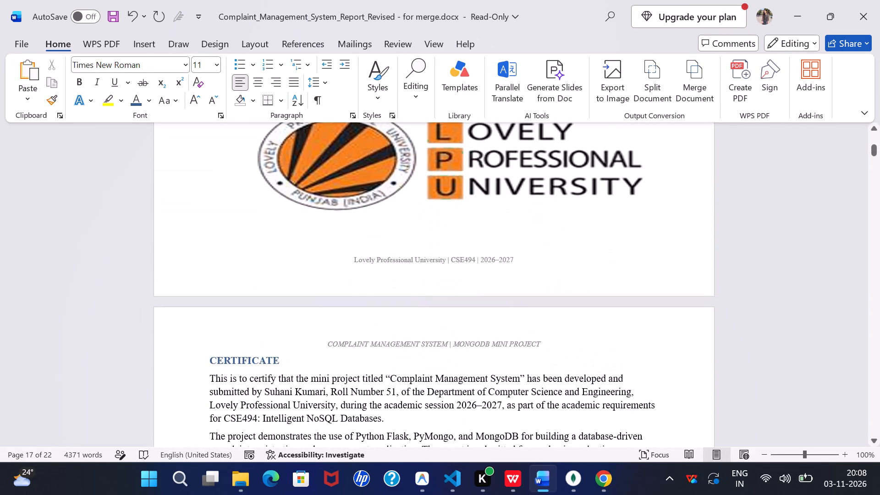
scroll(671, 208, down, 7)
scroll(671, 208, up, 1)
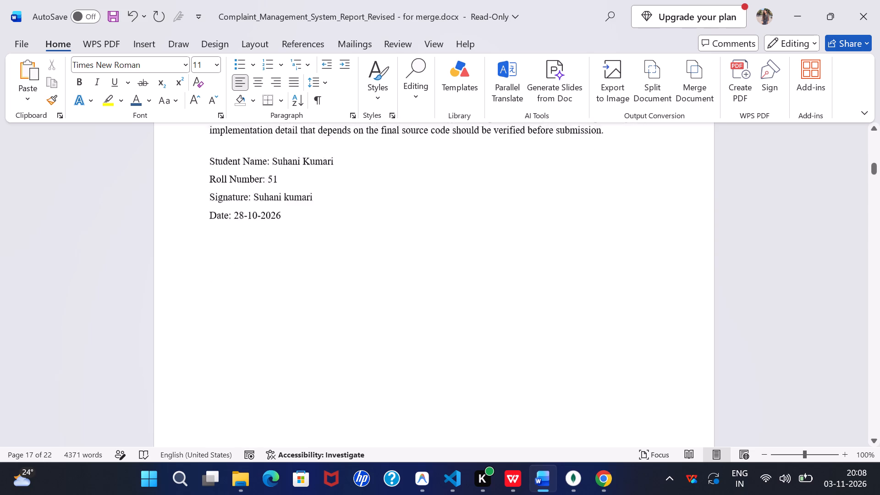
scroll(671, 208, up, 1)
scroll(671, 208, down, 6)
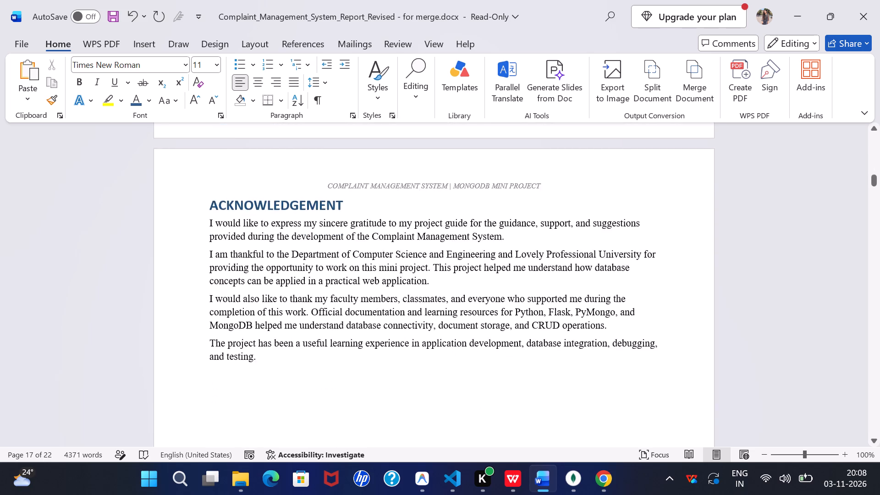
scroll(671, 208, down, 8)
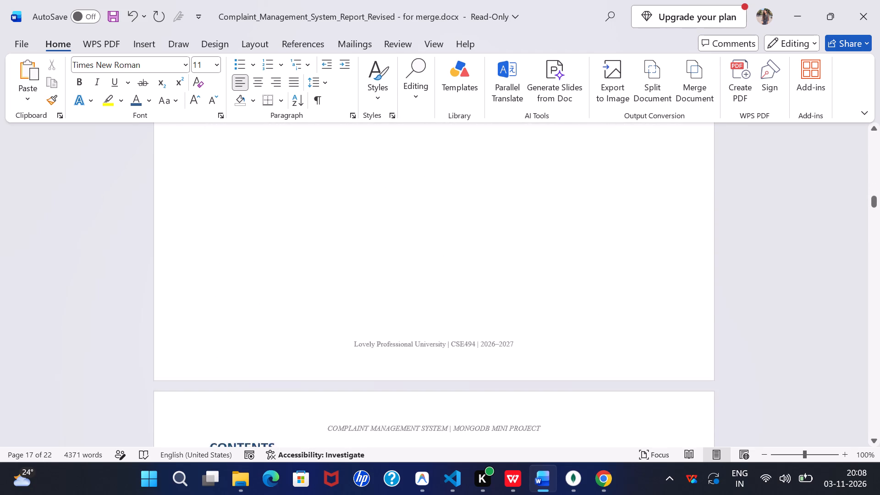
scroll(671, 208, down, 2)
scroll(631, 269, down, 2)
scroll(732, 313, down, 2)
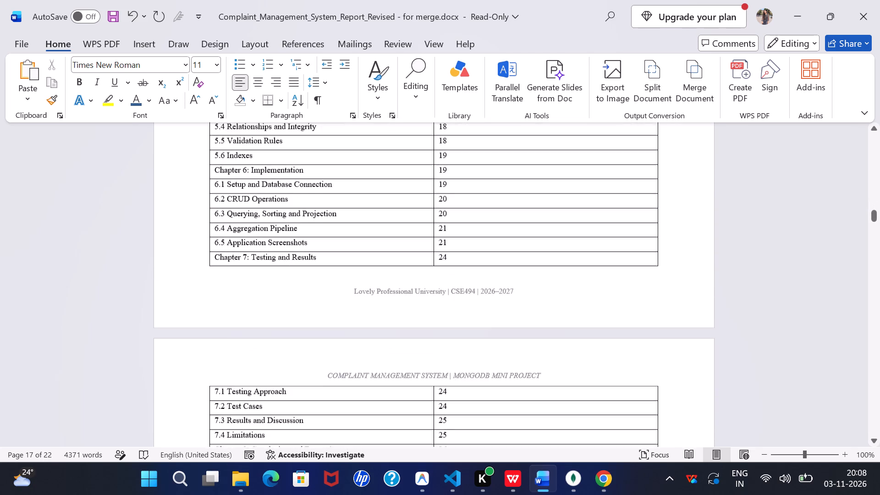
scroll(732, 313, down, 4)
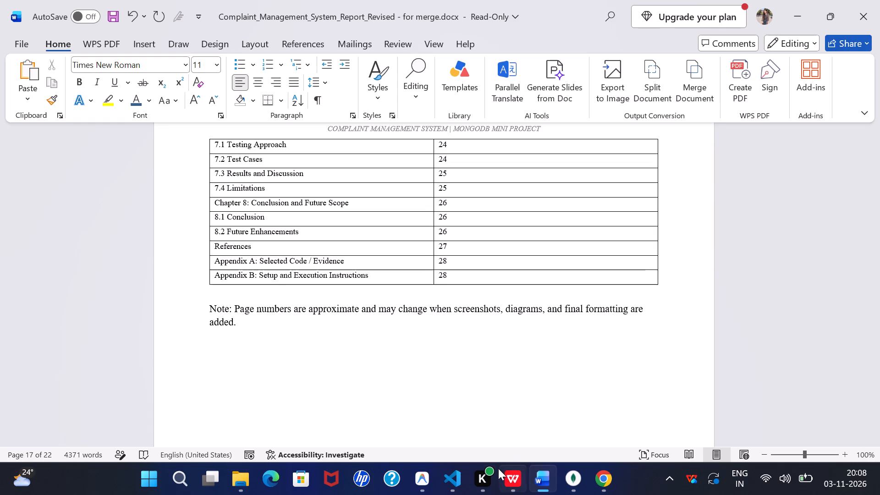
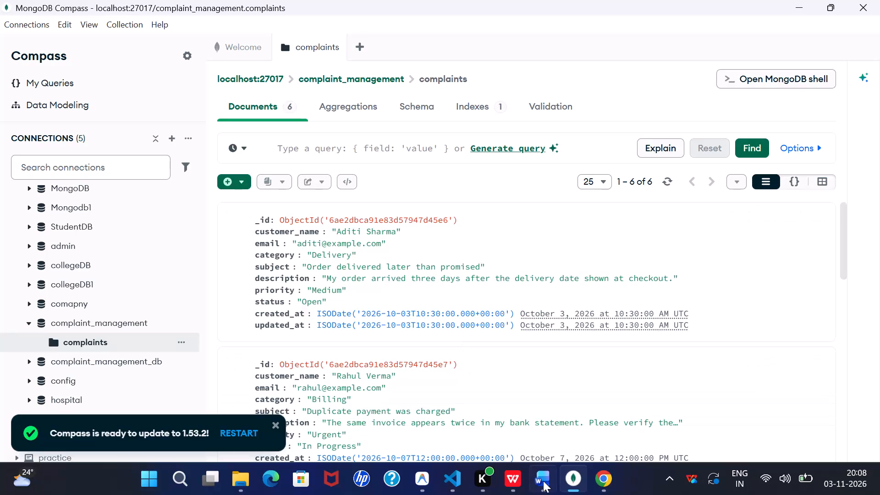
Switch to the complaint management report in Word and review its contents pages, figure and abbreviation lists, and Chapters 1 to 3.
click(543, 481)
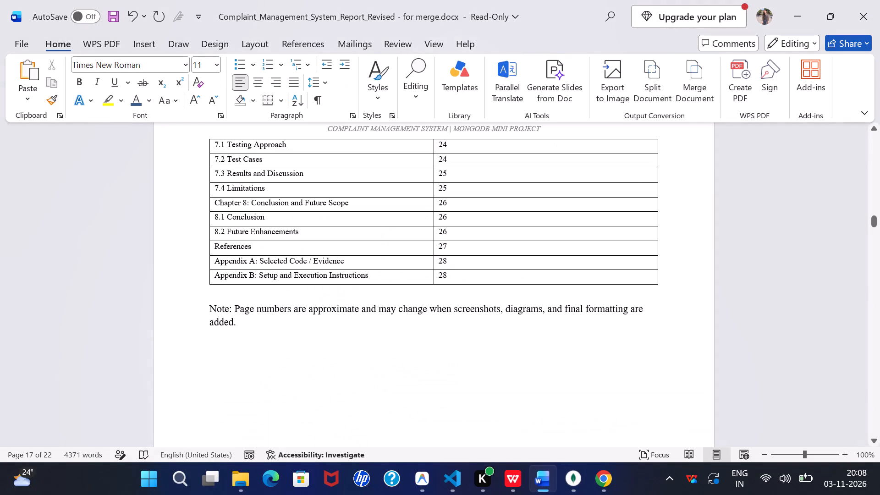
scroll(484, 405, down, 5)
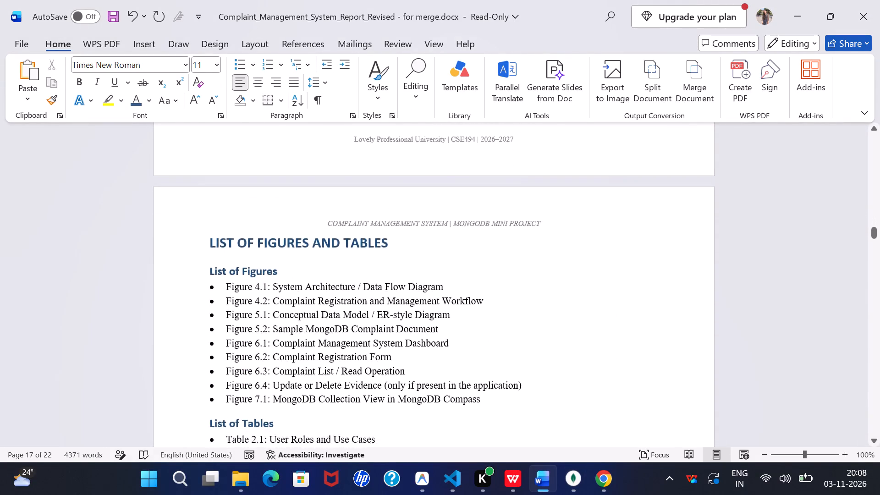
scroll(484, 405, down, 8)
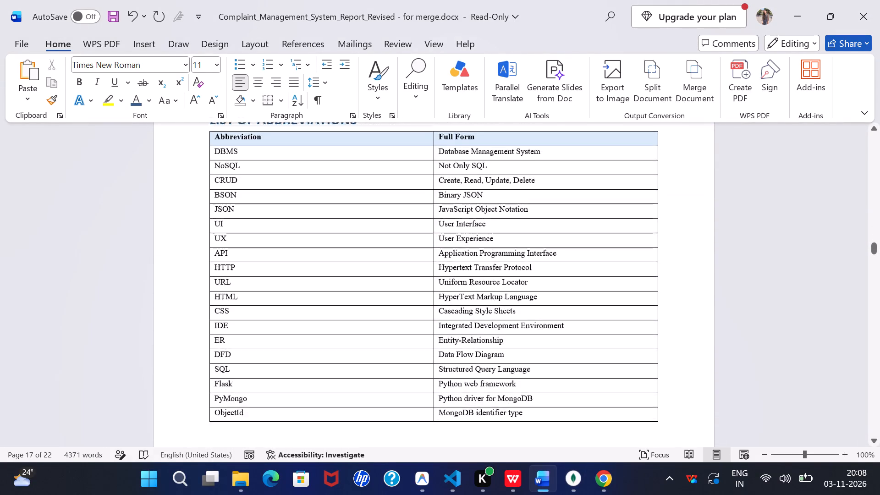
scroll(484, 405, down, 4)
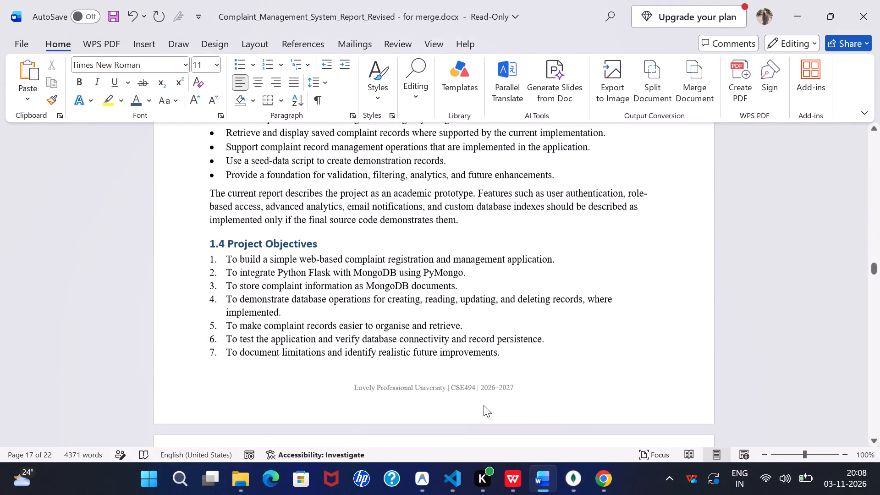
scroll(484, 405, down, 1)
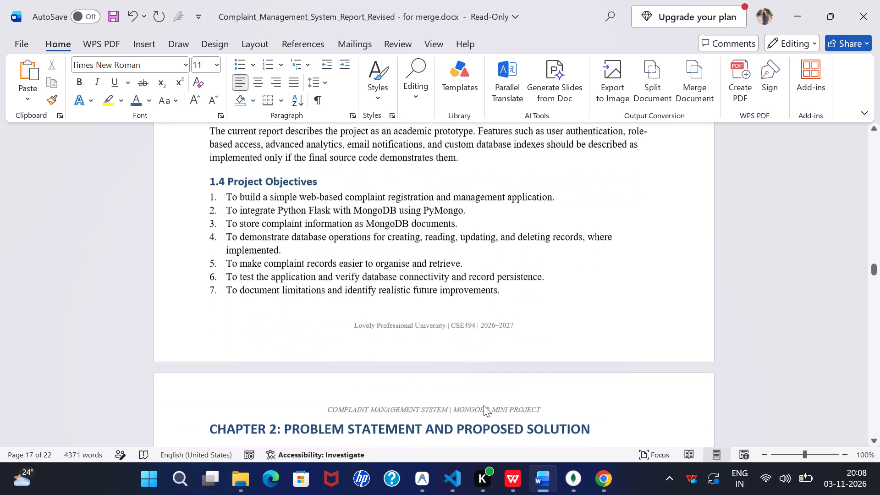
scroll(484, 405, down, 3)
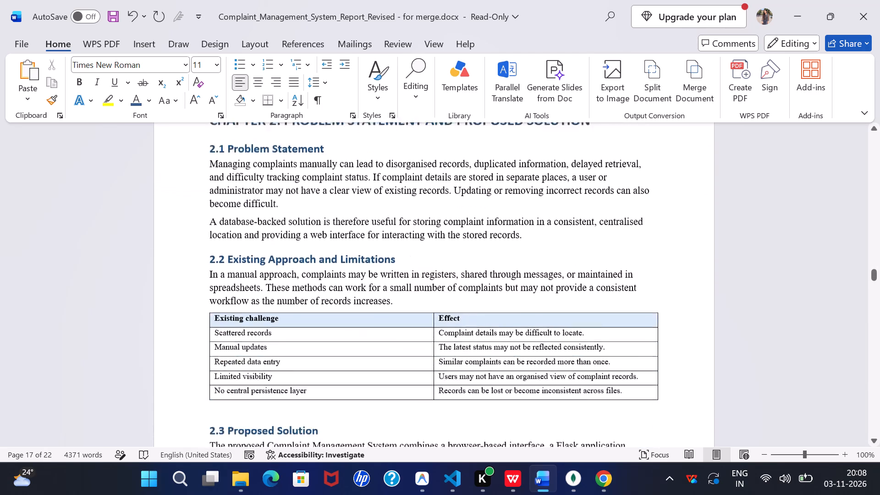
scroll(484, 405, down, 5)
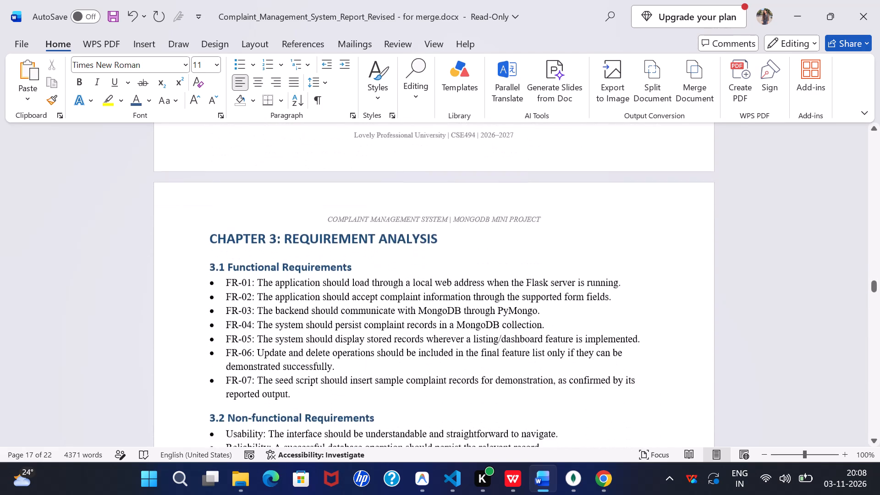
scroll(484, 405, down, 2)
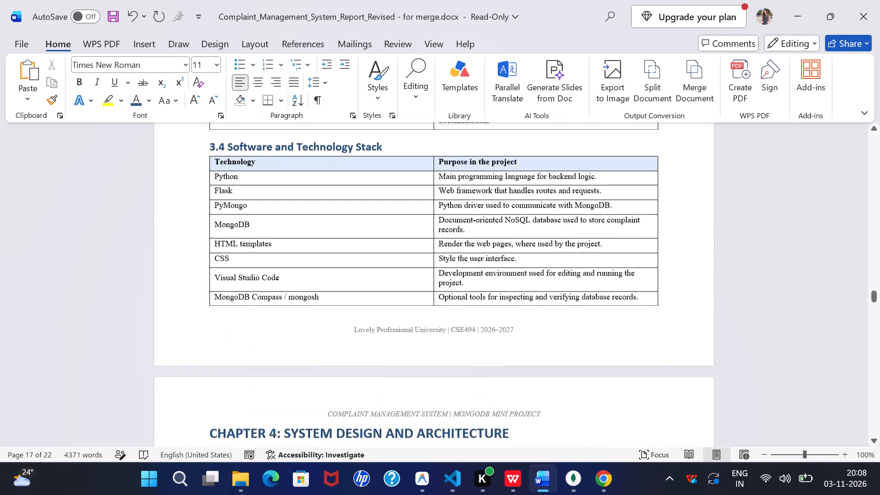
Review Chapter 4 on system design and Chapter 5 on database design up to section 5.3 Sample Document.
scroll(484, 405, down, 3)
scroll(484, 405, up, 1)
scroll(484, 405, down, 1)
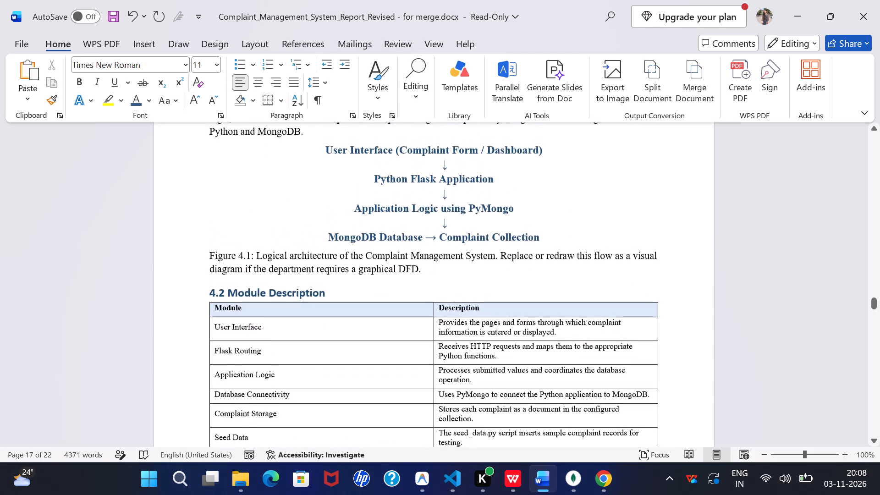
scroll(484, 405, down, 3)
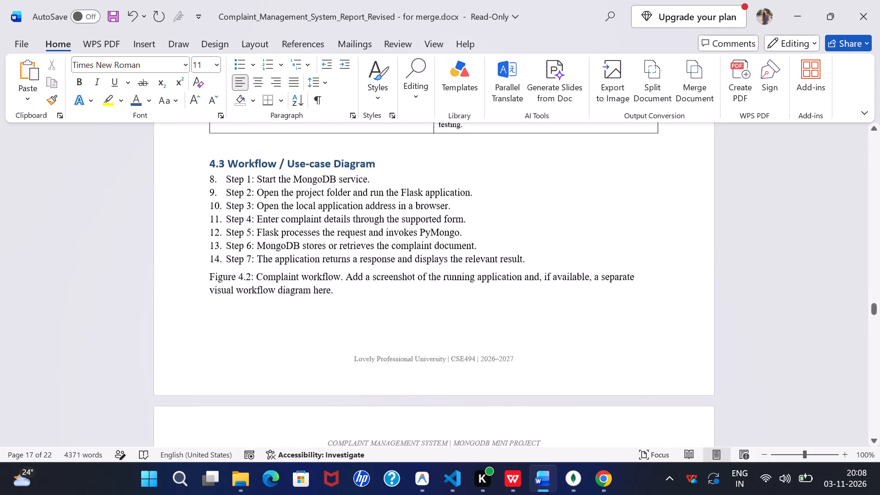
scroll(484, 405, down, 3)
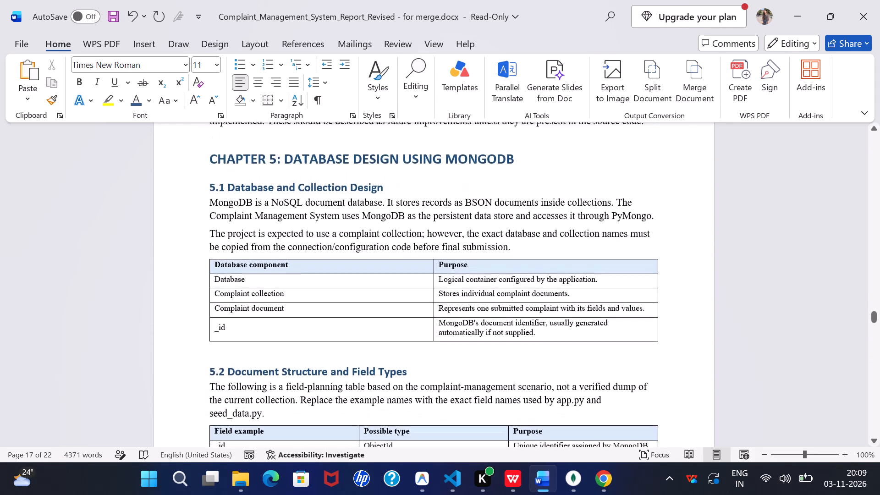
scroll(484, 405, down, 2)
scroll(464, 363, down, 2)
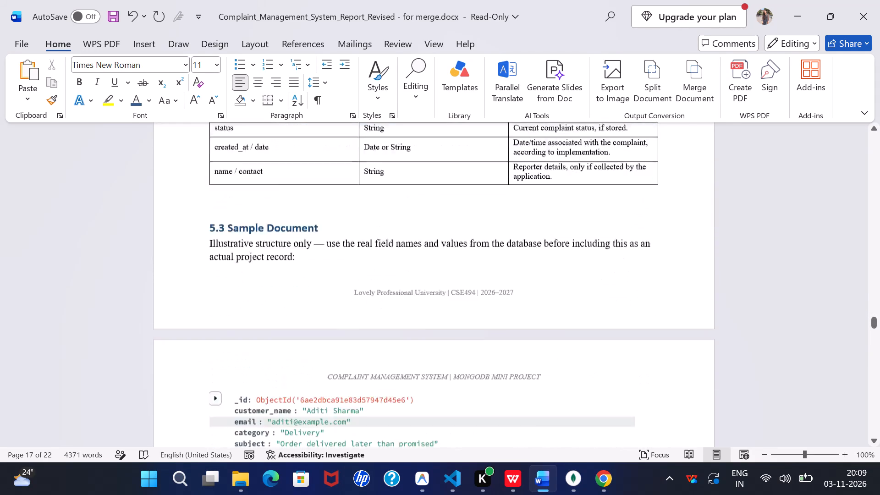
scroll(464, 363, down, 1)
scroll(464, 363, up, 1)
scroll(464, 363, down, 2)
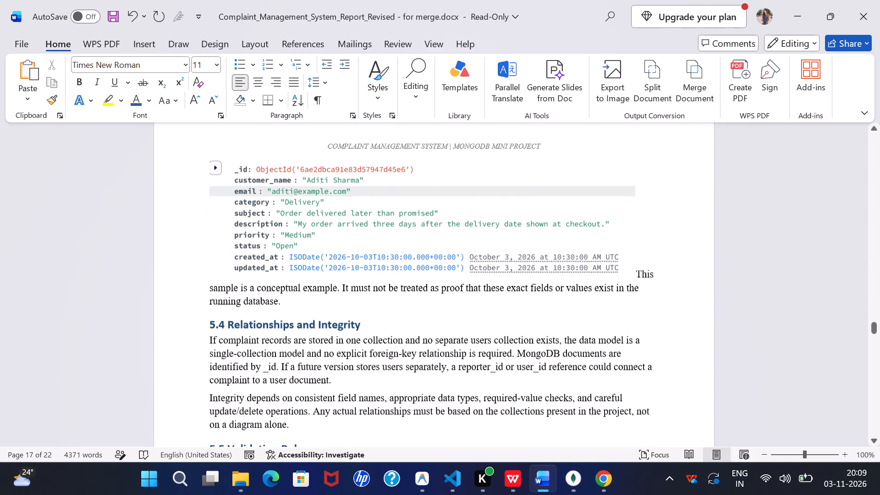
Inspect the sample complaint document picture in section 5.3 and the text following it.
click(426, 236)
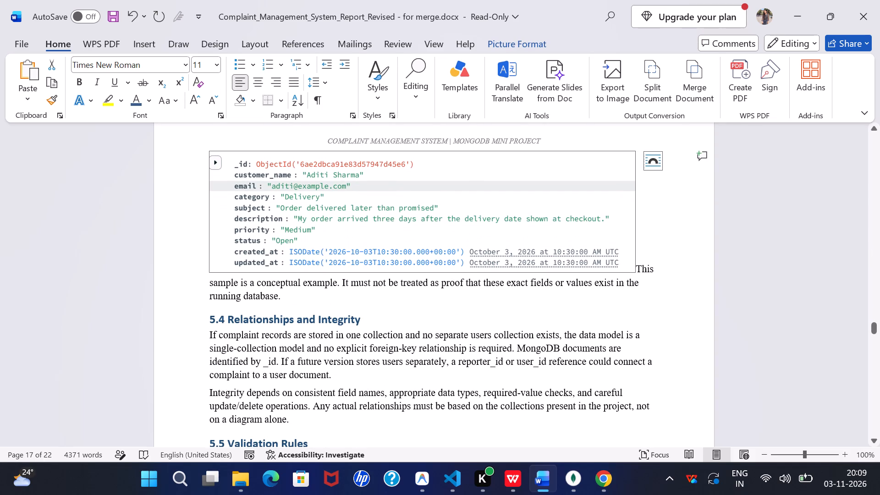
click(759, 247)
click(445, 248)
click(466, 345)
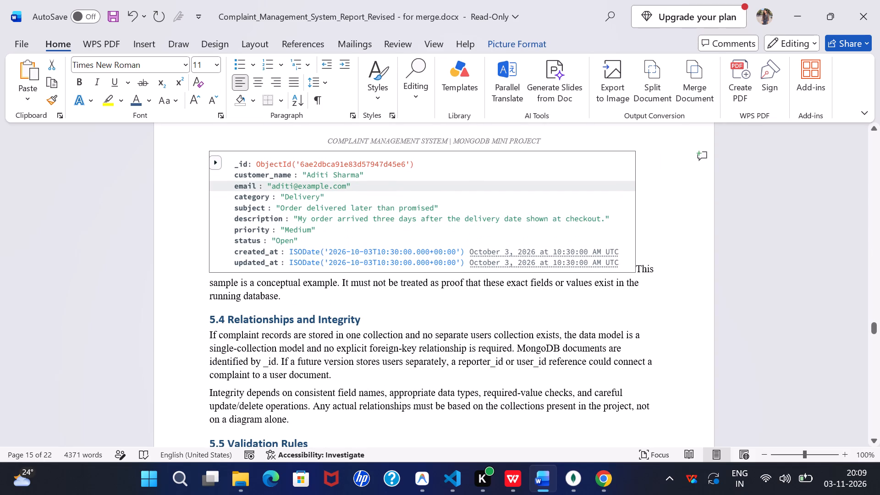
click(451, 300)
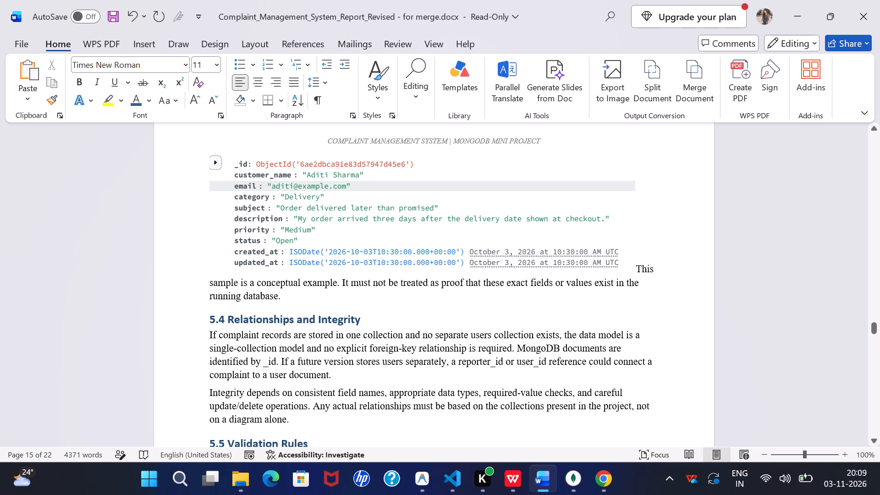
Review the report from section 5.5 Validation Rules through Chapter 6 to the pictures in section 6.5 Application Screenshots.
scroll(426, 302, down, 3)
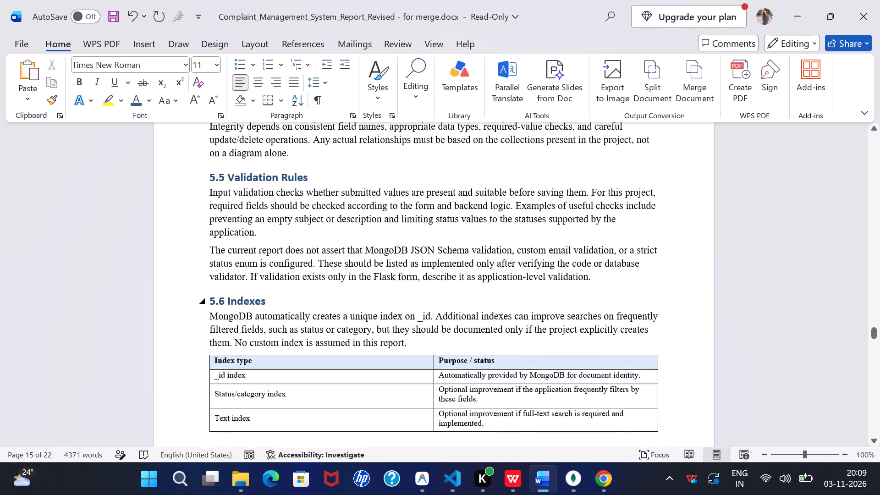
scroll(426, 302, down, 3)
scroll(396, 360, down, 2)
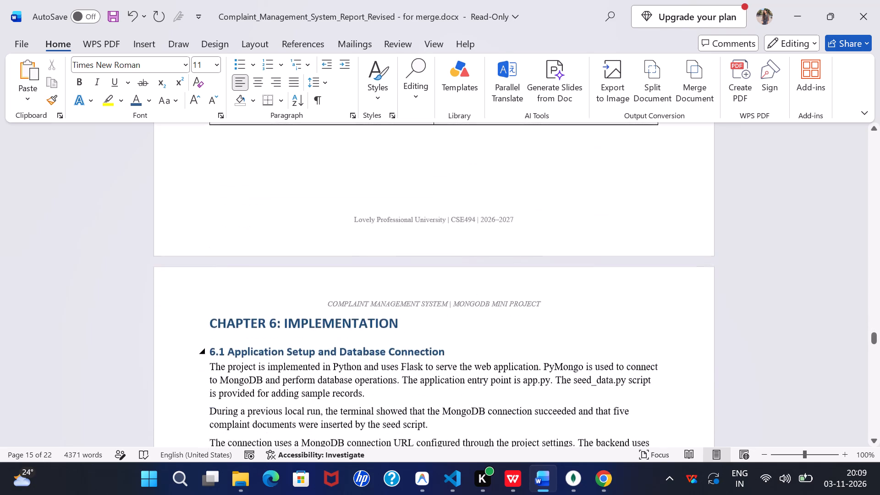
scroll(396, 360, down, 5)
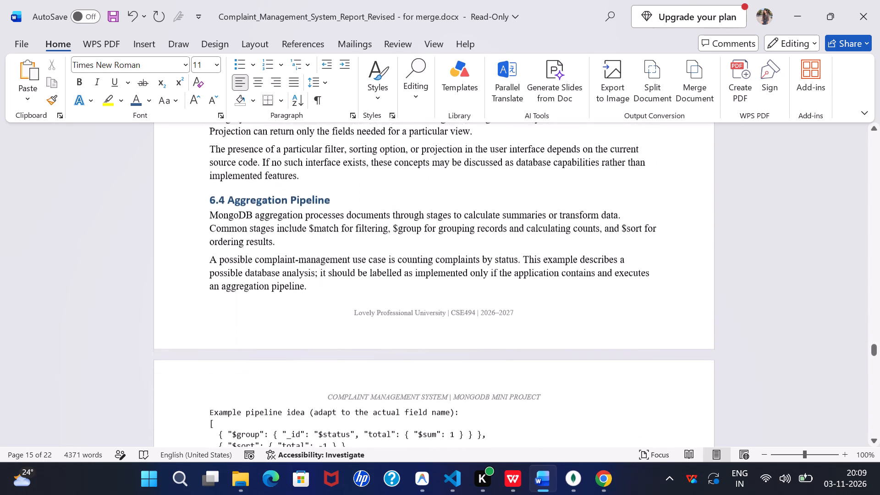
scroll(396, 360, down, 1)
scroll(396, 360, up, 2)
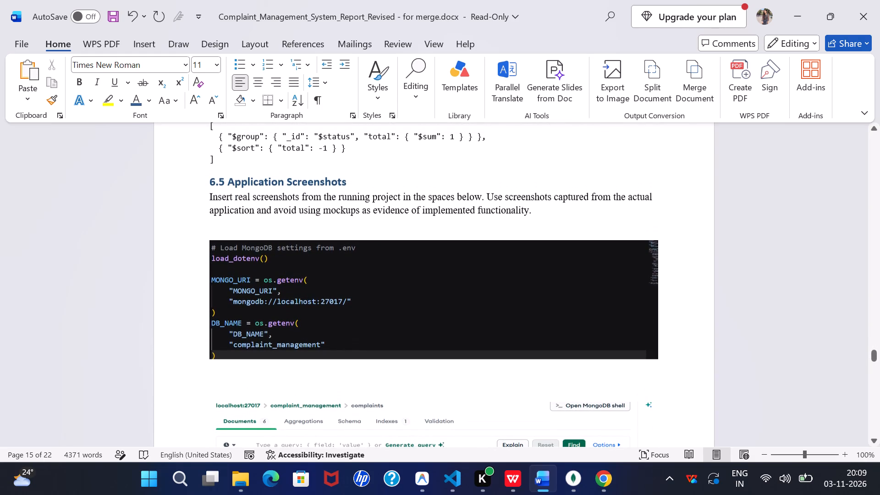
scroll(396, 360, up, 1)
scroll(396, 360, down, 4)
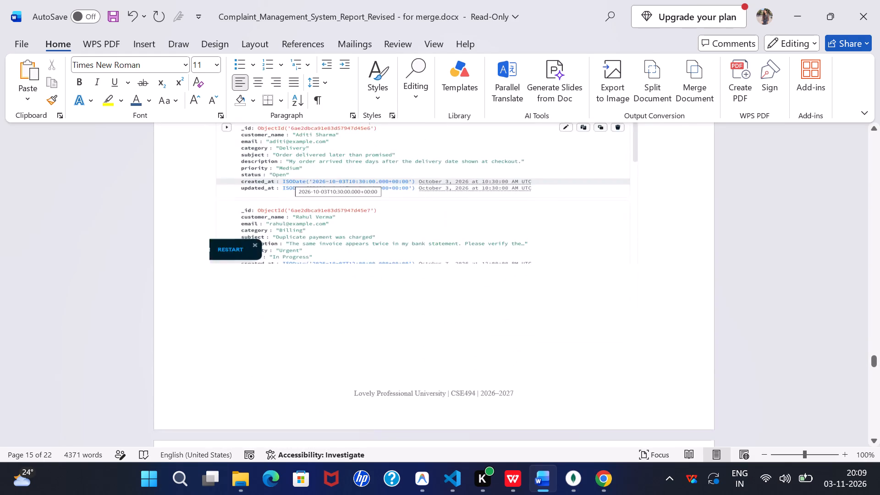
scroll(396, 360, up, 3)
scroll(396, 360, down, 3)
scroll(396, 360, up, 1)
scroll(396, 360, down, 1)
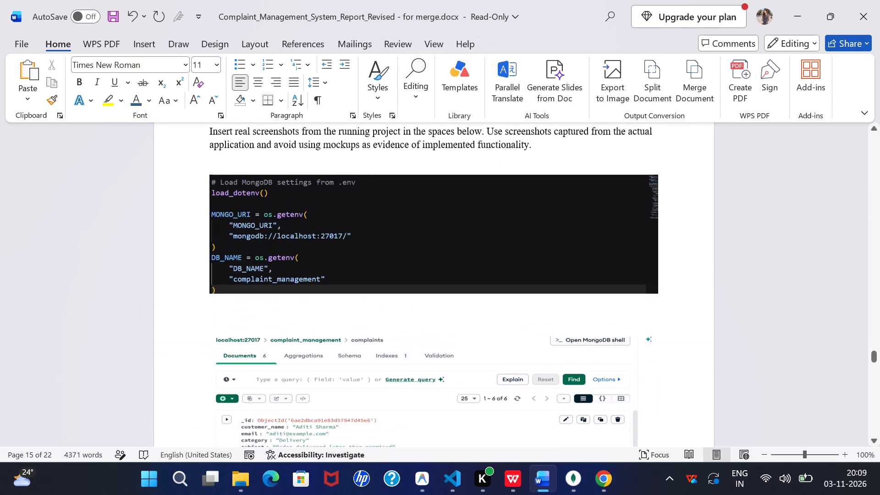
scroll(396, 360, down, 1)
Inspect the MongoDB settings code picture and the complaints collection picture in section 6.5.
click(394, 271)
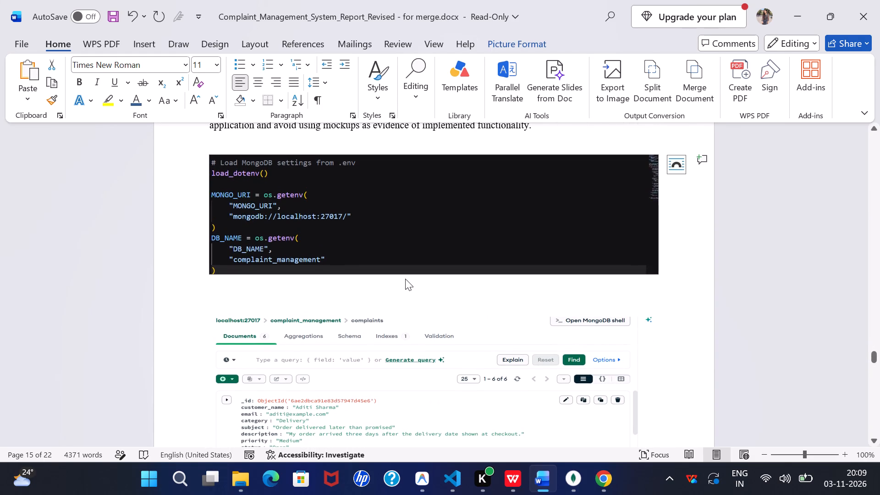
click(427, 274)
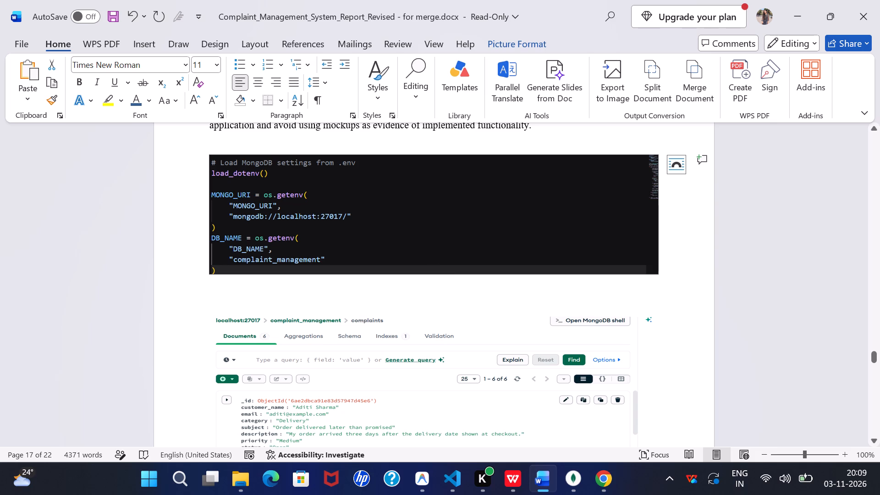
click(300, 344)
scroll(104, 316, down, 2)
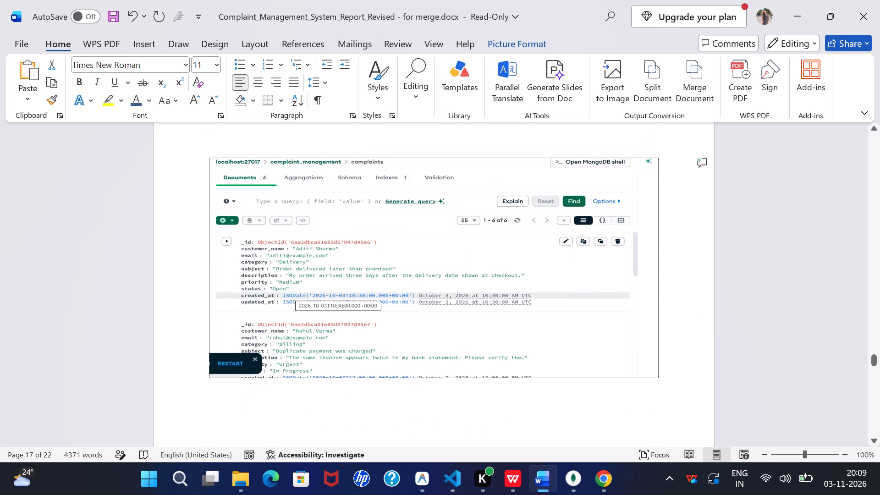
click(424, 423)
scroll(424, 423, down, 2)
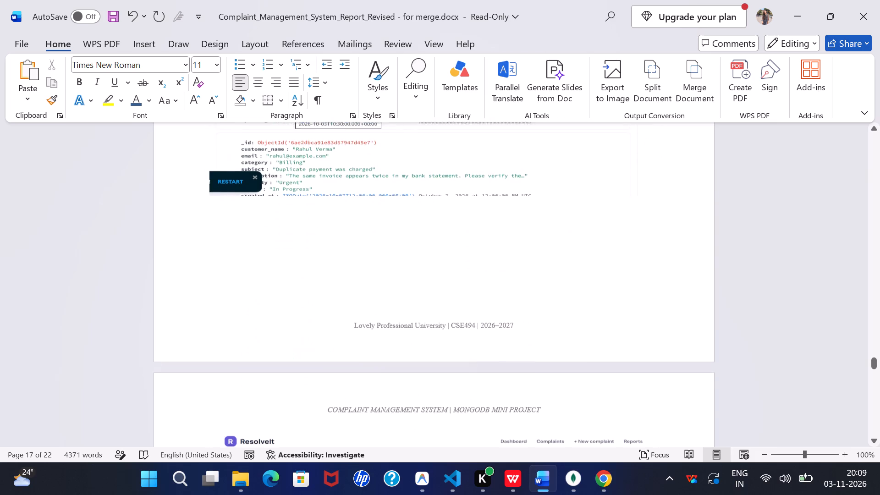
Review the application's complaint list picture, Chapter 7 on testing, Chapter 8 and the References section.
scroll(424, 423, down, 7)
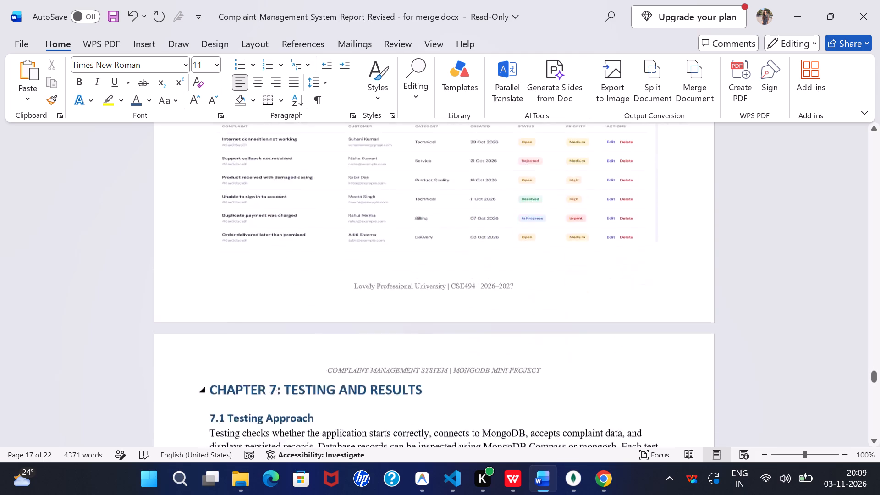
scroll(424, 423, down, 5)
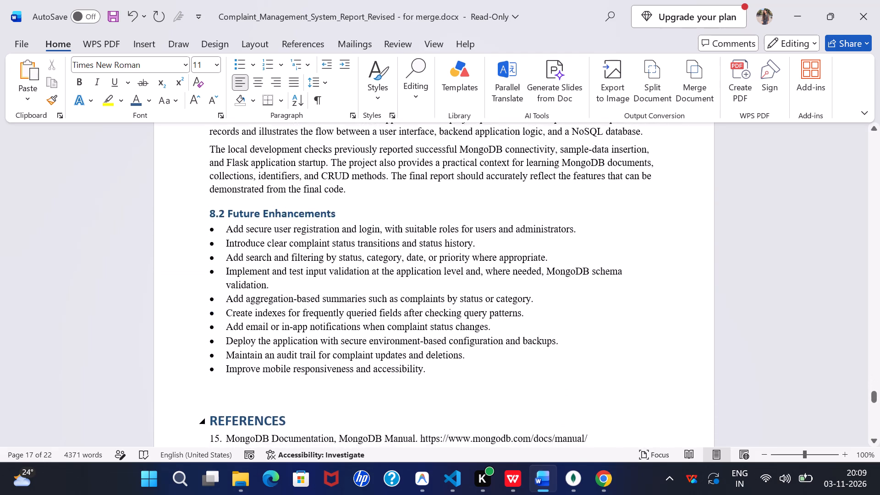
scroll(424, 423, down, 3)
Examine Appendix A's heading, code pictures and suggested evidence list up to the start of Appendix B.
scroll(424, 423, up, 2)
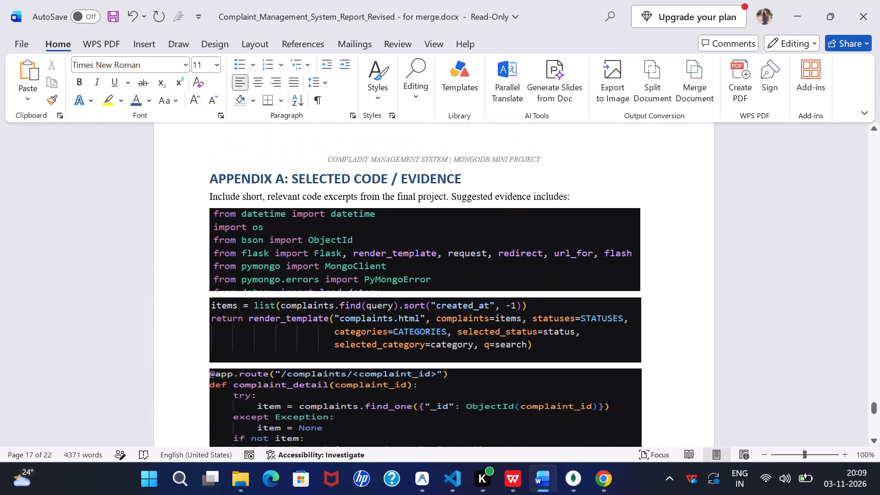
scroll(424, 423, down, 2)
scroll(424, 423, up, 1)
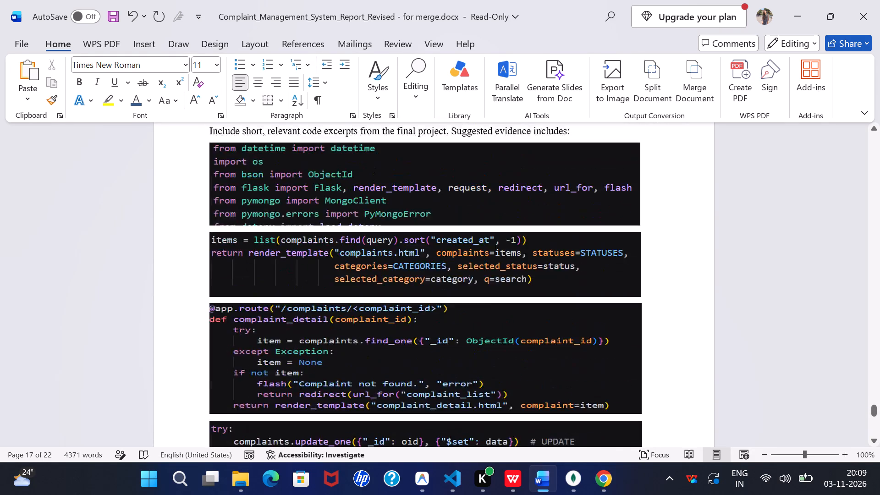
scroll(428, 357, down, 1)
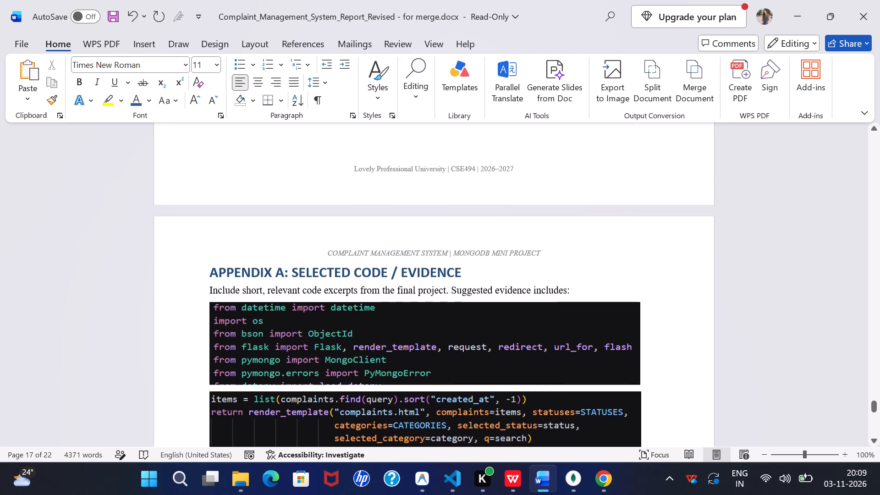
scroll(428, 357, down, 1)
drag(393, 264, 404, 262)
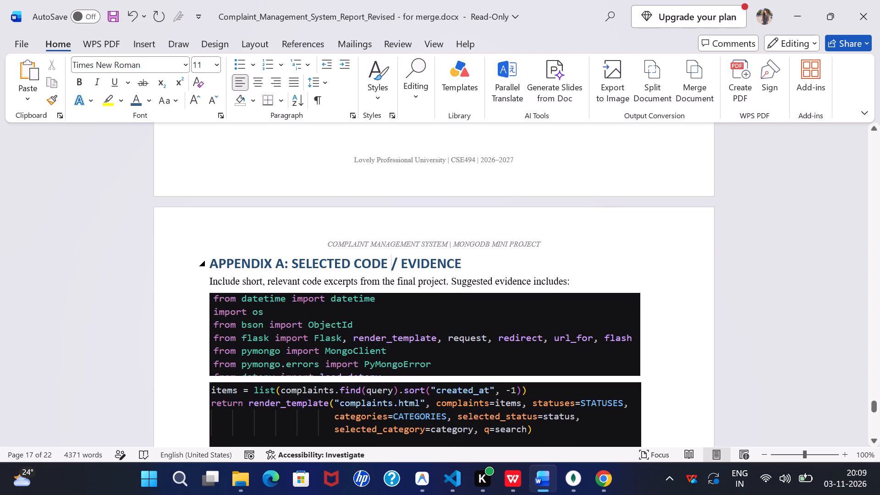
drag(404, 262, 446, 255)
click(446, 255)
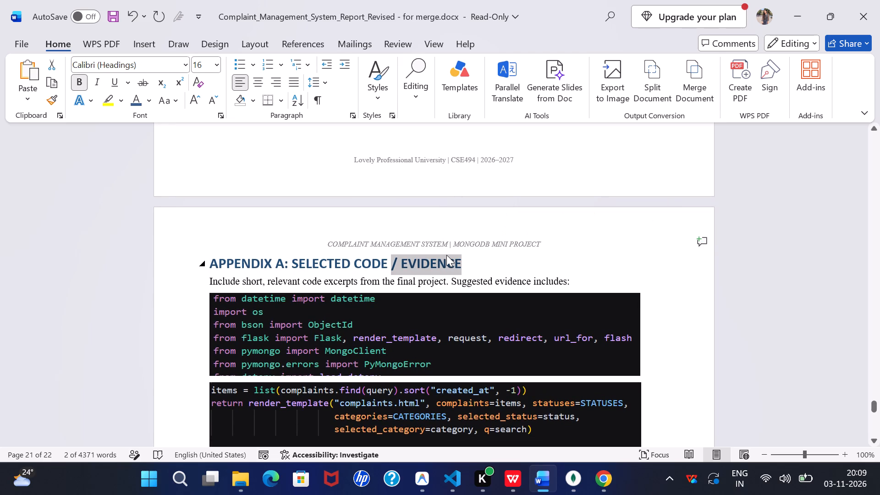
scroll(453, 315, down, 5)
scroll(453, 315, up, 1)
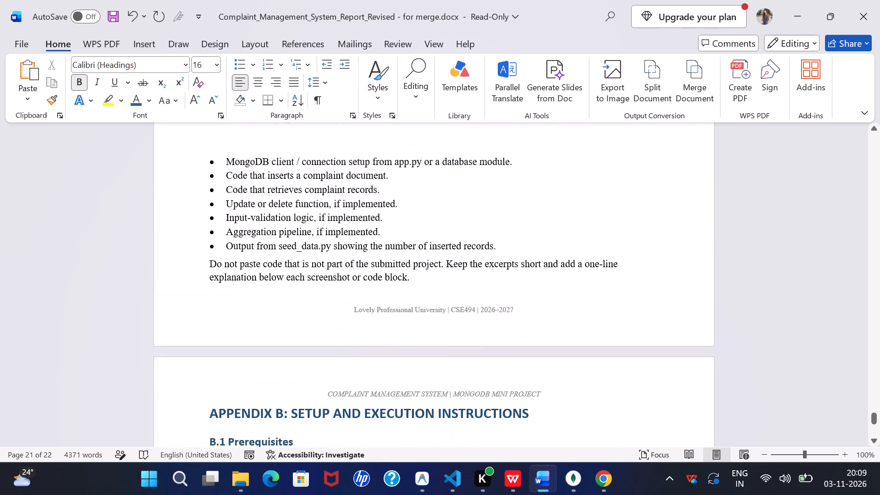
Copy the sentence "Include short, relevant code excerpts from the final project. Suggested evidence includes:" under the Appendix A heading and delete it there.
scroll(453, 315, up, 1)
scroll(453, 315, down, 3)
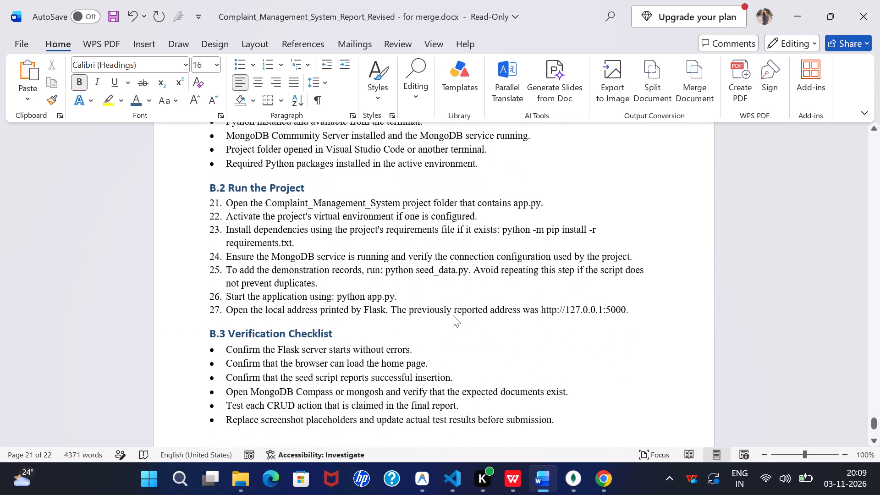
scroll(453, 315, up, 2)
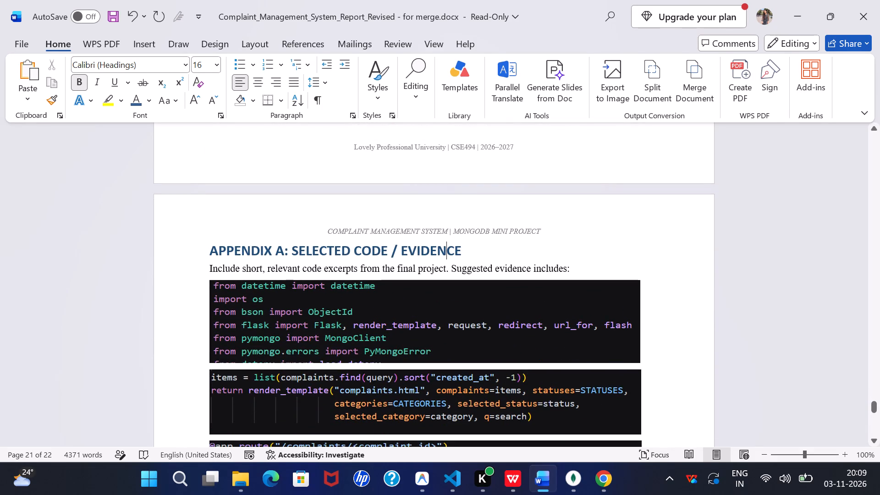
click(99, 348)
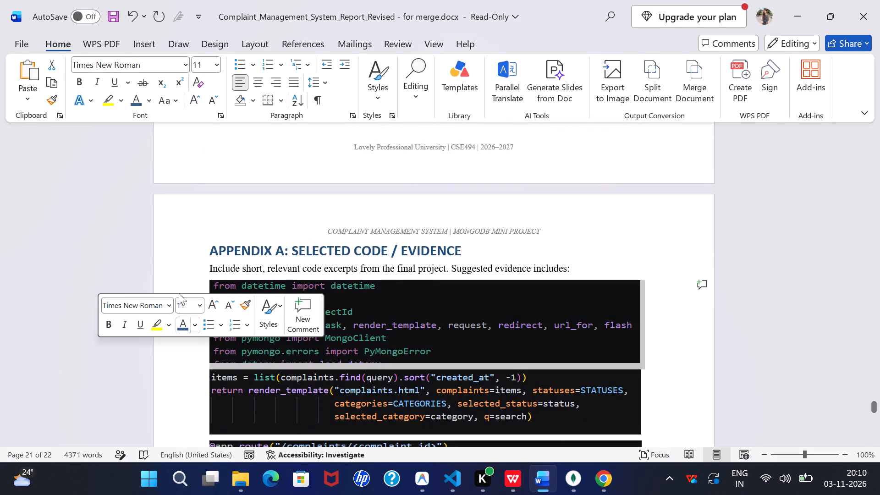
drag(211, 268, 417, 247)
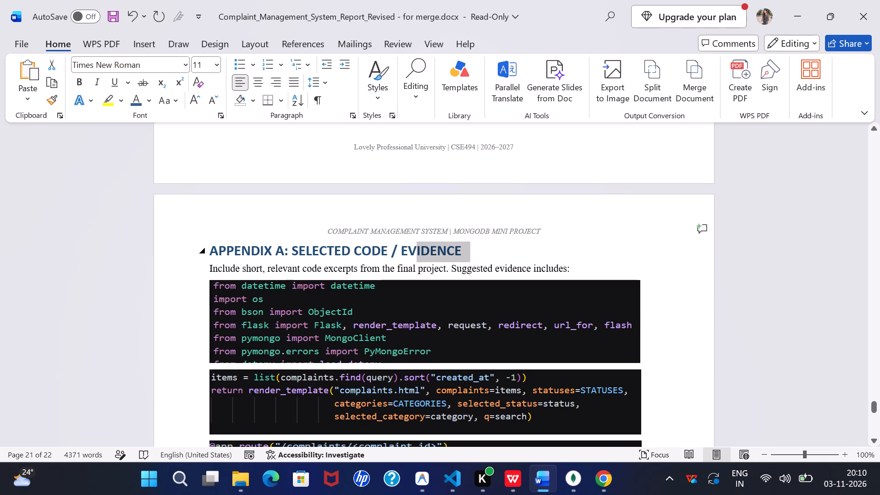
drag(417, 247, 516, 268)
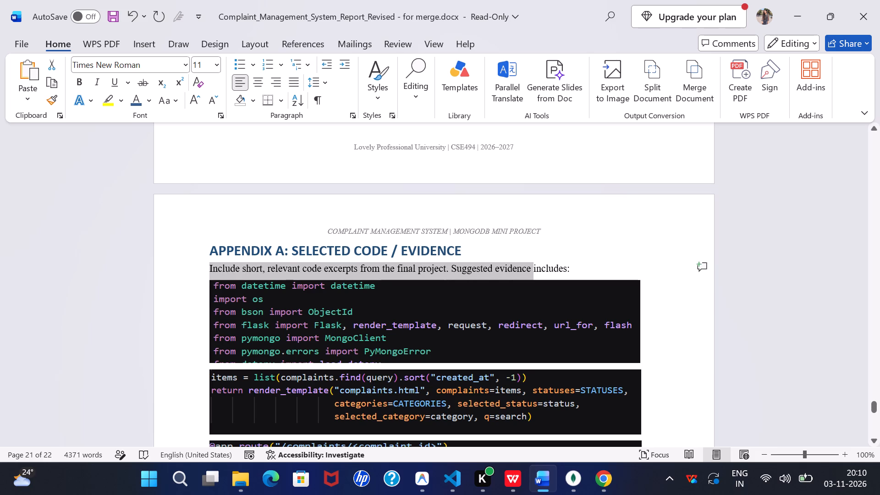
drag(516, 268, 599, 264)
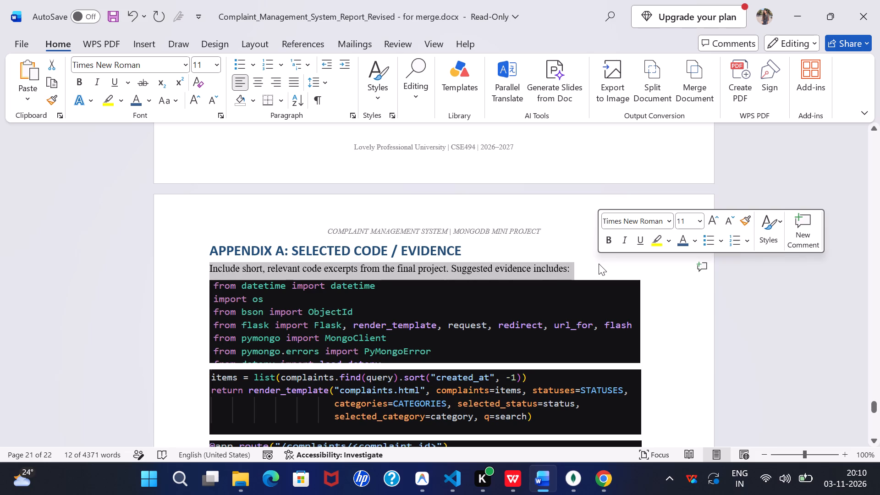
key(ctrl+c)
key(BackSpace)
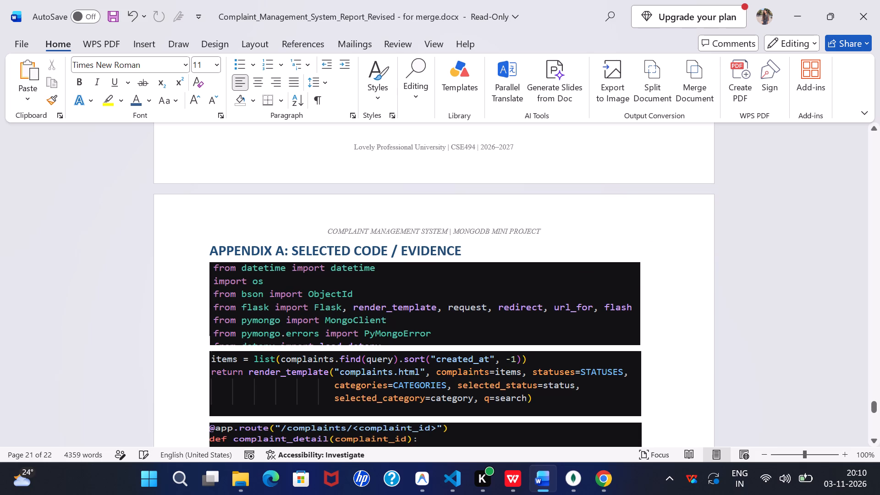
Paste the copied sentence on its own line between the delete_complaint code picture and the evidence bullets, leaving no blank line before the bullets.
scroll(599, 264, down, 3)
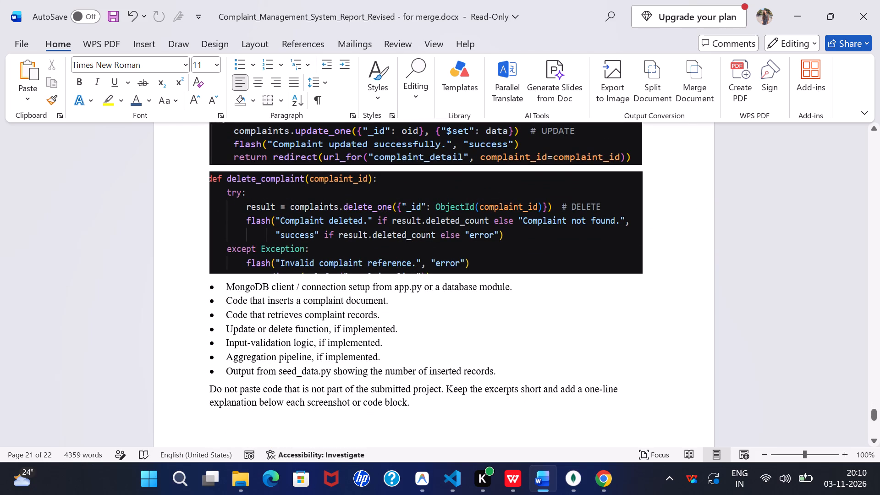
click(655, 274)
key(Return)
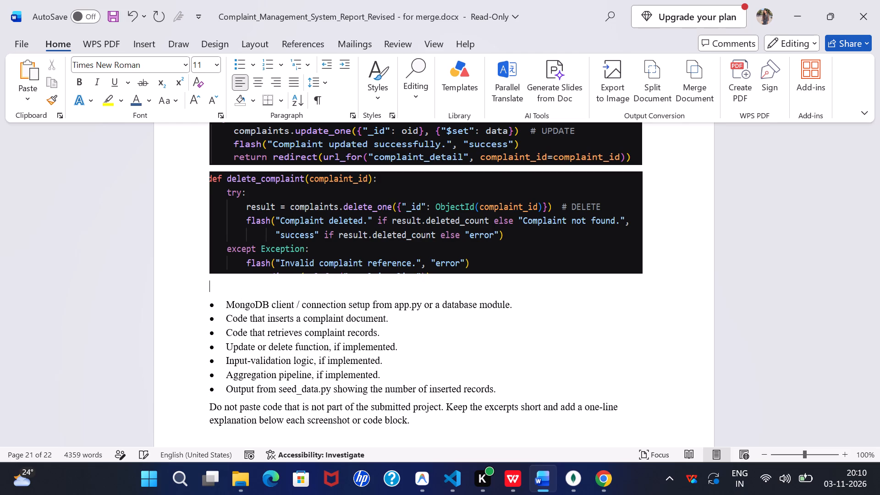
key(ctrl+v)
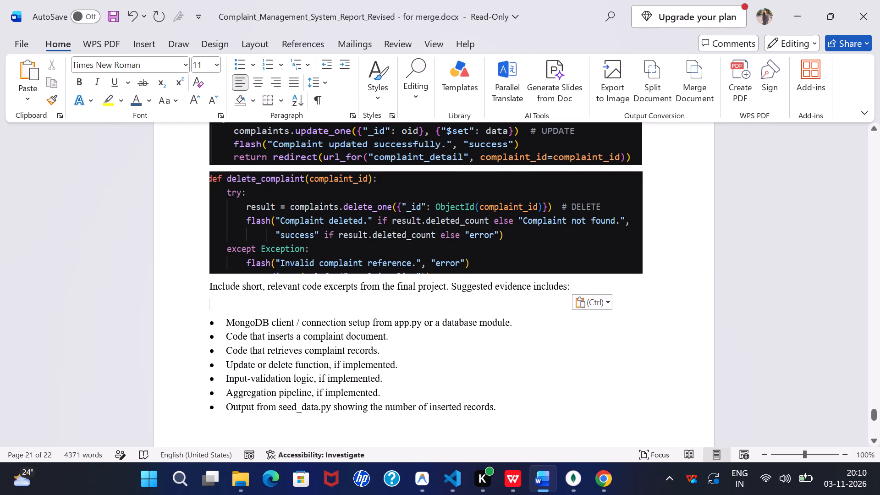
click(275, 309)
key(backslash)
key(BackSpace)
key(backslash)
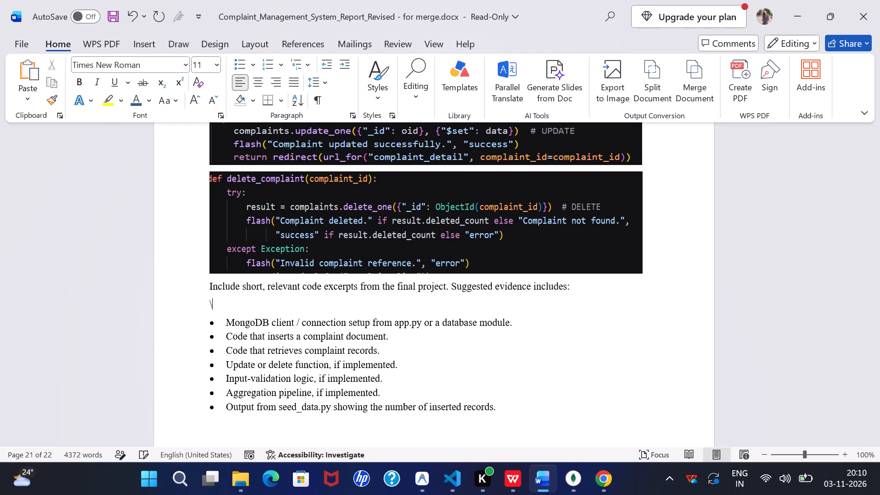
key(BackSpace)
key(BackSpace)
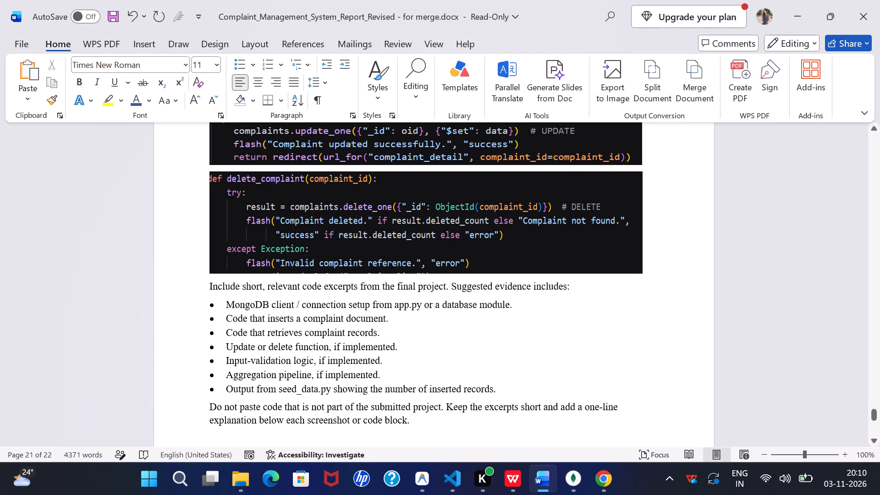
Check Appendix B through the end of the report and the title and submission details on the cover page.
scroll(263, 319, down, 8)
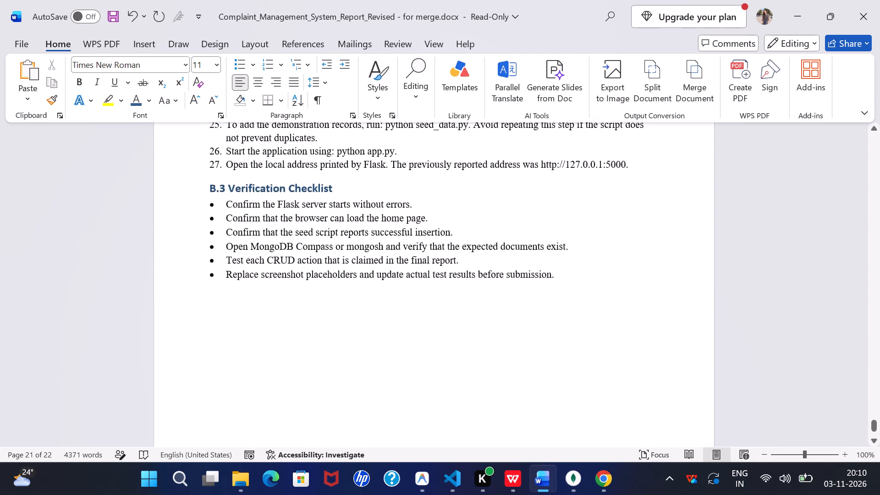
scroll(263, 319, down, 2)
scroll(263, 319, up, 12)
scroll(263, 319, up, 14)
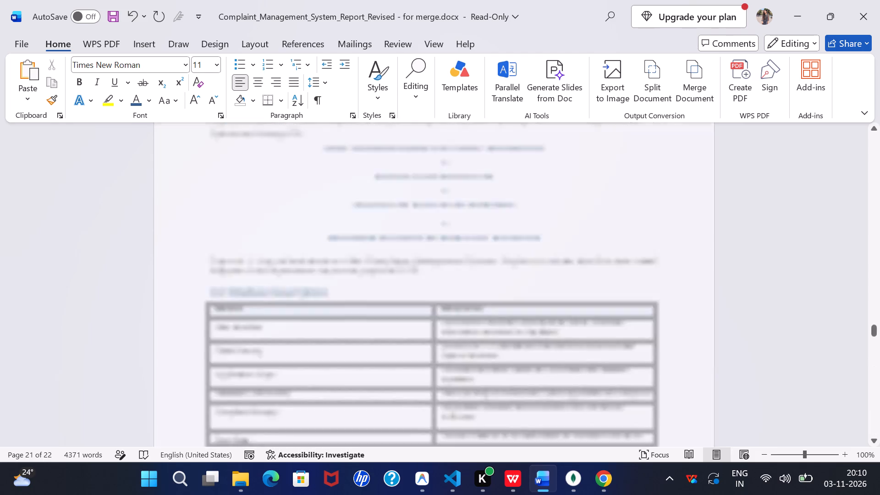
scroll(263, 319, up, 4)
scroll(263, 319, up, 19)
scroll(263, 319, down, 3)
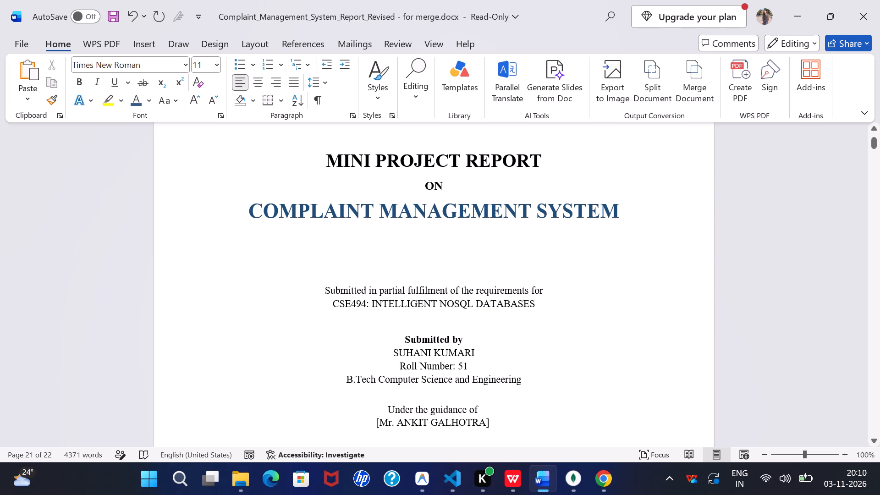
Resize the university logo on the cover page to be slightly narrower and noticeably taller.
scroll(437, 385, down, 3)
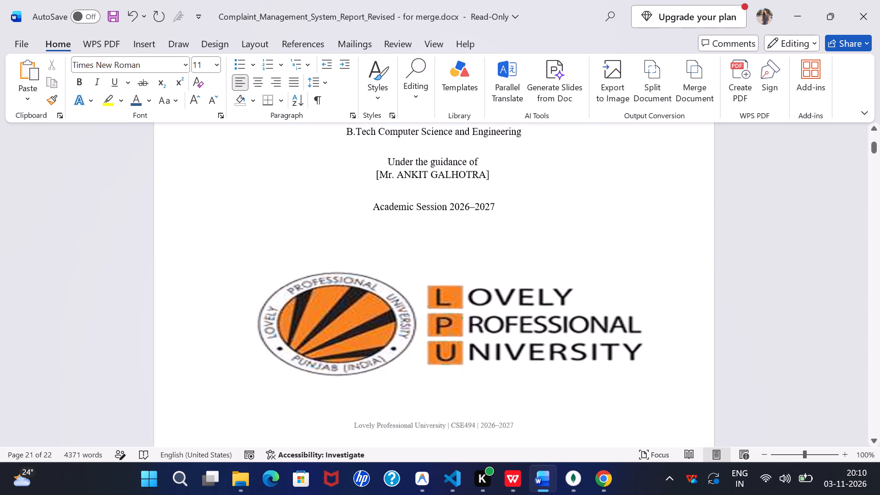
click(399, 332)
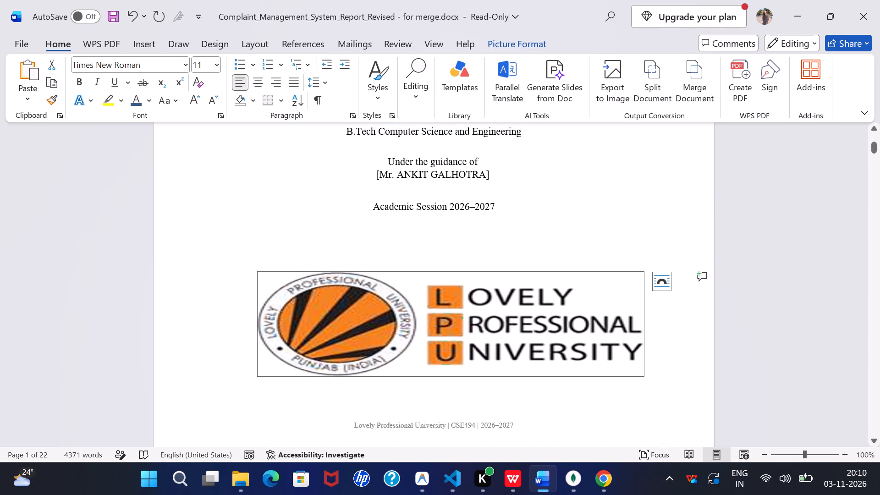
click(479, 318)
click(775, 170)
scroll(803, 214, down, 1)
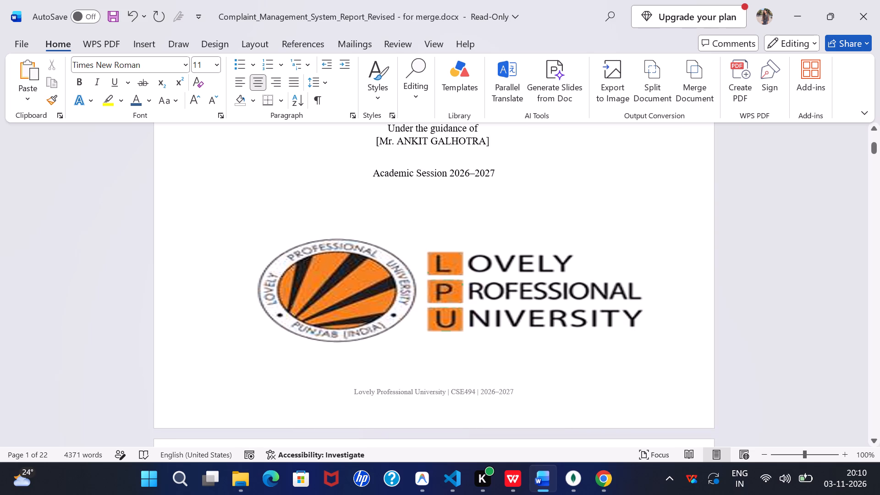
click(612, 282)
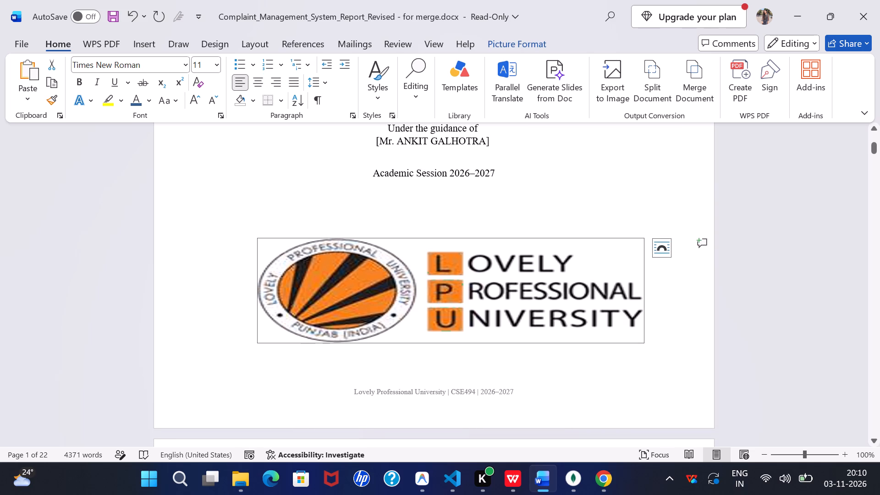
drag(642, 292, 653, 291)
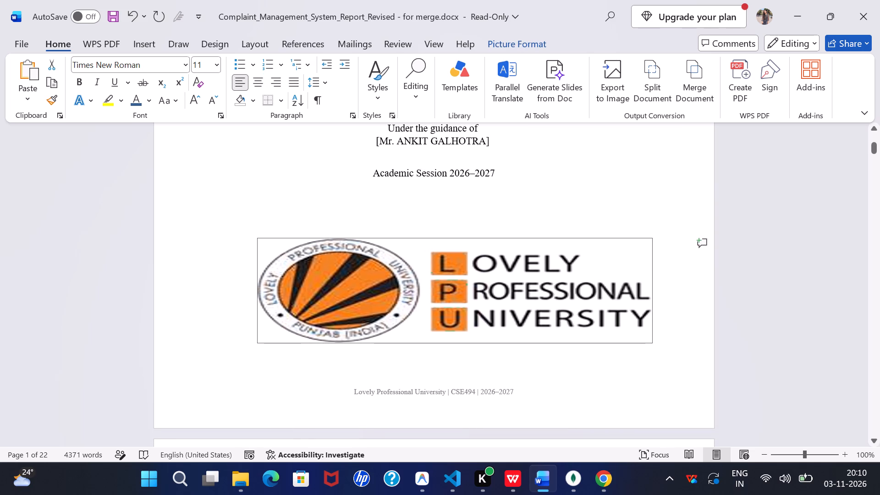
drag(653, 291, 636, 287)
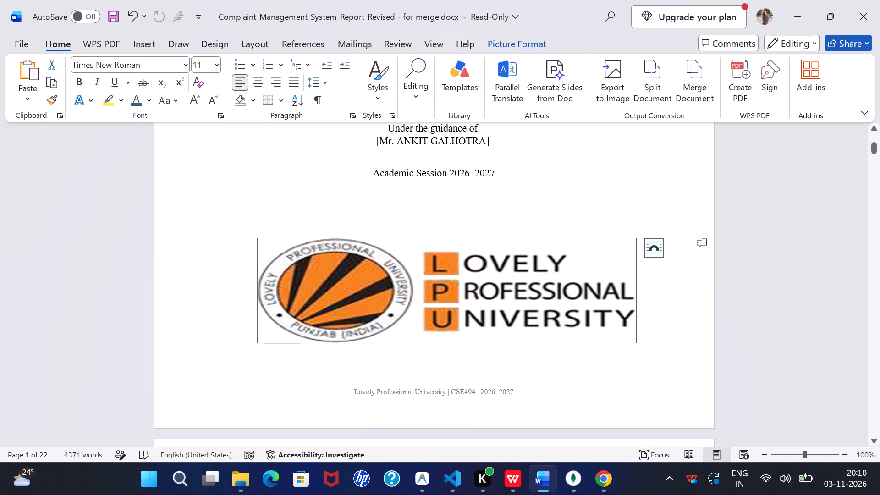
click(463, 274)
drag(451, 238, 451, 216)
Remove the blank line between the academic session line and the university logo on the cover page.
click(465, 215)
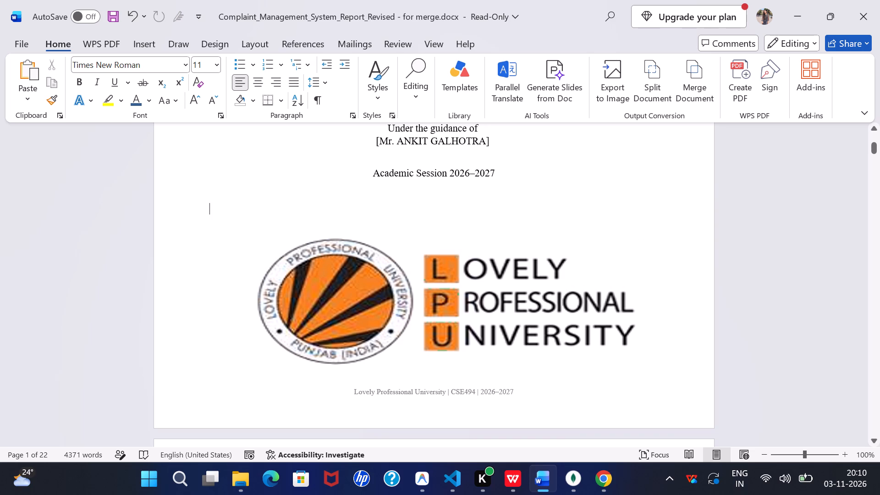
key(BackSpace)
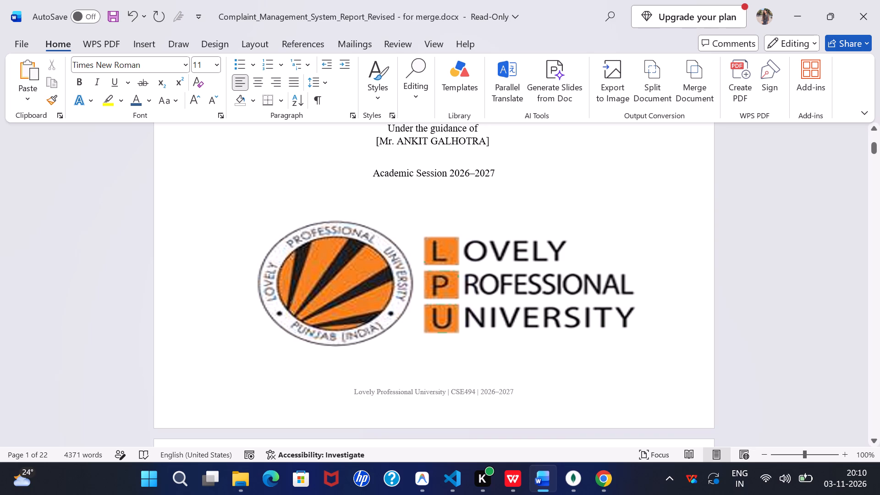
click(751, 282)
Review the front matter from the Certificate and Declaration through the Abstract to the end of the Contents table.
scroll(751, 282, down, 4)
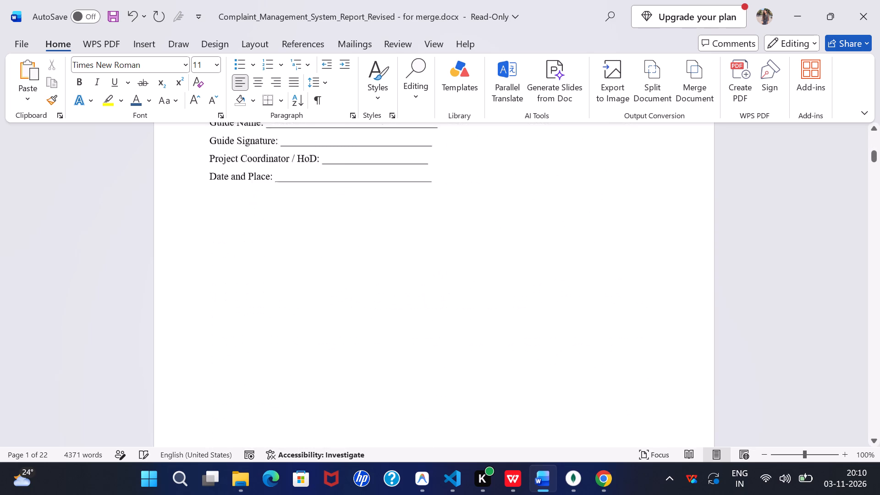
scroll(751, 282, down, 7)
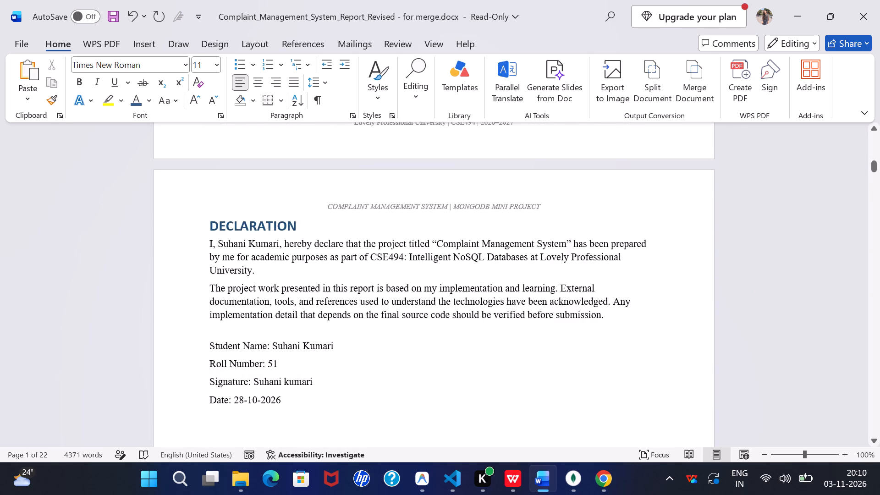
scroll(751, 282, down, 9)
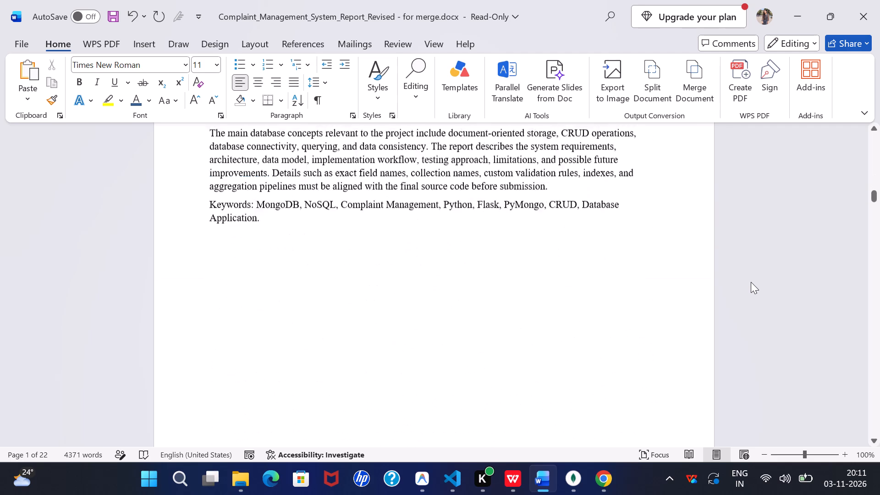
scroll(751, 282, up, 2)
scroll(751, 282, down, 10)
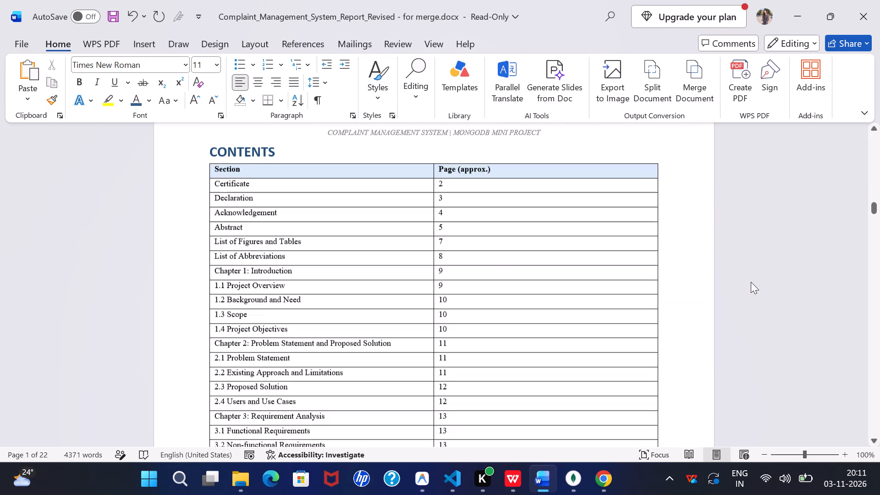
scroll(751, 282, down, 6)
Delete the note about approximate page numbers below the Contents table, along with the blank line it leaves.
scroll(751, 282, up, 1)
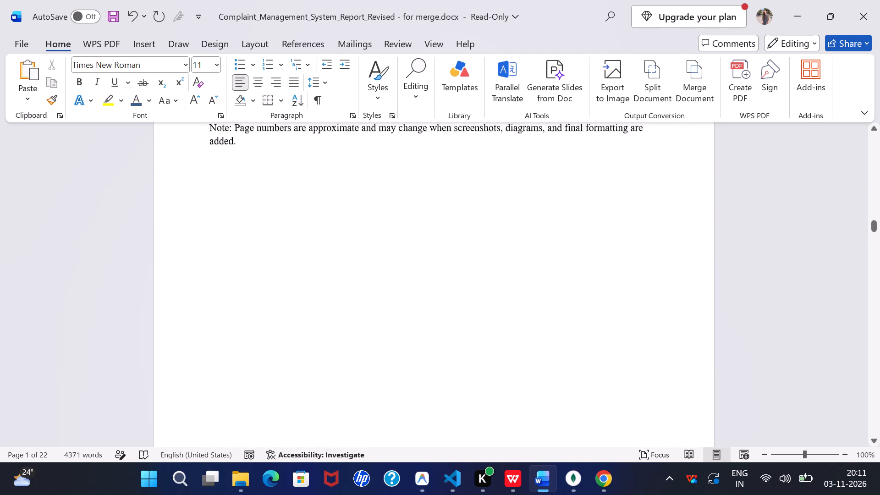
scroll(751, 282, up, 1)
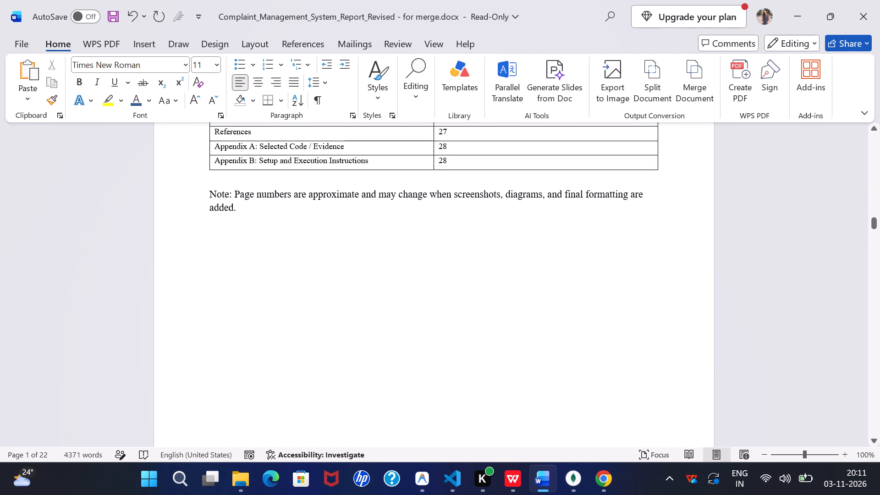
drag(217, 202, 245, 210)
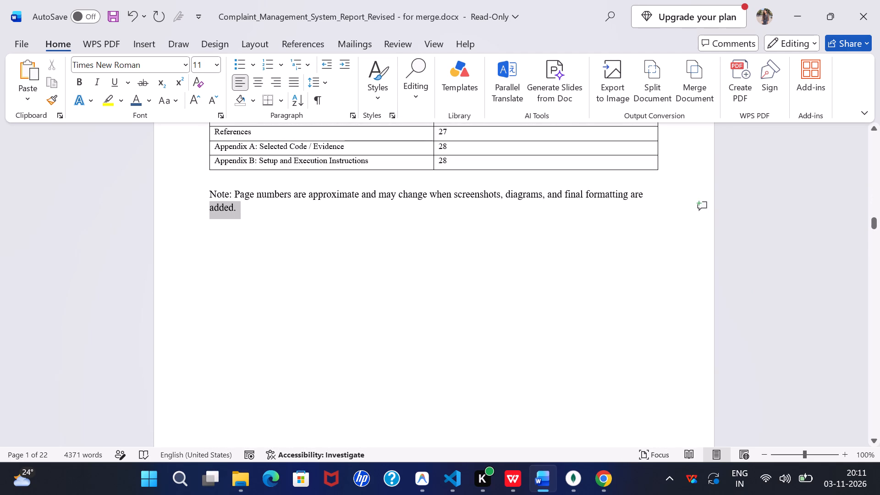
drag(245, 210, 214, 197)
key(BackSpace)
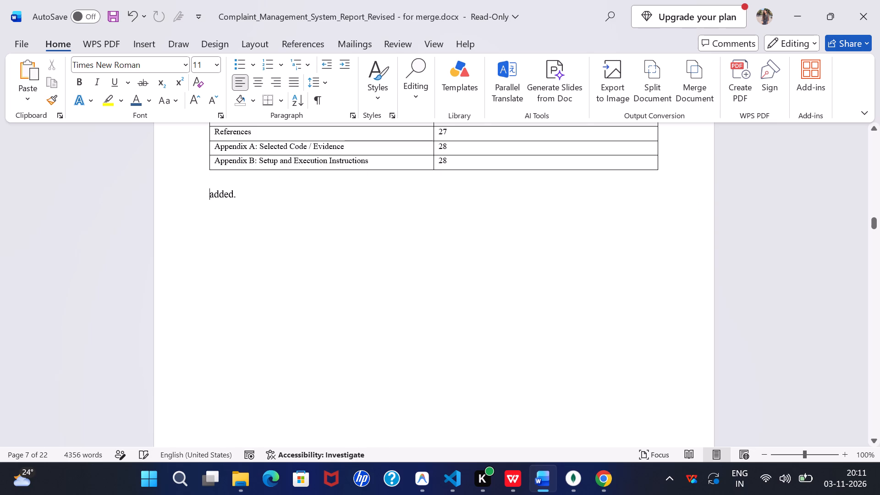
drag(231, 194, 210, 195)
key(BackSpace)
key(Right)
key(BackSpace)
key(BackSpace)
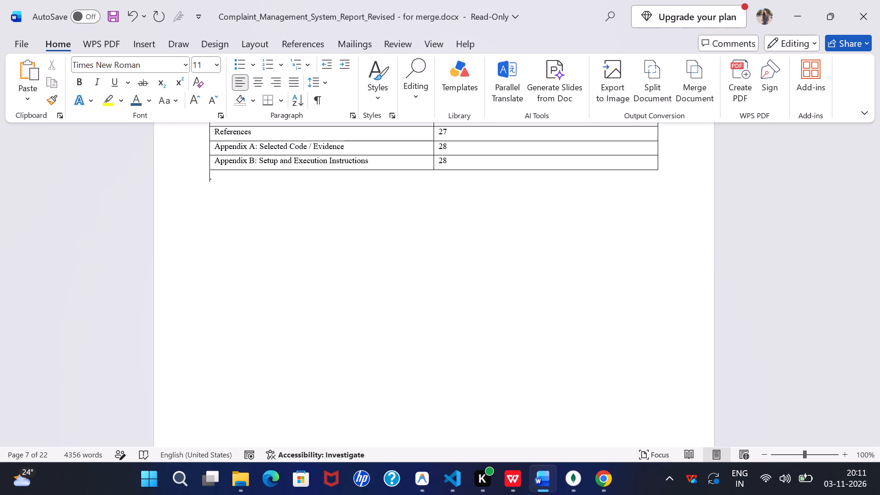
key(Right)
key(BackSpace)
Start saving a copy of the report in the Downloads folder, declining to merge the changes into the original document.
scroll(247, 240, down, 2)
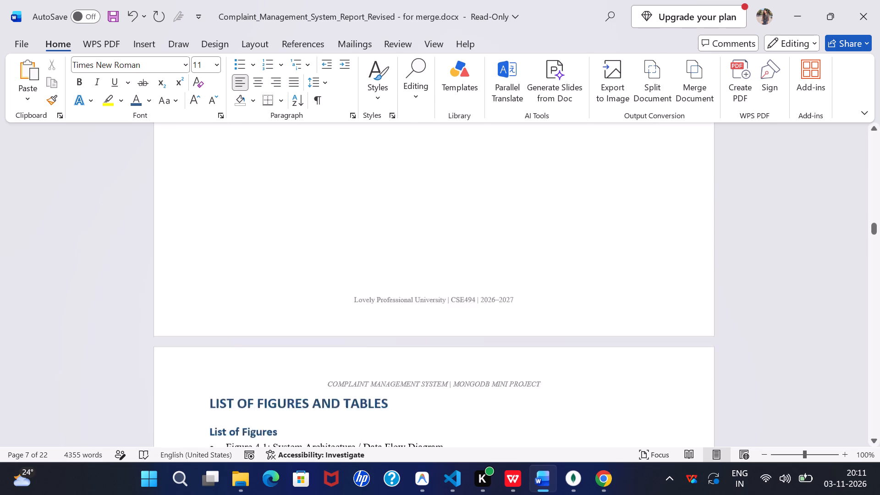
scroll(247, 240, down, 7)
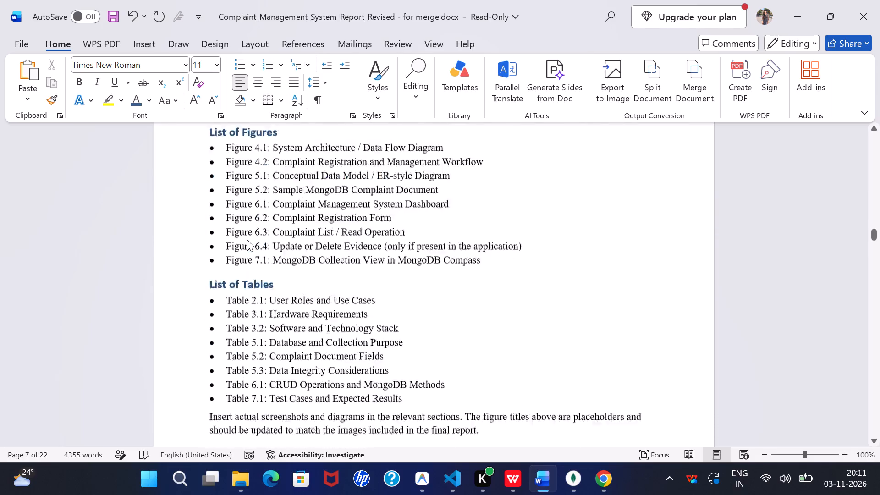
scroll(247, 240, down, 15)
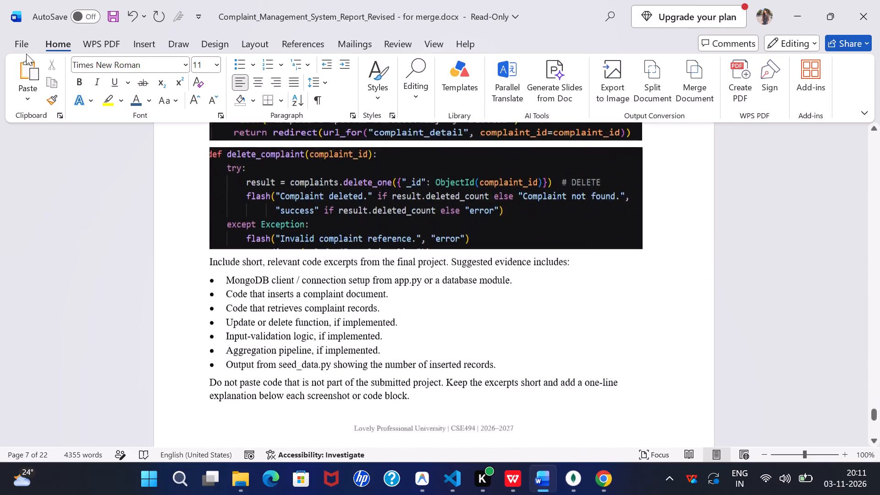
click(22, 42)
click(67, 330)
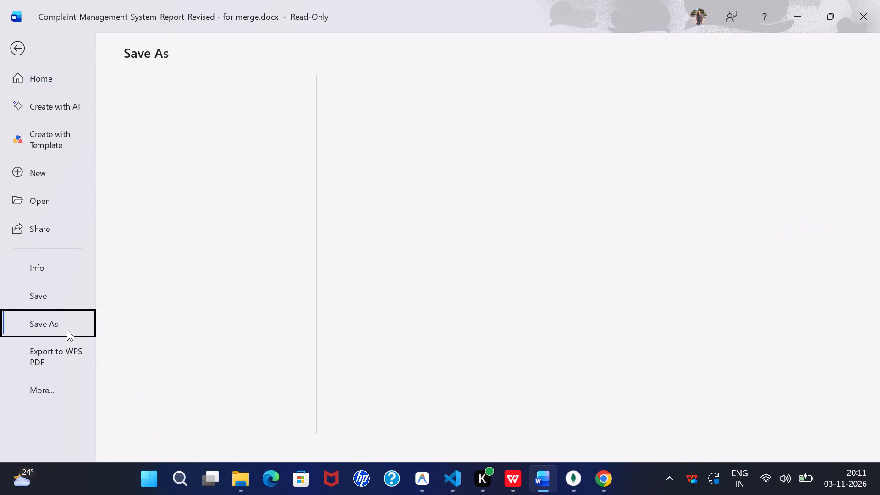
click(404, 143)
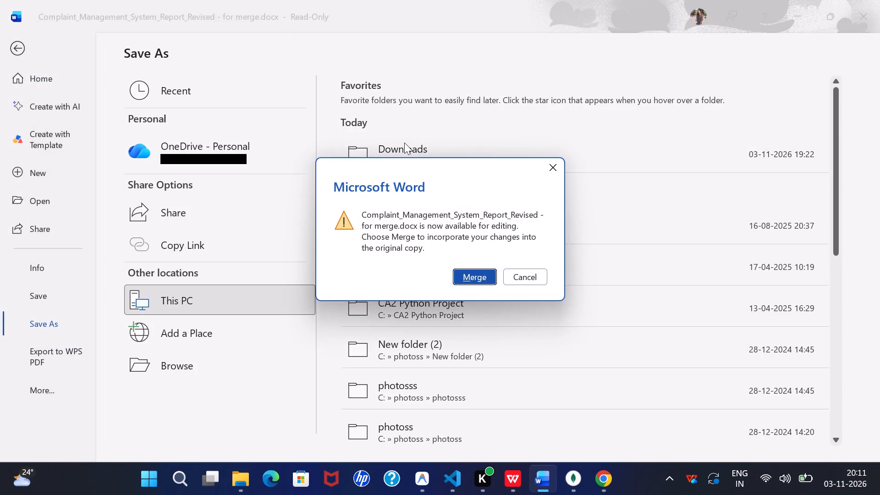
click(521, 277)
click(439, 161)
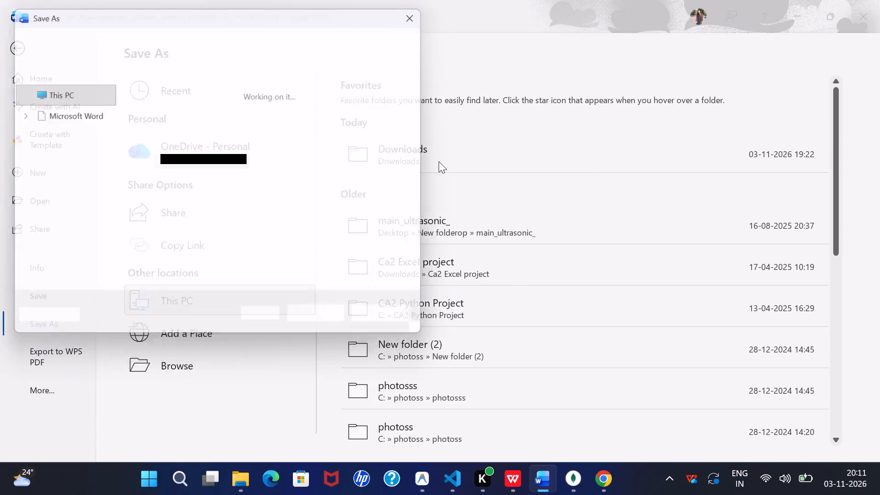
scroll(56, 169, up, 3)
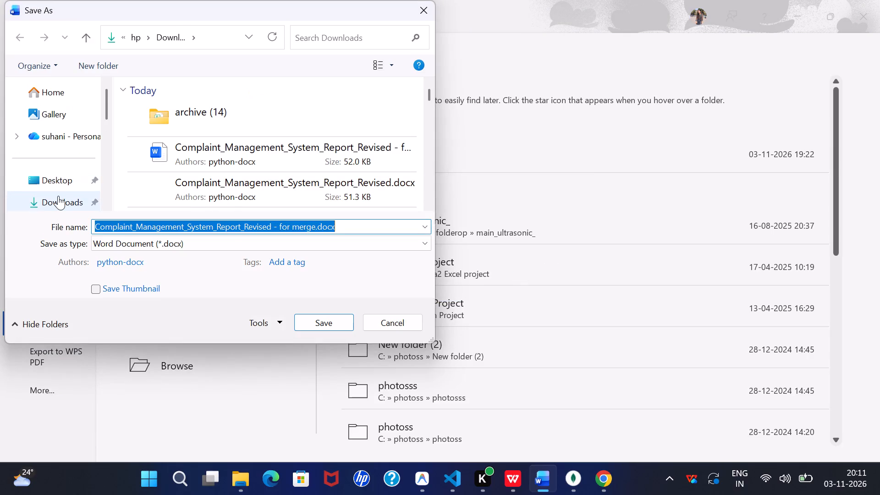
click(58, 196)
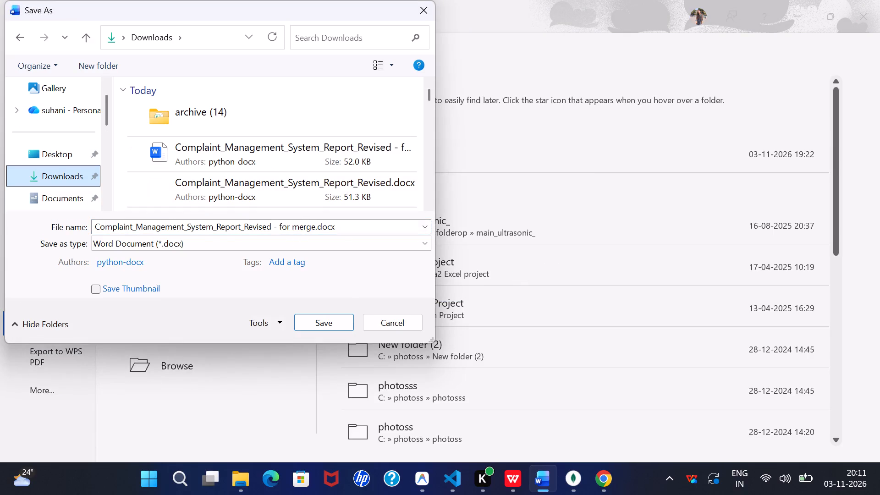
Name the copy Complaint_Management_System_Report_Suhani.
click(275, 229)
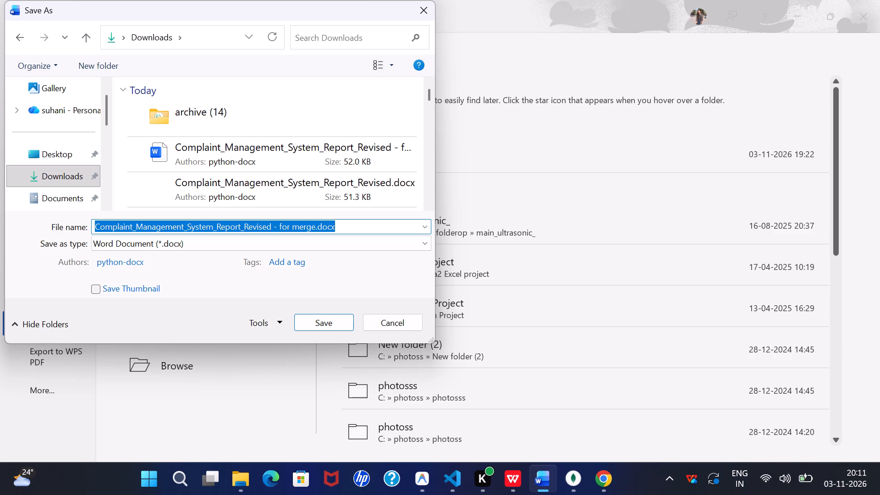
click(243, 229)
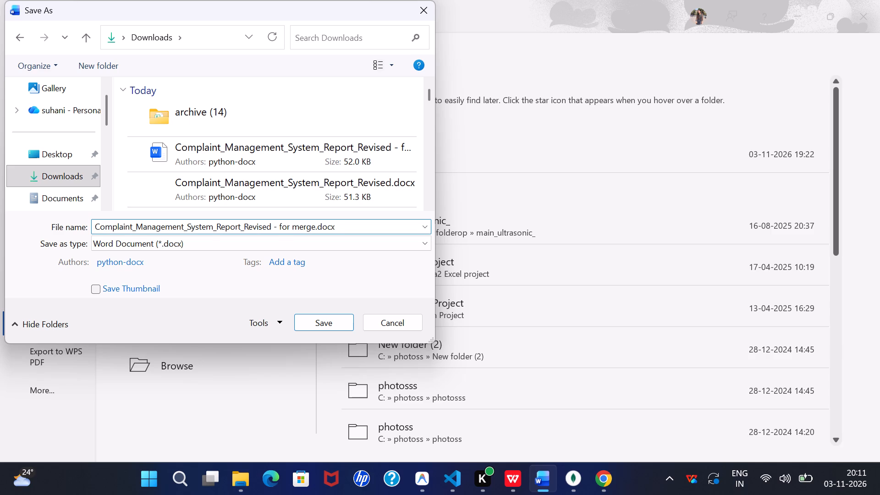
drag(219, 225, 348, 226)
key(BackSpace)
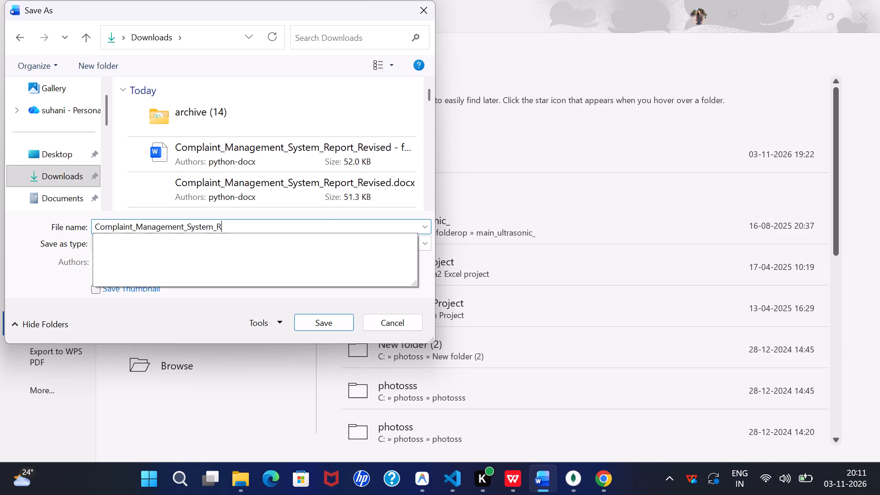
key(BackSpace)
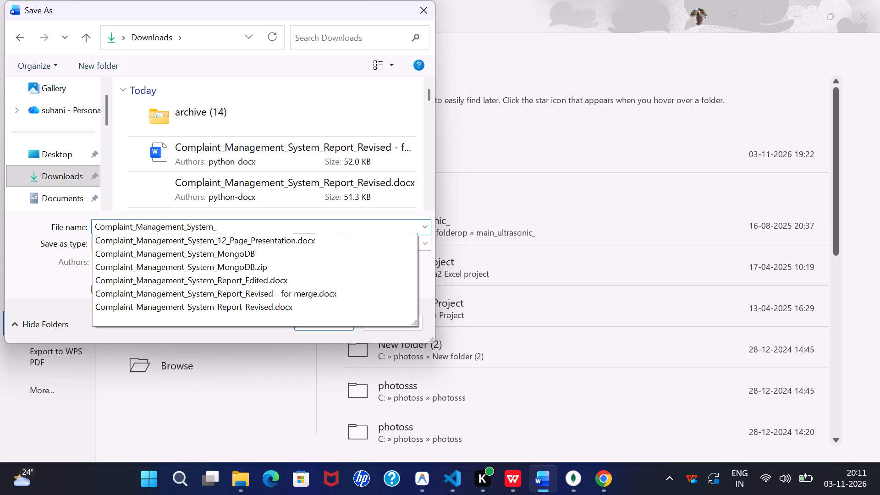
text(RE)
key(BackSpace)
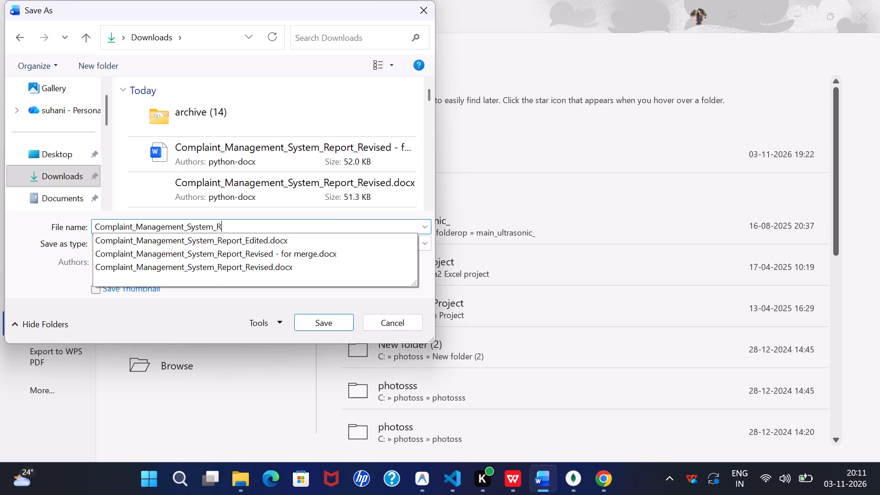
text(eport)
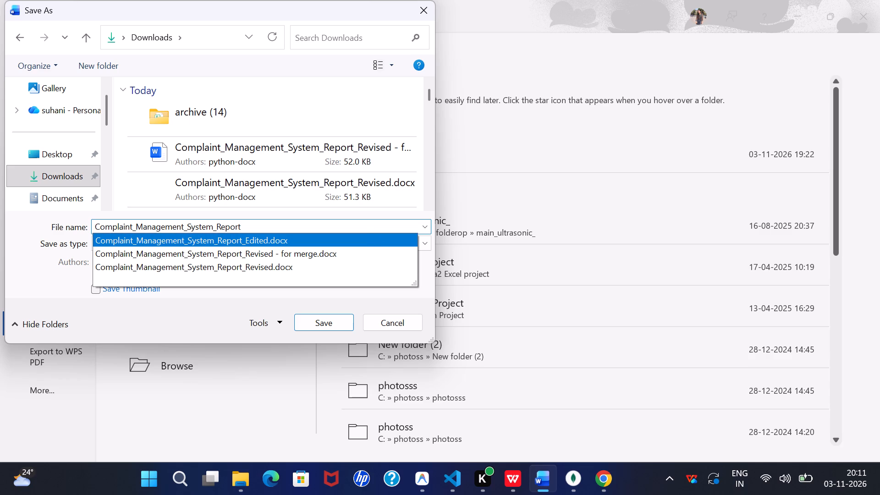
key(shift+underscore)
key(s)
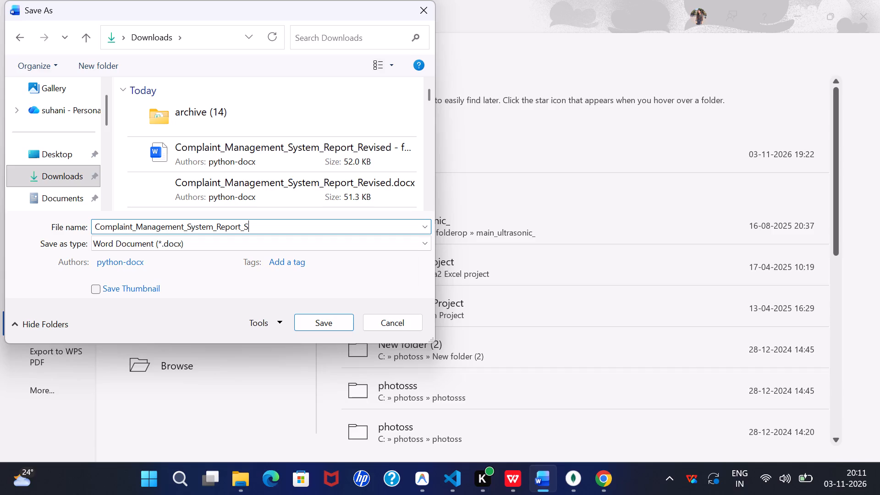
text(uhan)
key(i)
Set the copy's file format to PDF and save it.
click(303, 245)
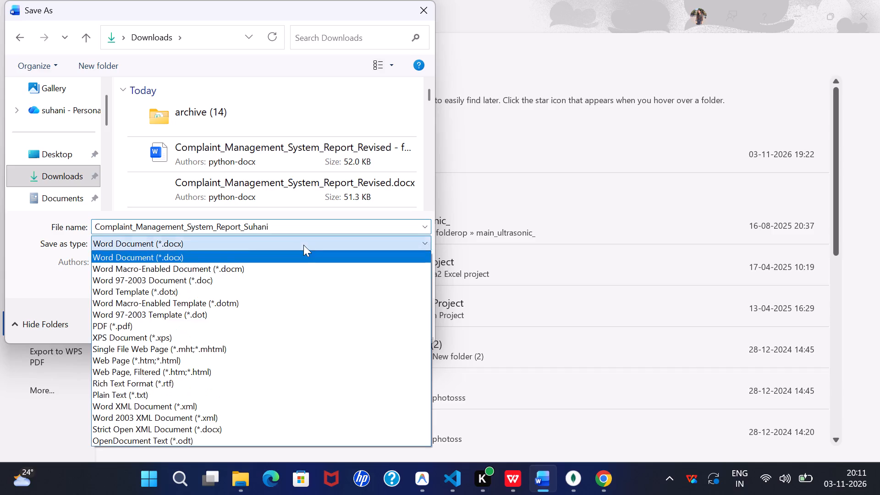
click(268, 325)
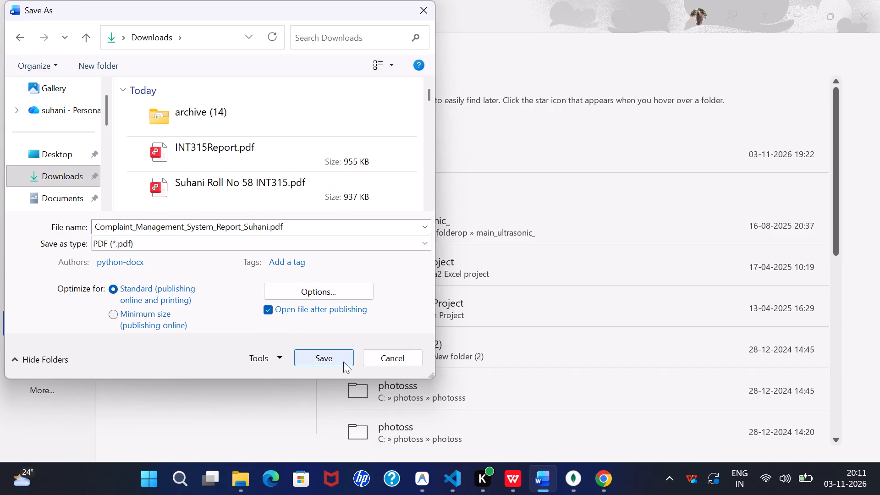
click(343, 362)
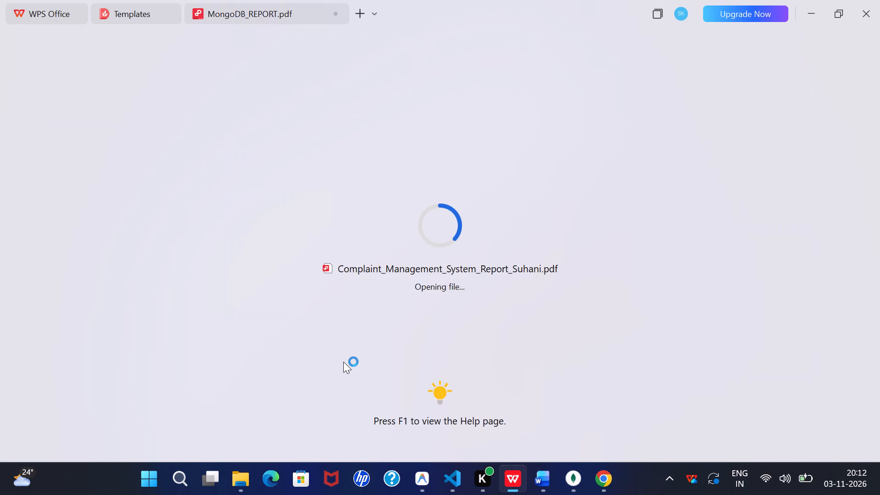
Check the exported PDF in WPS Office from the cover page through the front matter to the List of Abbreviations.
scroll(343, 362, down, 2)
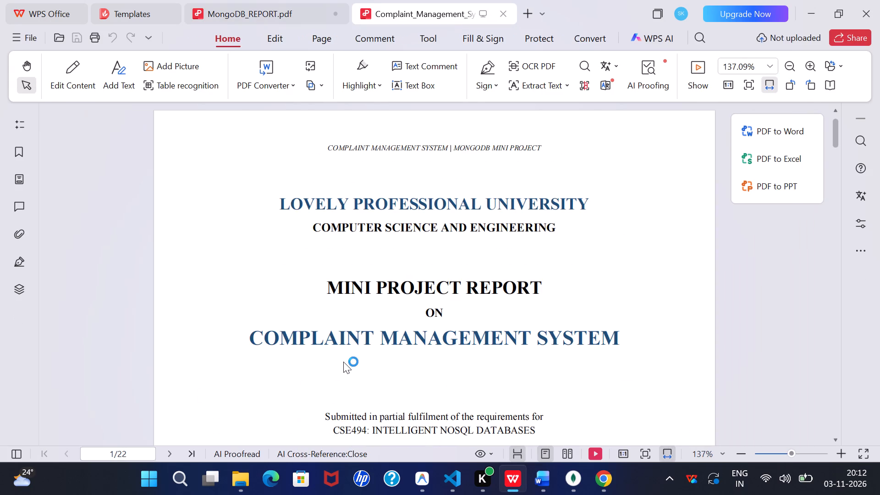
scroll(343, 362, down, 1)
scroll(343, 362, up, 3)
scroll(343, 362, down, 1)
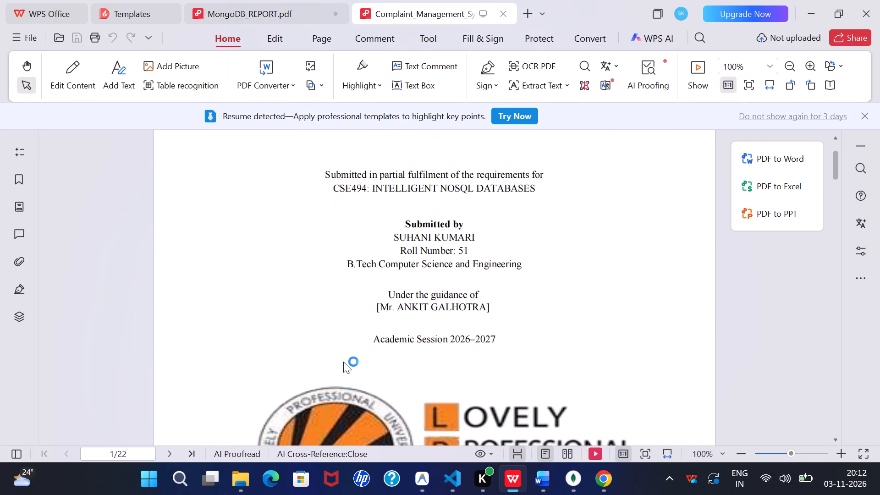
scroll(343, 362, down, 1)
scroll(343, 362, up, 1)
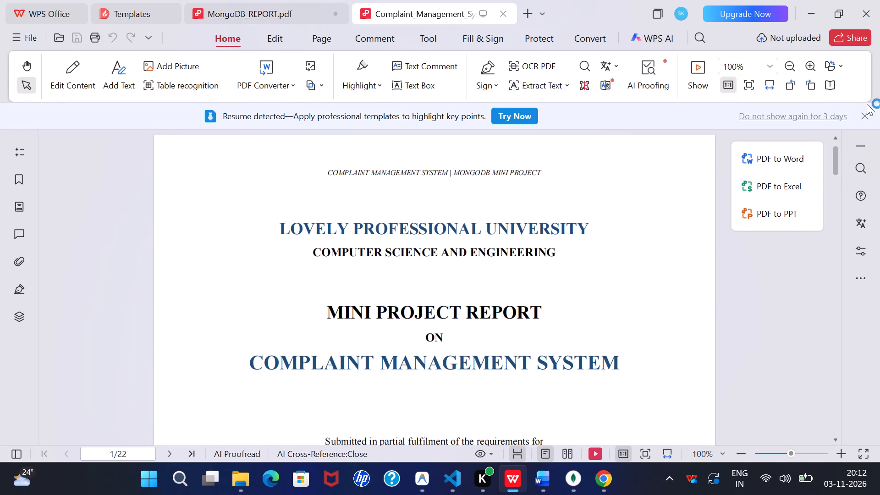
click(868, 114)
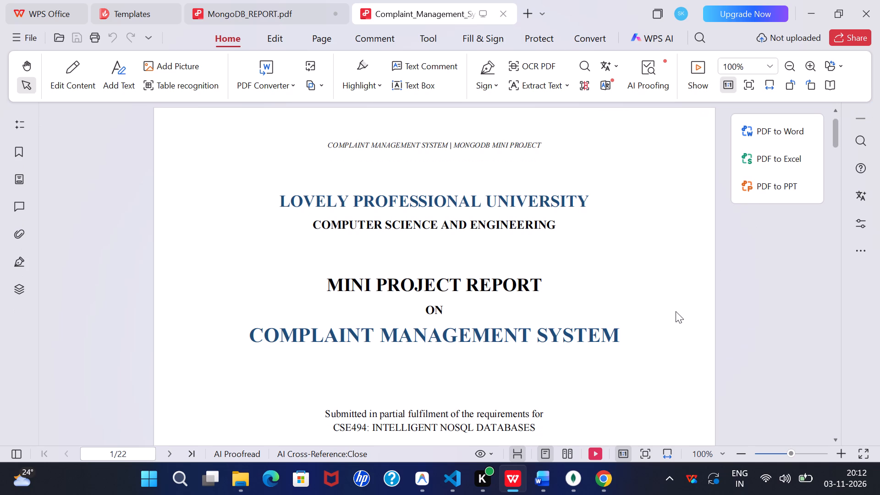
scroll(676, 311, down, 3)
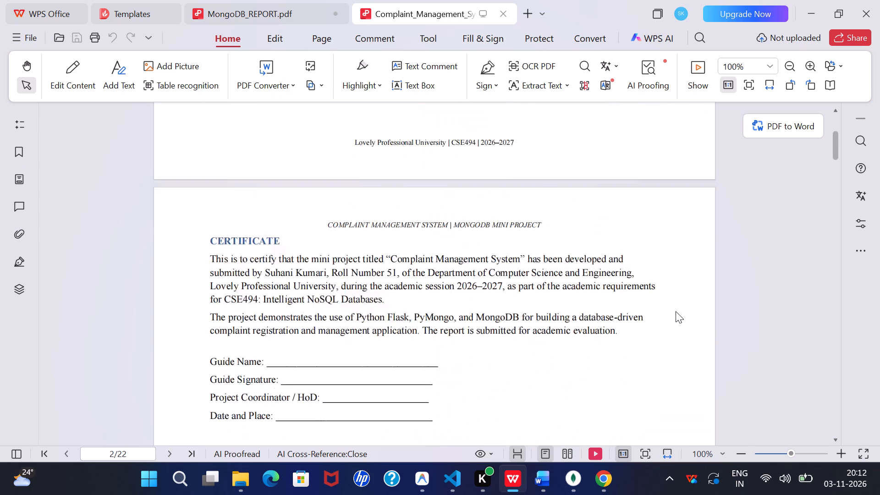
scroll(676, 311, down, 6)
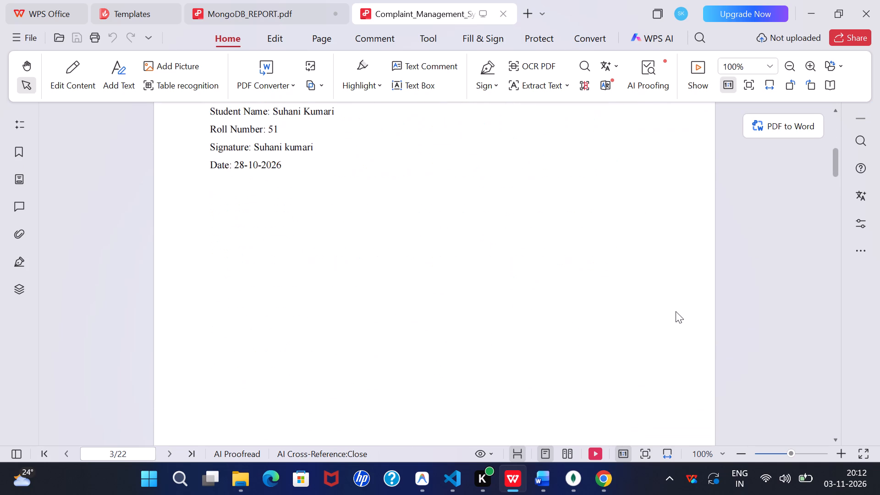
scroll(676, 311, down, 6)
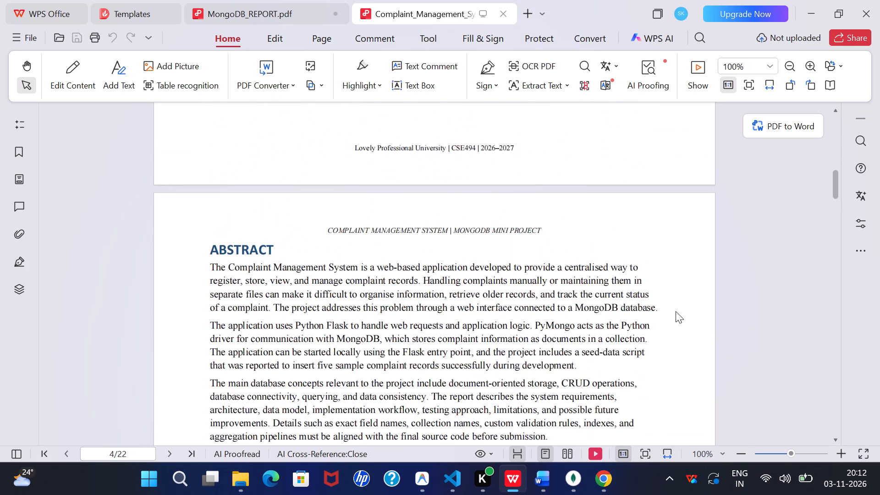
scroll(676, 311, down, 6)
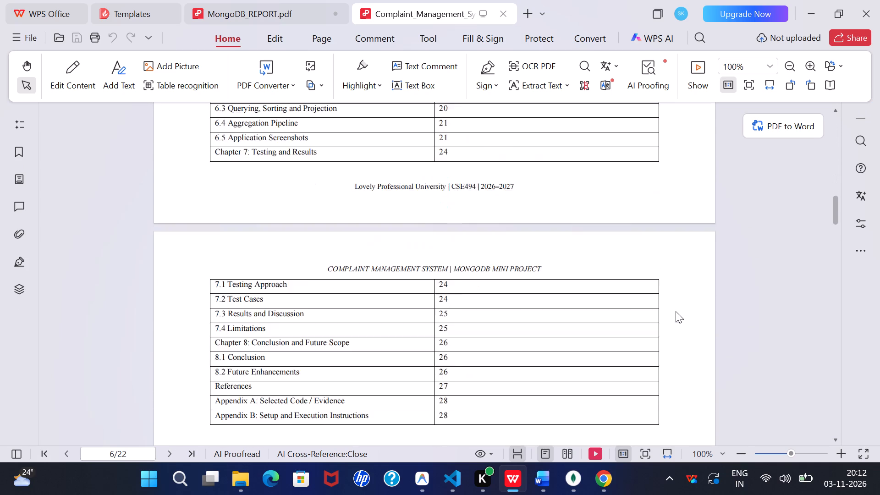
scroll(676, 311, down, 6)
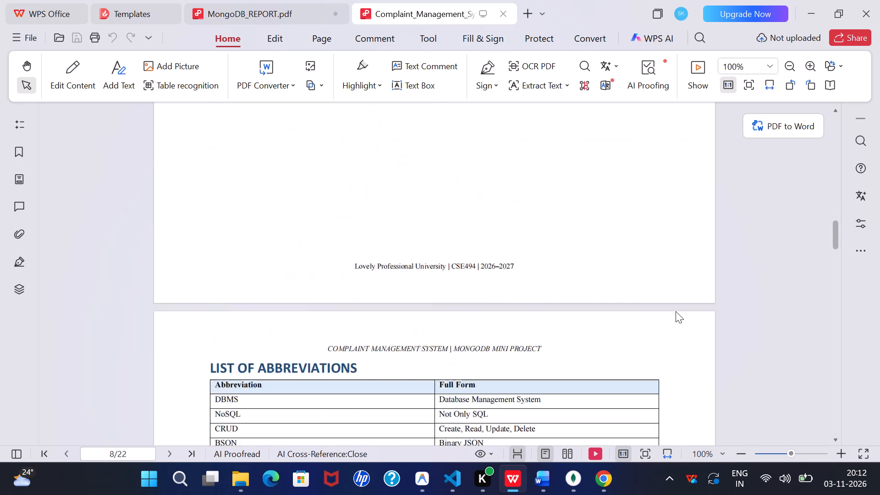
Review Chapters 1 to 4 of the exported PDF, from the Introduction to the module description and workflow.
scroll(676, 311, down, 6)
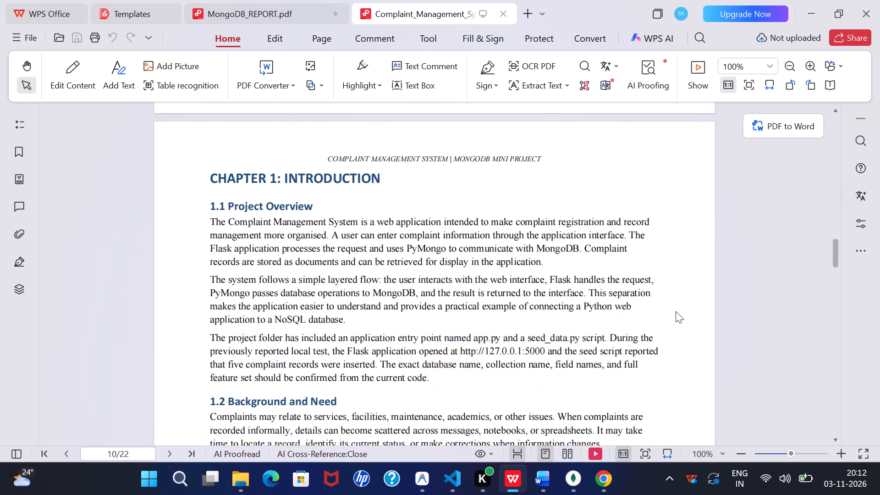
scroll(676, 311, down, 2)
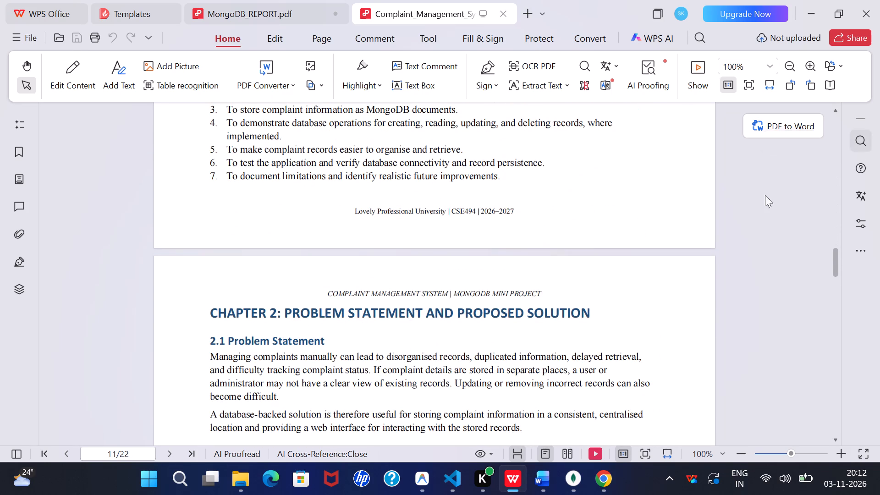
scroll(679, 280, down, 3)
scroll(679, 280, up, 1)
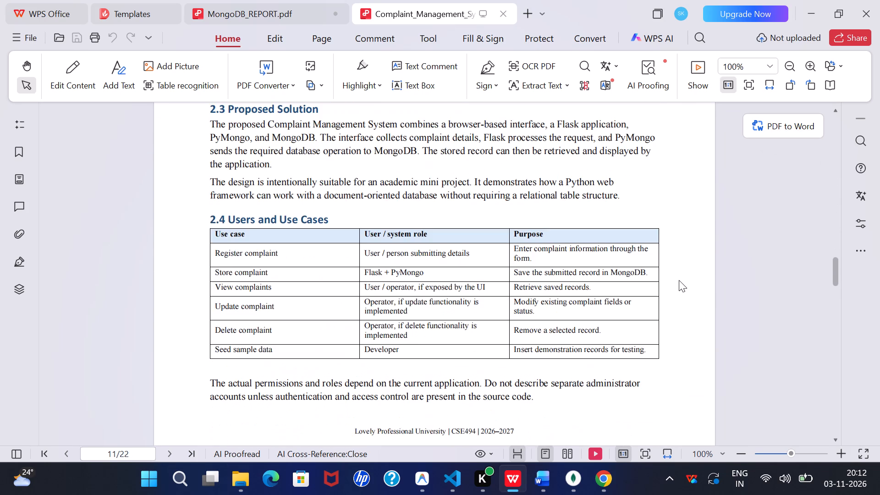
scroll(679, 280, up, 1)
scroll(679, 280, down, 2)
scroll(679, 280, up, 1)
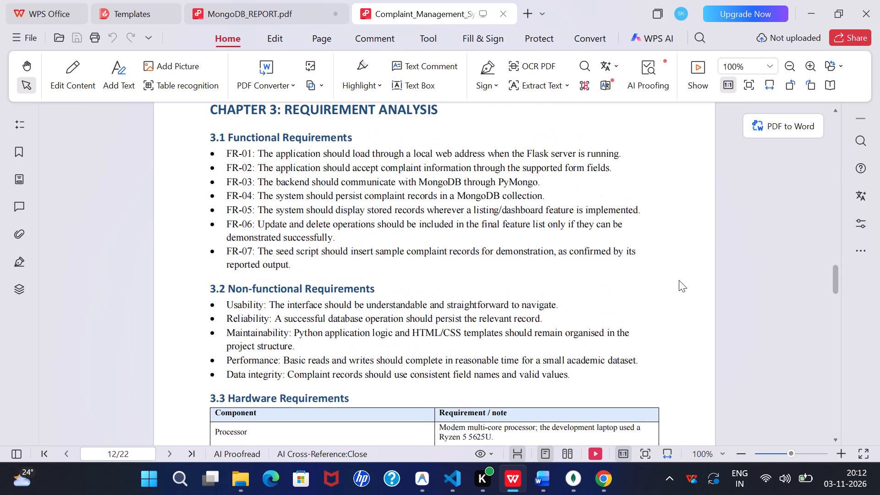
scroll(679, 280, down, 1)
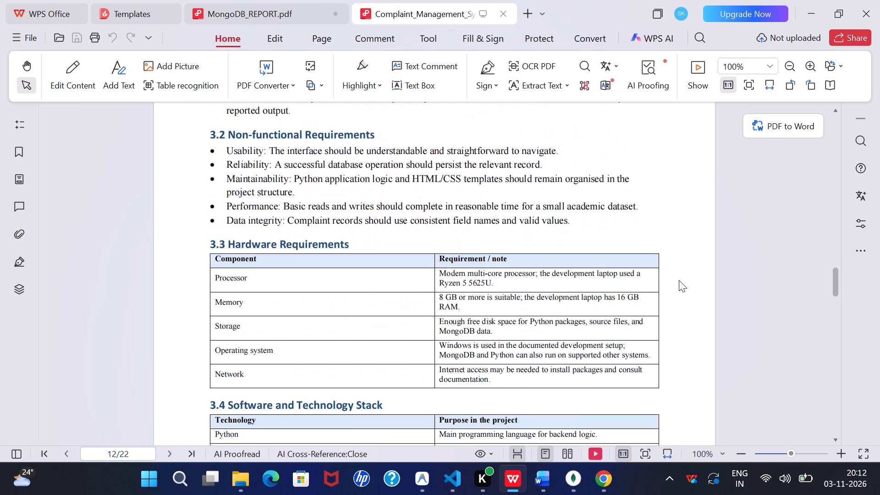
scroll(679, 280, down, 4)
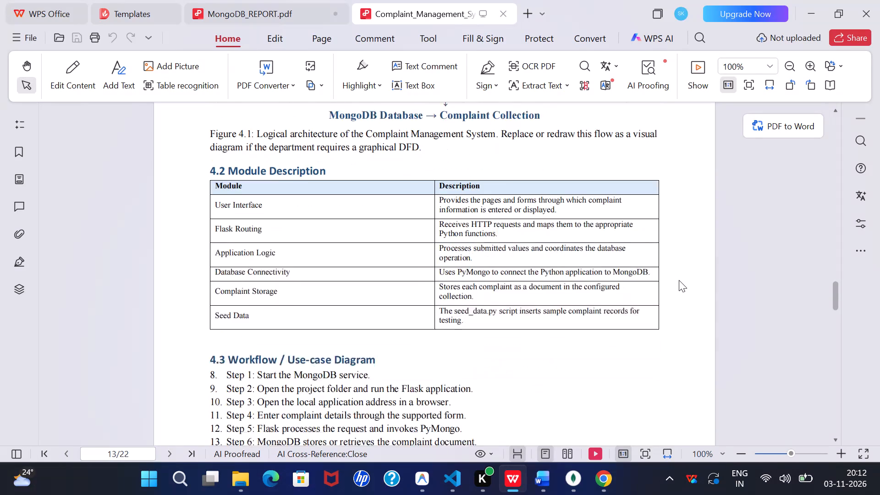
Examine Chapter 4 of the exported PDF, covering the system architecture, module description table, workflow and security considerations.
scroll(679, 280, down, 1)
scroll(679, 280, up, 2)
scroll(679, 280, down, 1)
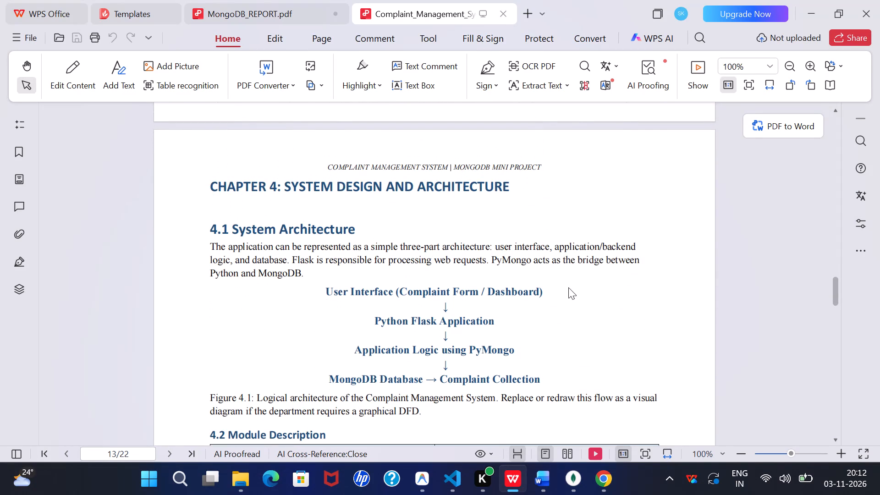
click(548, 294)
scroll(508, 358, down, 3)
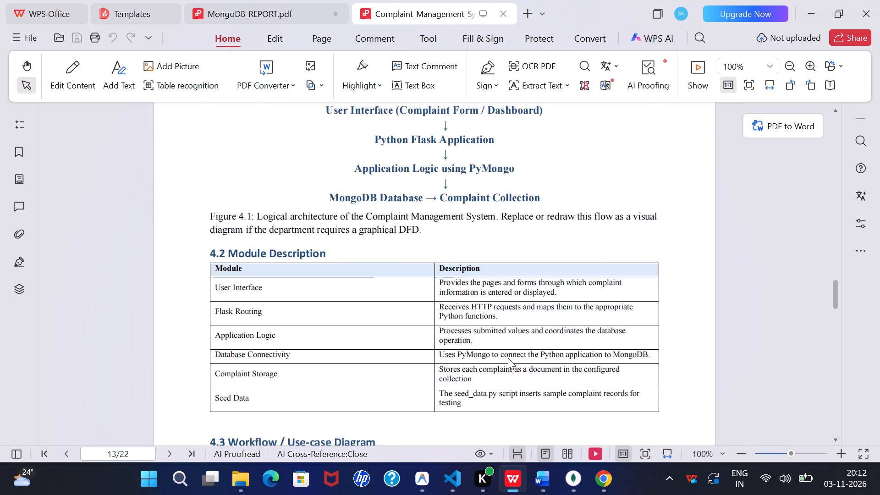
scroll(508, 358, down, 1)
scroll(508, 358, up, 1)
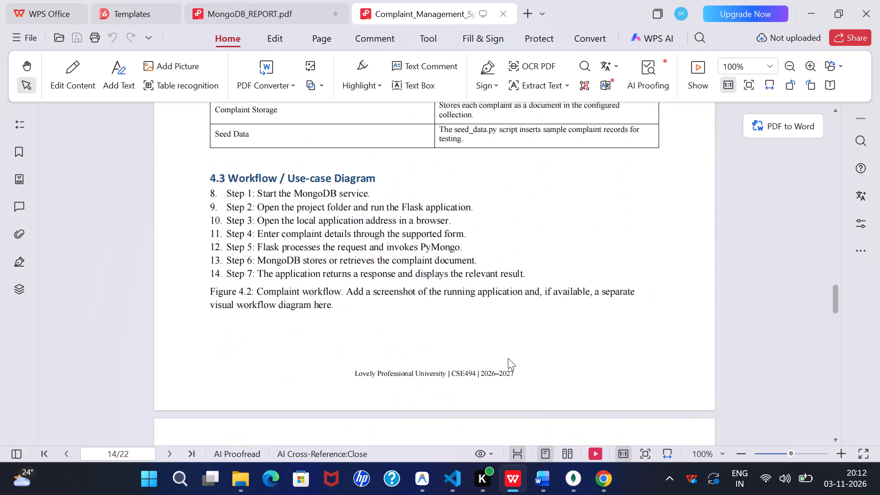
scroll(508, 358, up, 1)
scroll(508, 358, down, 2)
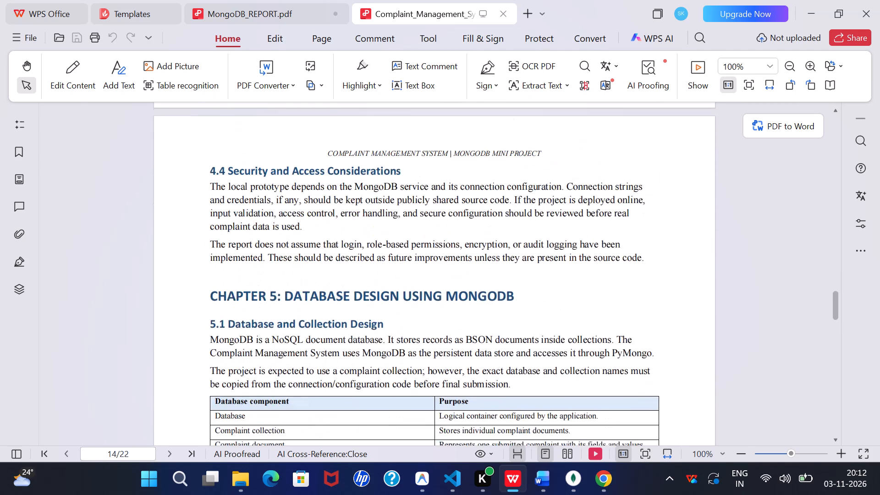
Review the exported PDF from Chapter 5 on database design through CRUD operations, application screenshots and test cases to the last page.
scroll(508, 358, down, 1)
scroll(508, 358, up, 1)
scroll(425, 359, down, 4)
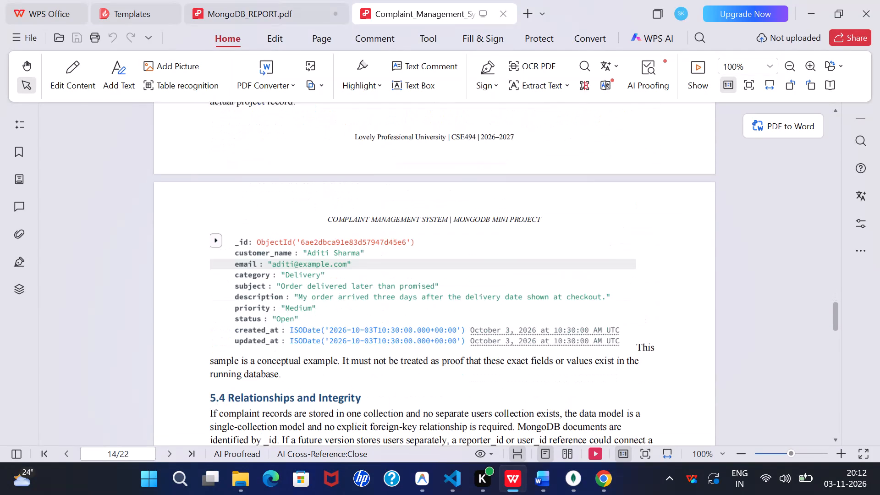
scroll(425, 359, down, 1)
click(422, 320)
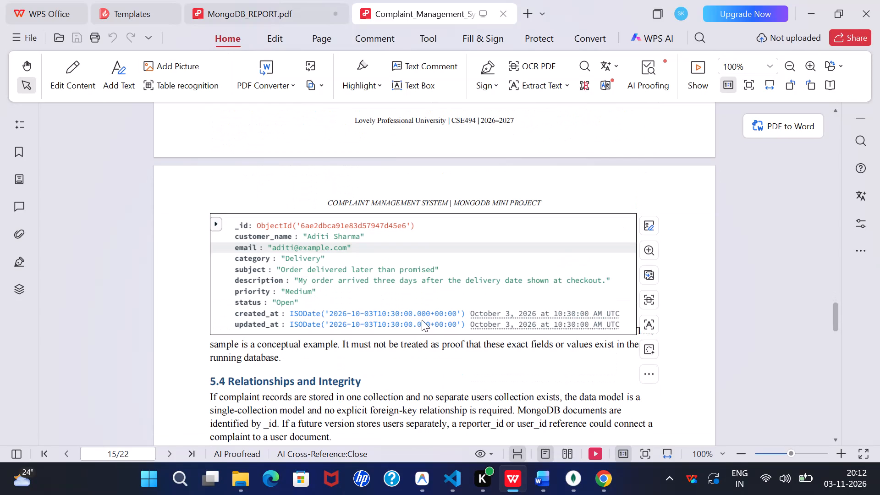
click(116, 354)
scroll(116, 354, down, 6)
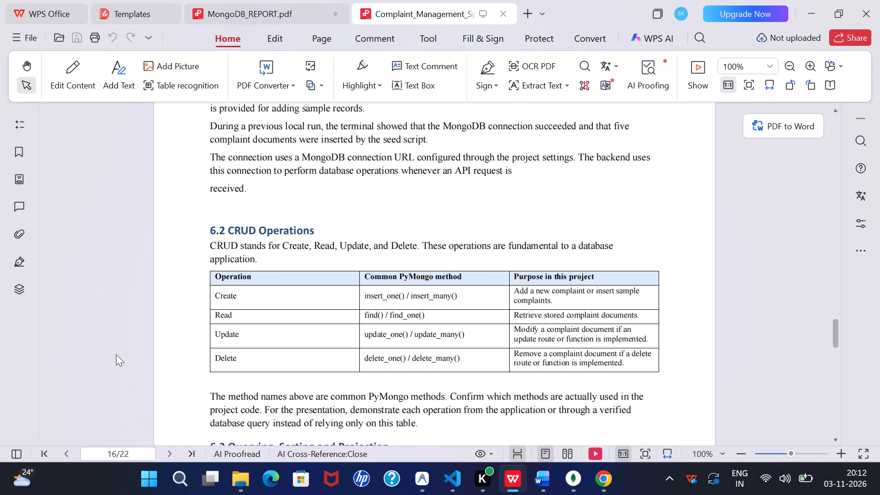
scroll(116, 354, down, 4)
scroll(116, 354, up, 2)
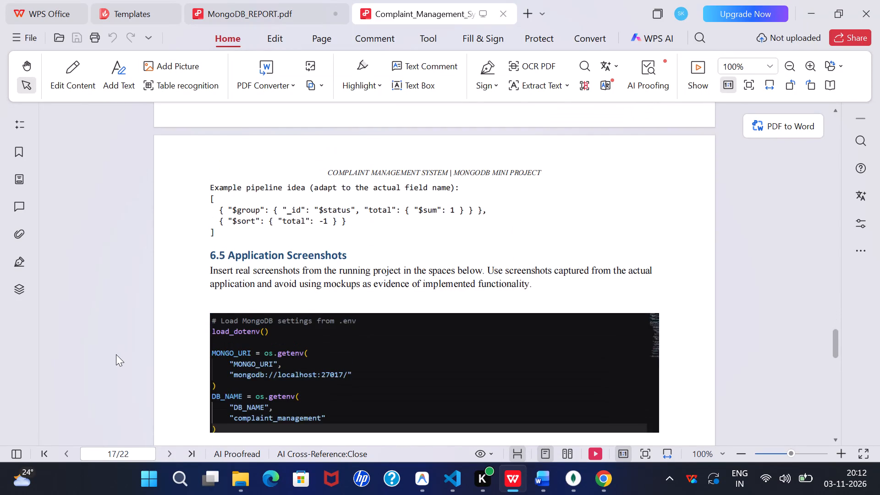
scroll(116, 354, down, 8)
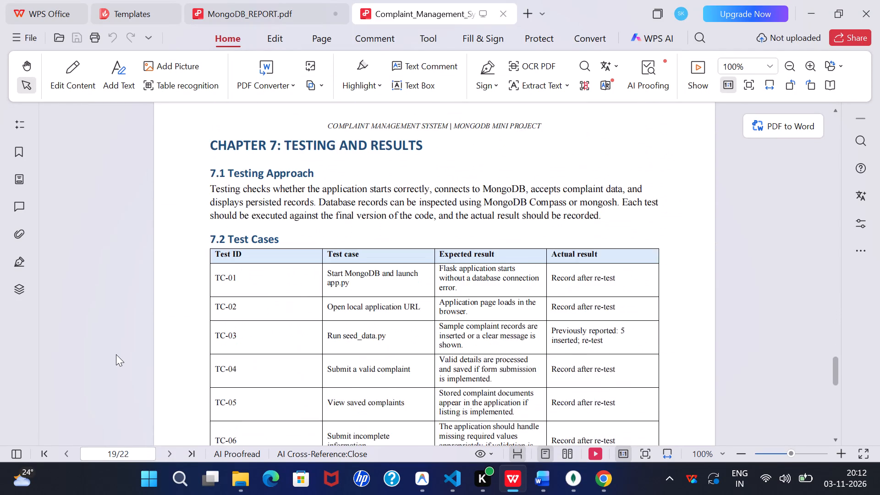
scroll(116, 354, down, 6)
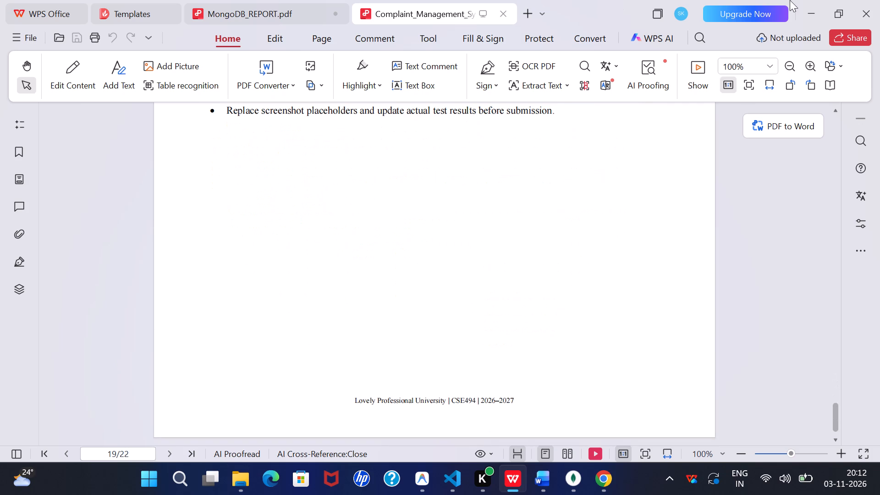
Switch to Chrome and start entering a search or web address in a new tab.
click(602, 483)
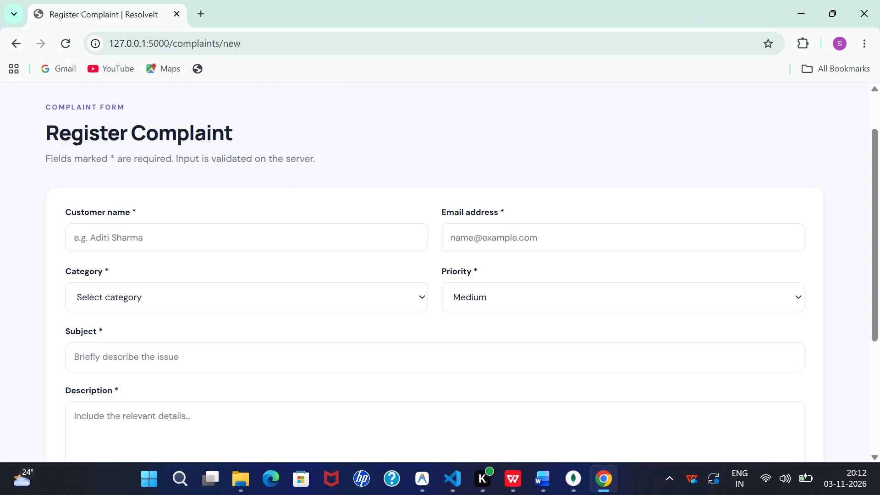
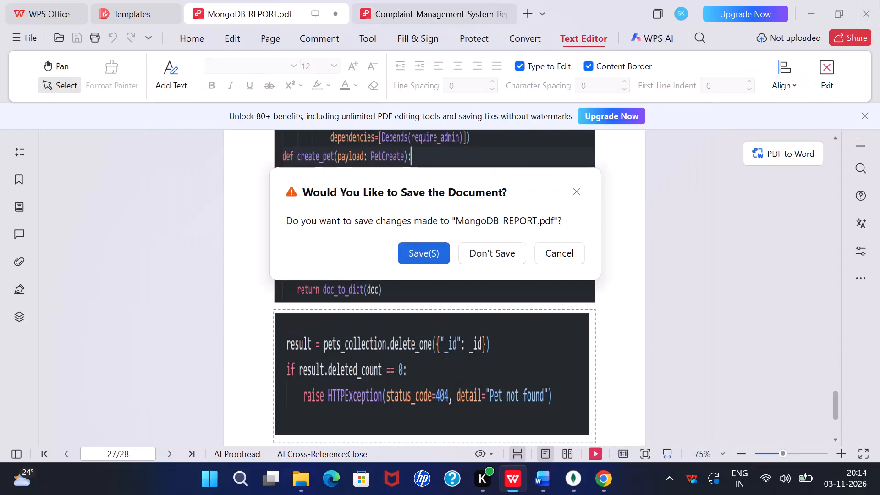
Discard the unsaved changes to MongoDB_REPORT.pdf as it closes.
click(475, 250)
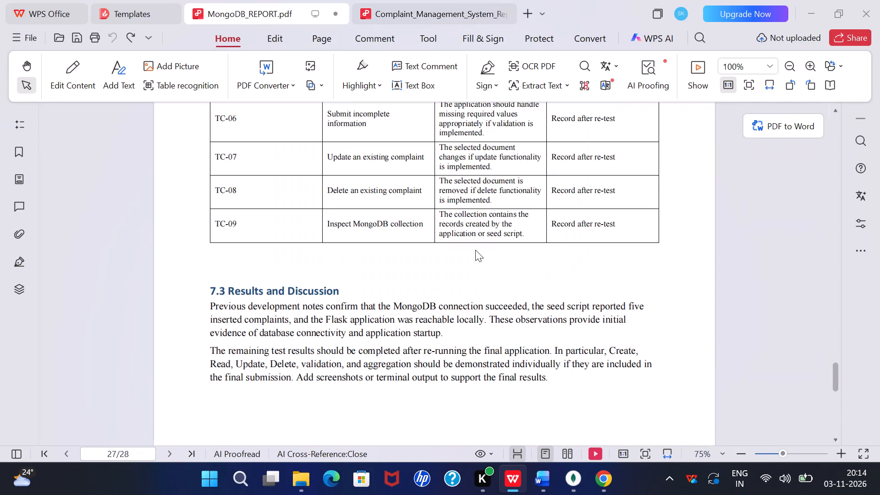
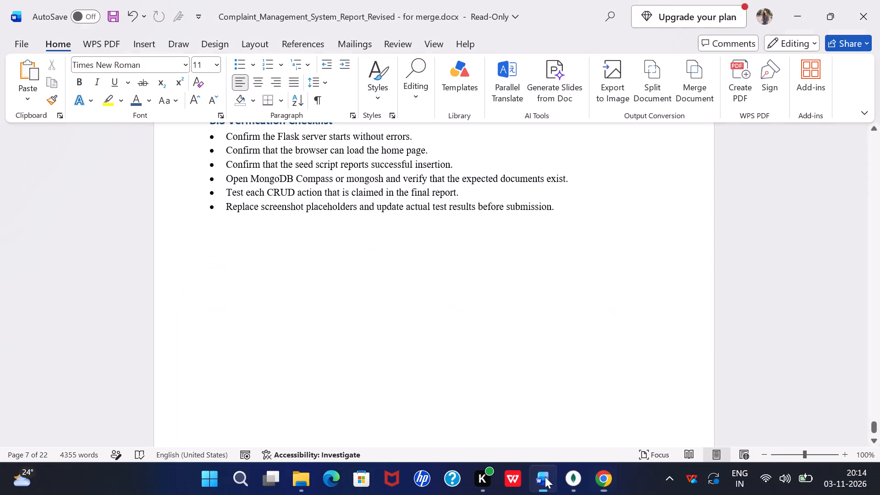
Close the Complaint_Management_System_Report_Revised - for merge document, choosing to save its changes to Downloads.
click(879, 0)
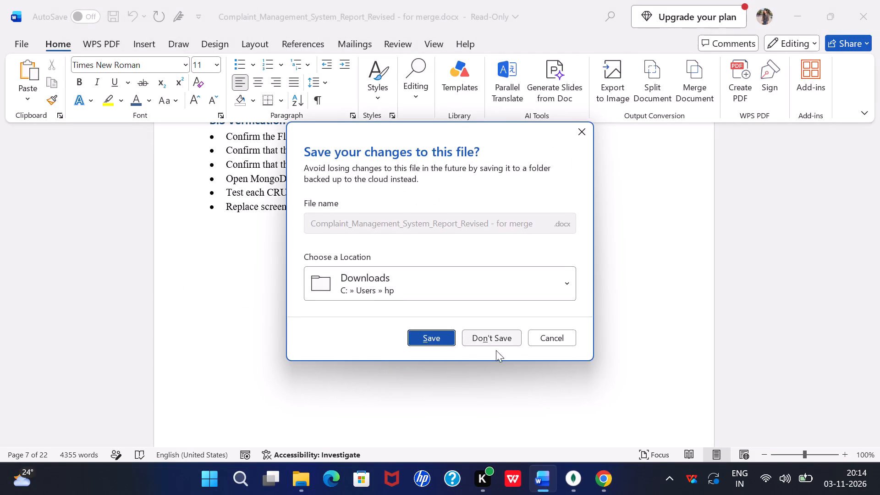
click(434, 346)
click(436, 326)
click(435, 335)
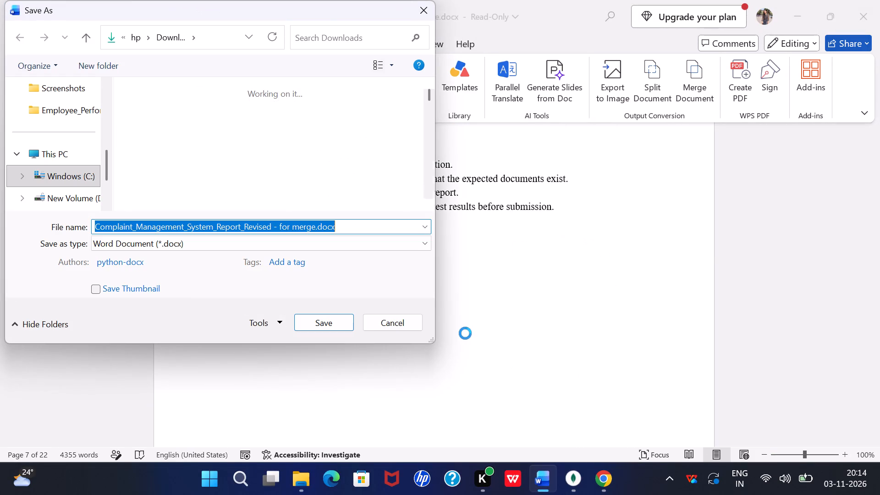
Cancel saving a copy of the Complaint_Management_System_Report_Revised - for merge document.
click(424, 0)
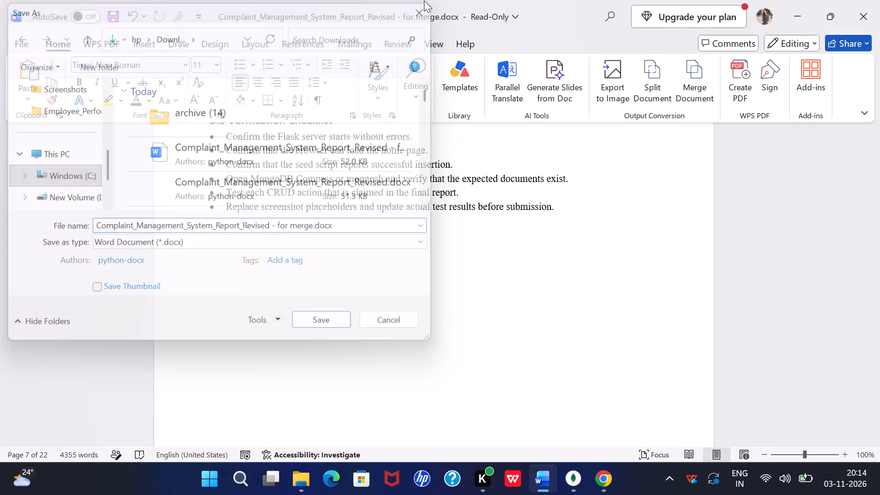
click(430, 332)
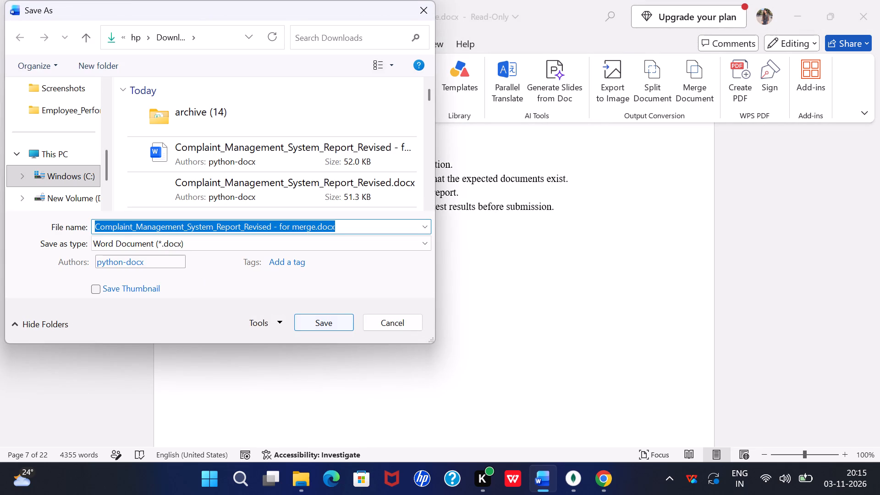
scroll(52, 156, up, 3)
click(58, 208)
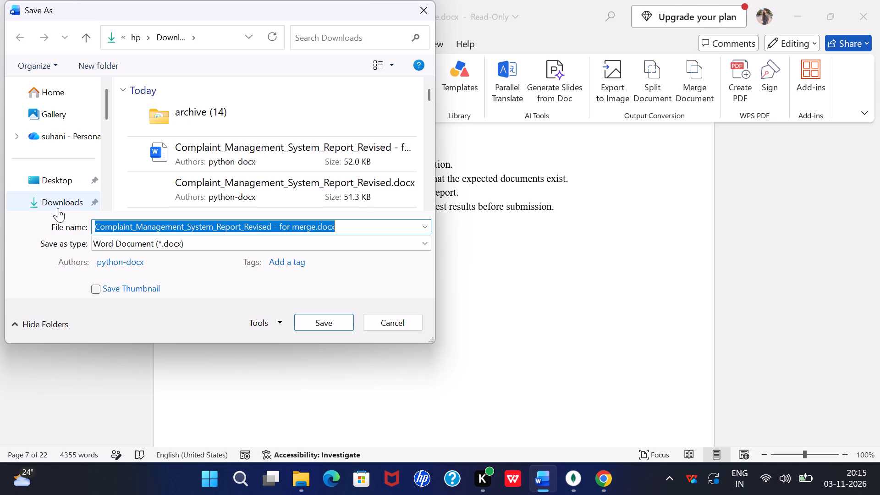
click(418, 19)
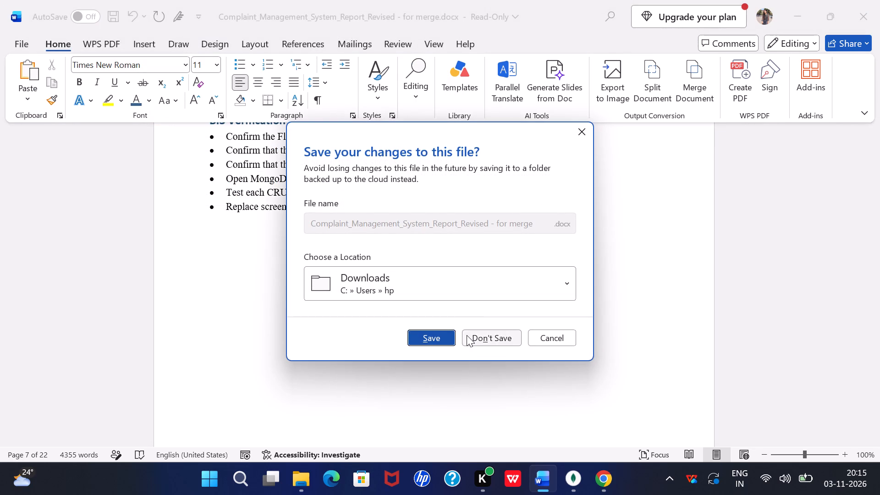
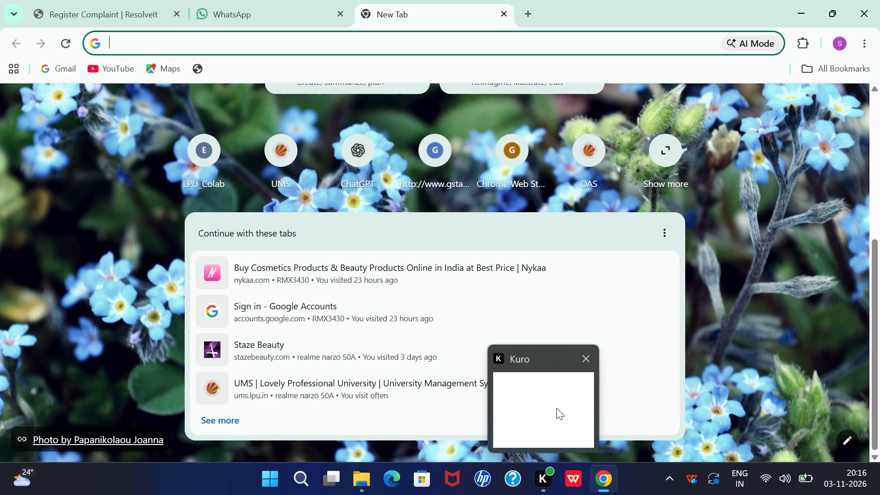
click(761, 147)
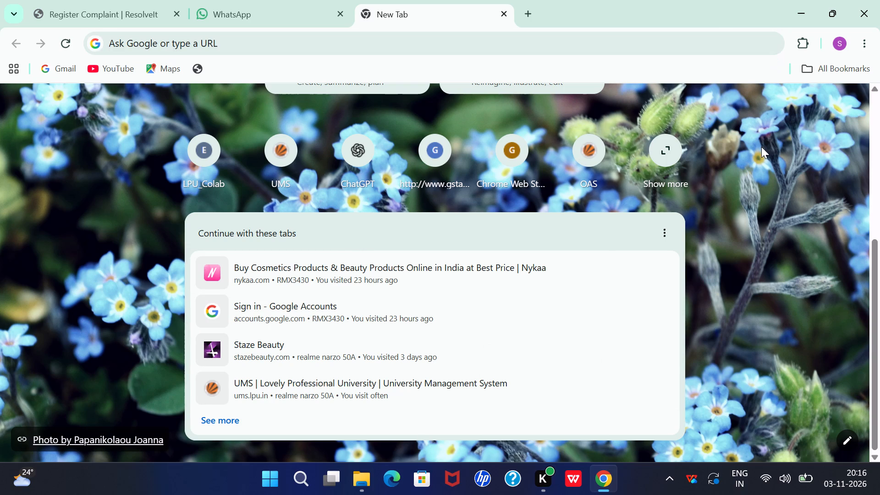
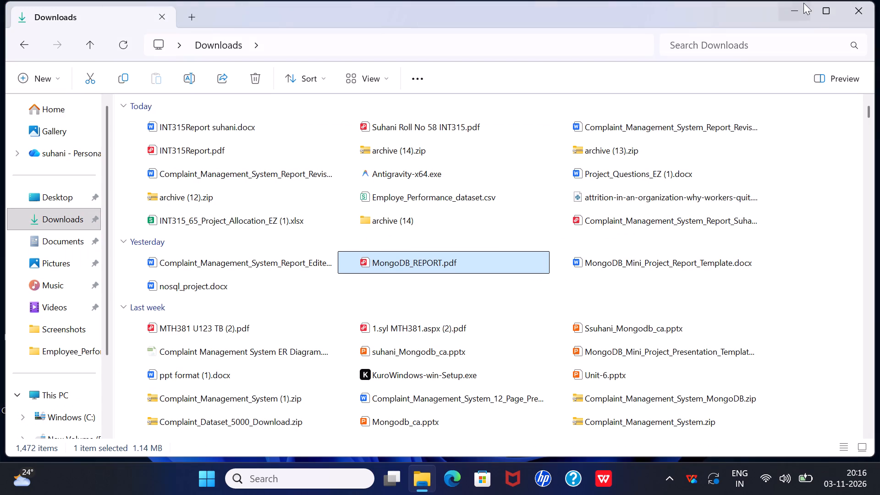
Close the File Explorer window showing the Downloads folder.
click(815, 11)
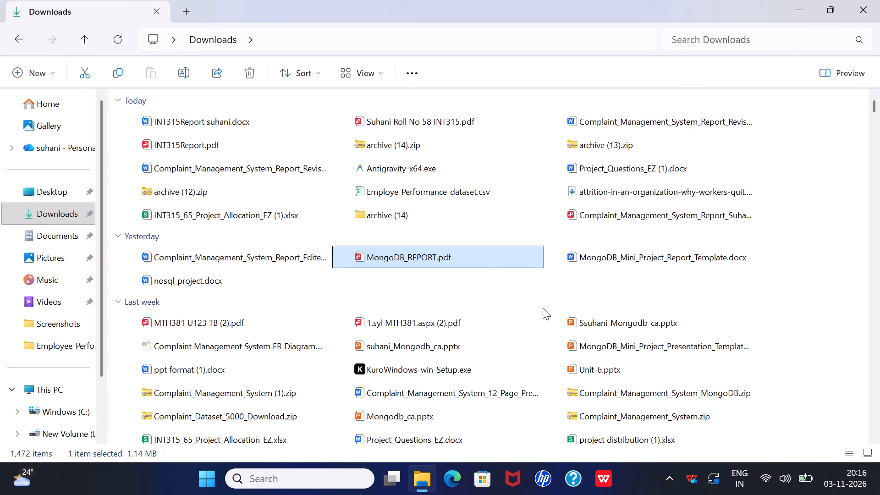
click(855, 11)
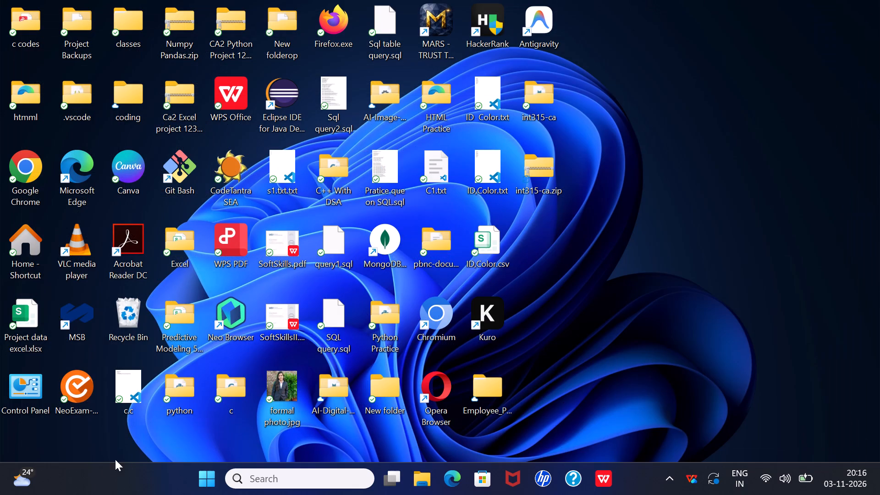
Shut down the computer.
click(196, 466)
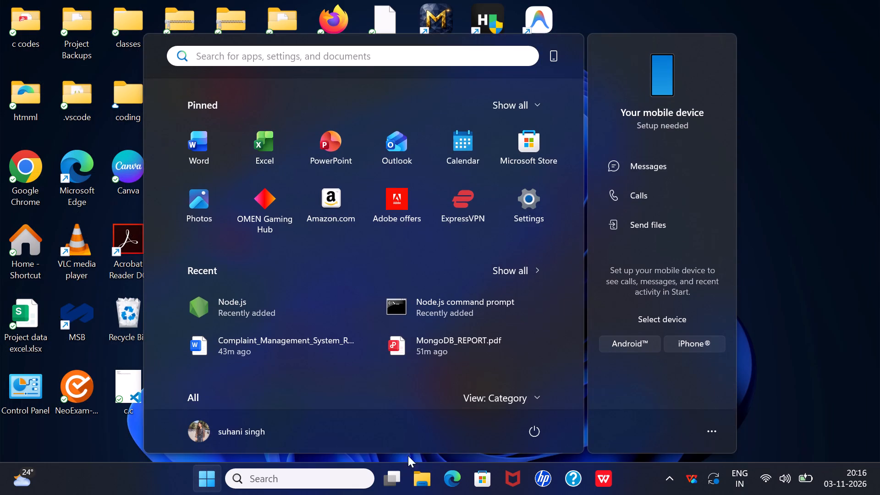
click(528, 432)
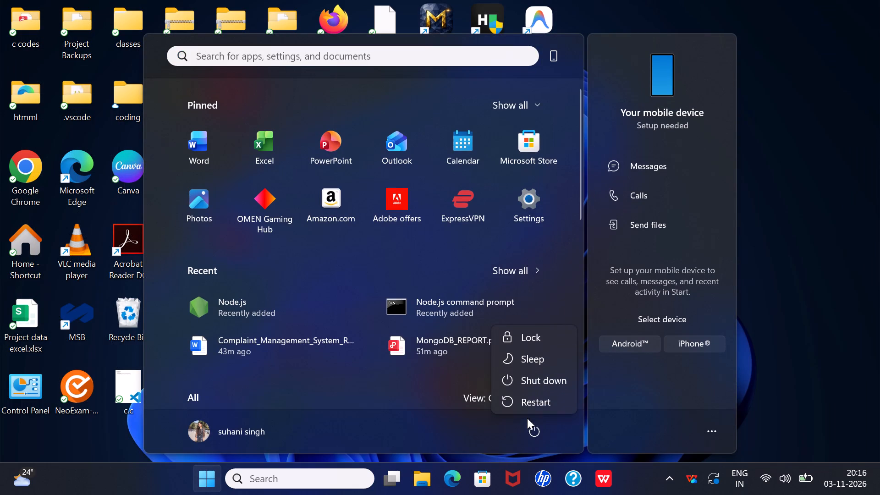
click(541, 376)
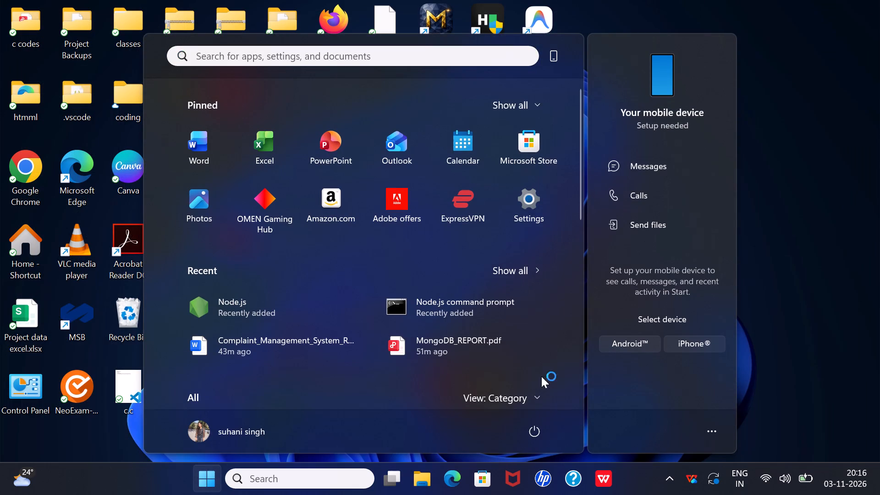